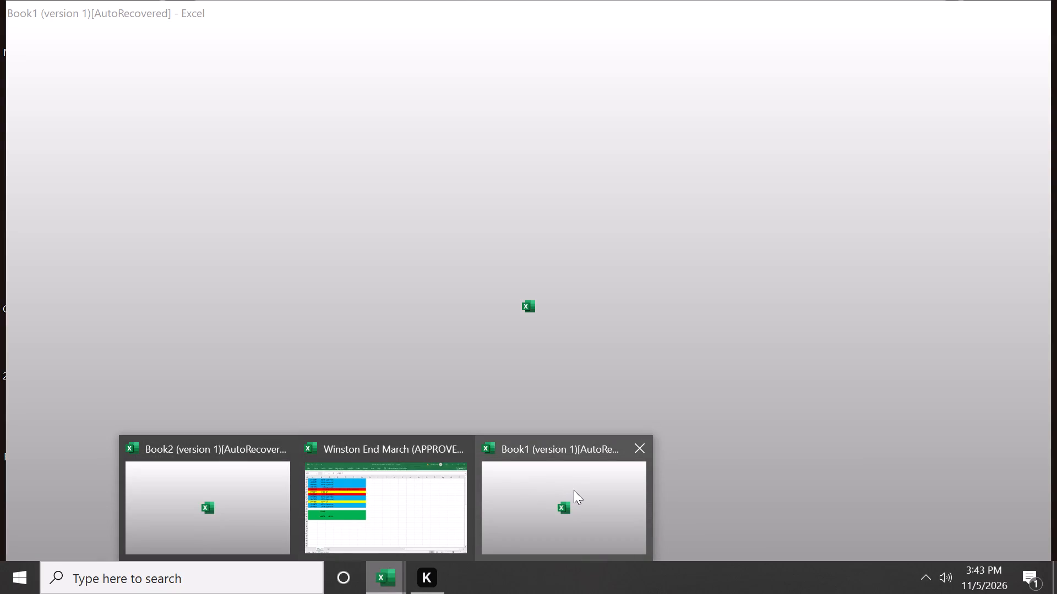
# Switch to the auto-recovered Book1 (version 1) workbook in Excel.
pyautogui.click(574, 490)
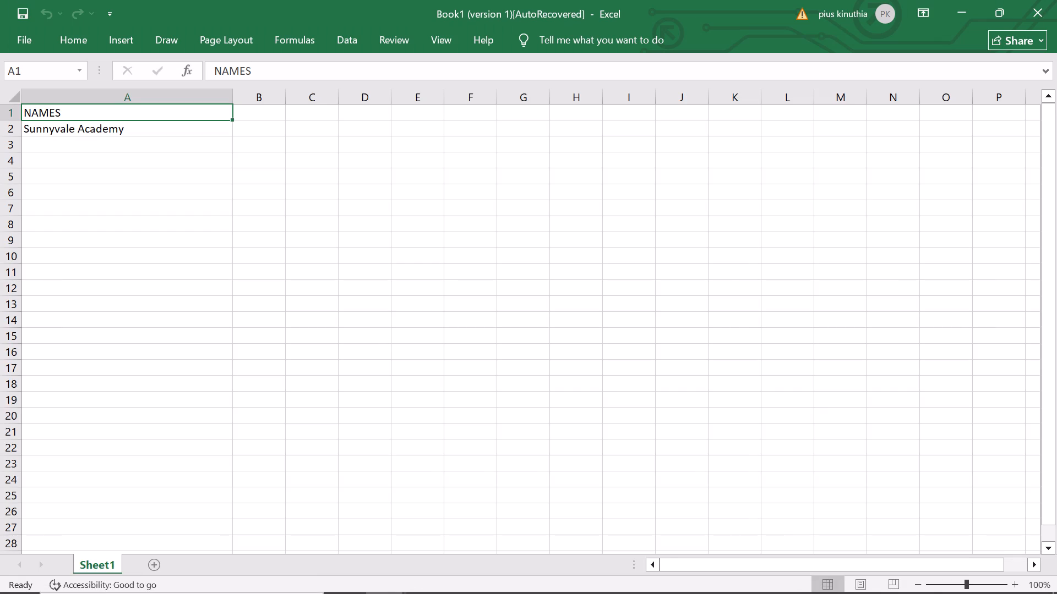
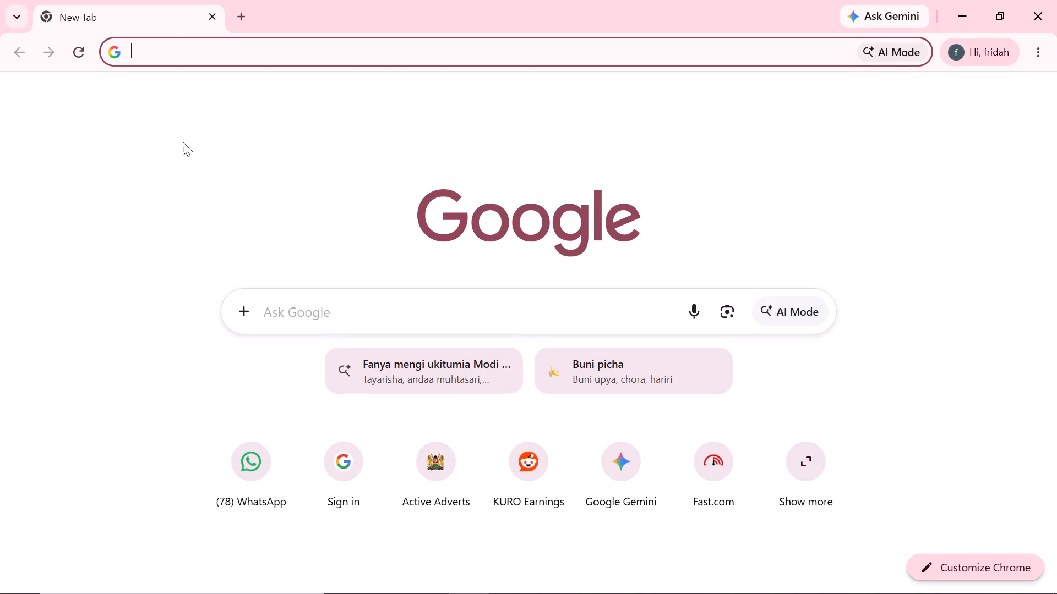
pyautogui.click(144, 49)
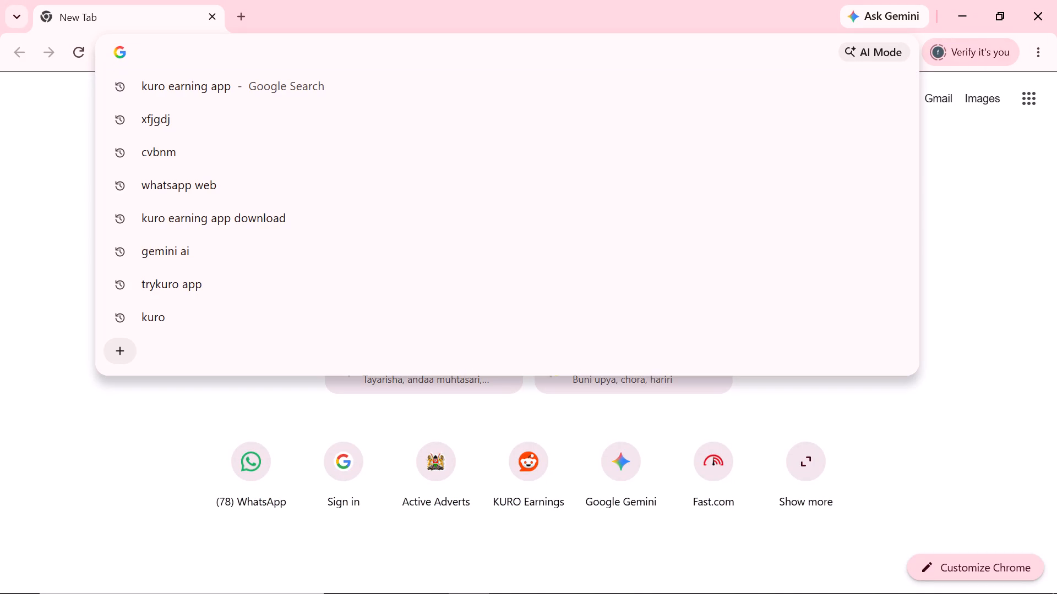
pyautogui.press('g')
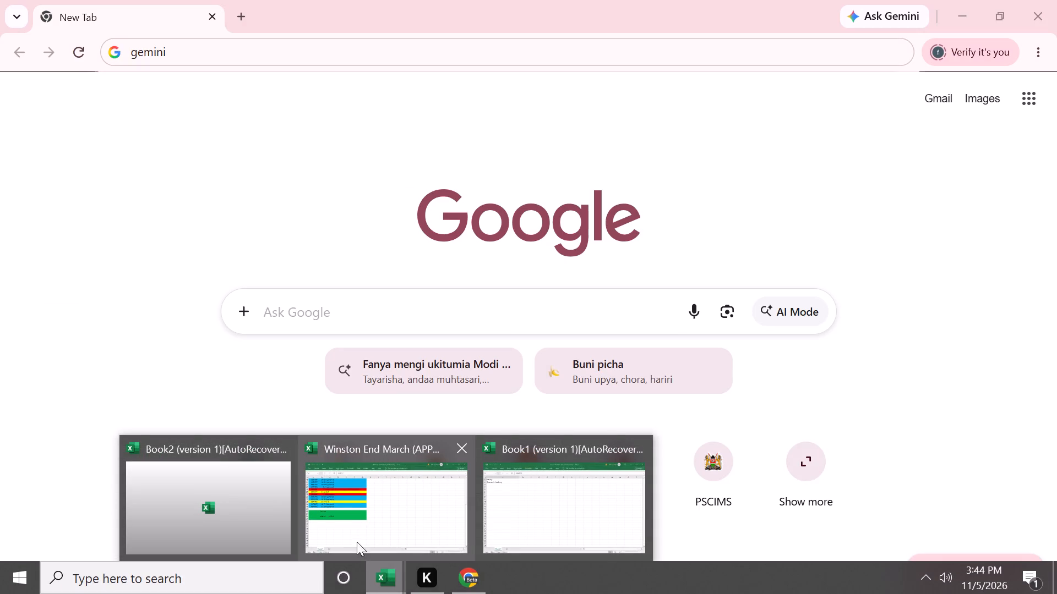
pyautogui.click(530, 502)
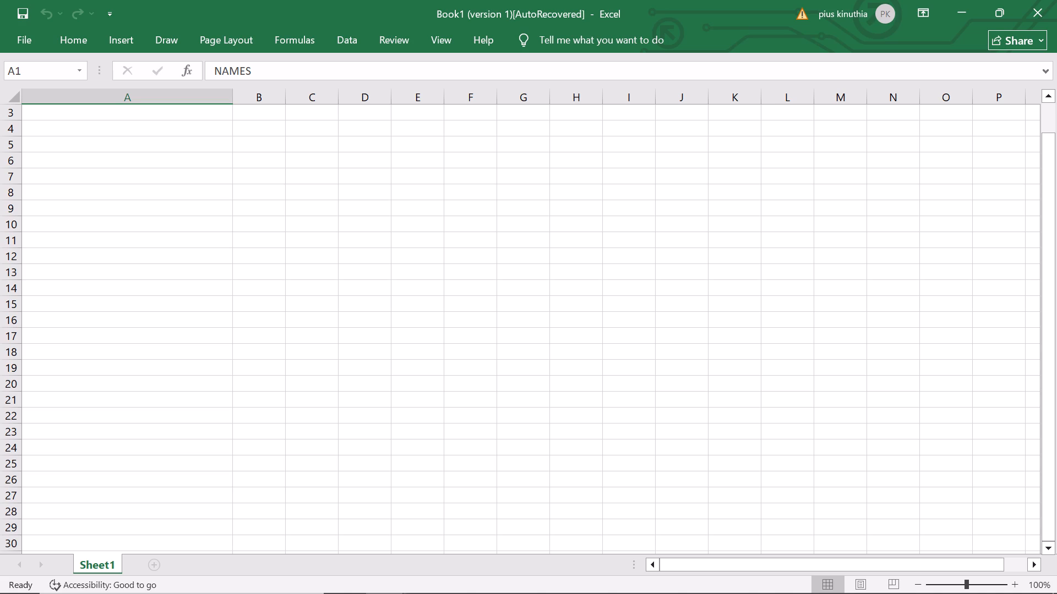
# Clear the school name from cell A2.
pyautogui.scroll(2, 142, 135)
pyautogui.click(132, 135)
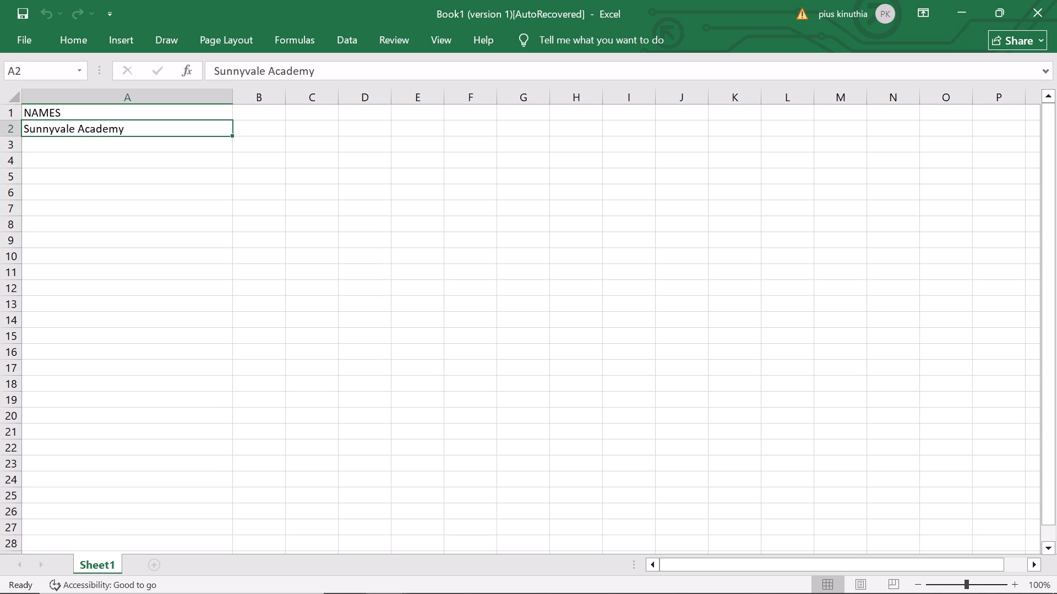
pyautogui.press('BackSpace')
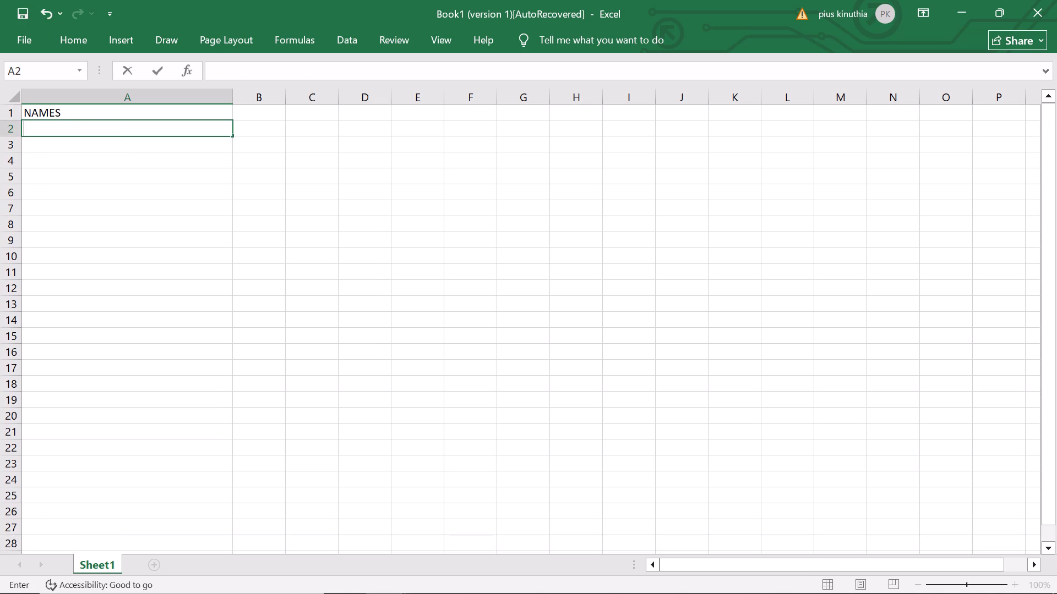
# Replace the heading in cell A1 with "FEES STRUCTURE 2026".
pyautogui.click(76, 114)
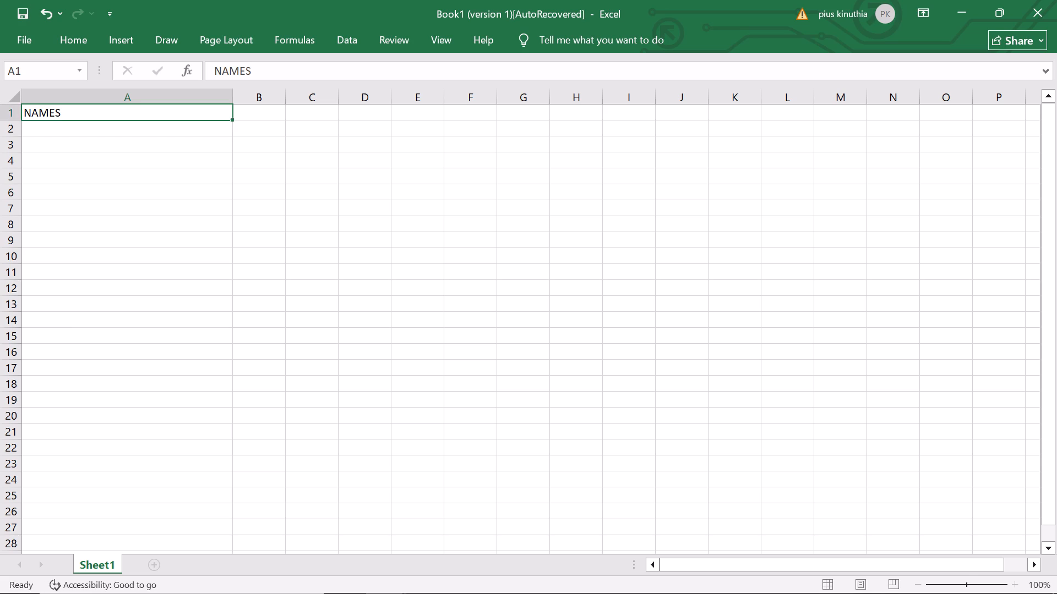
pyautogui.press('BackSpace')
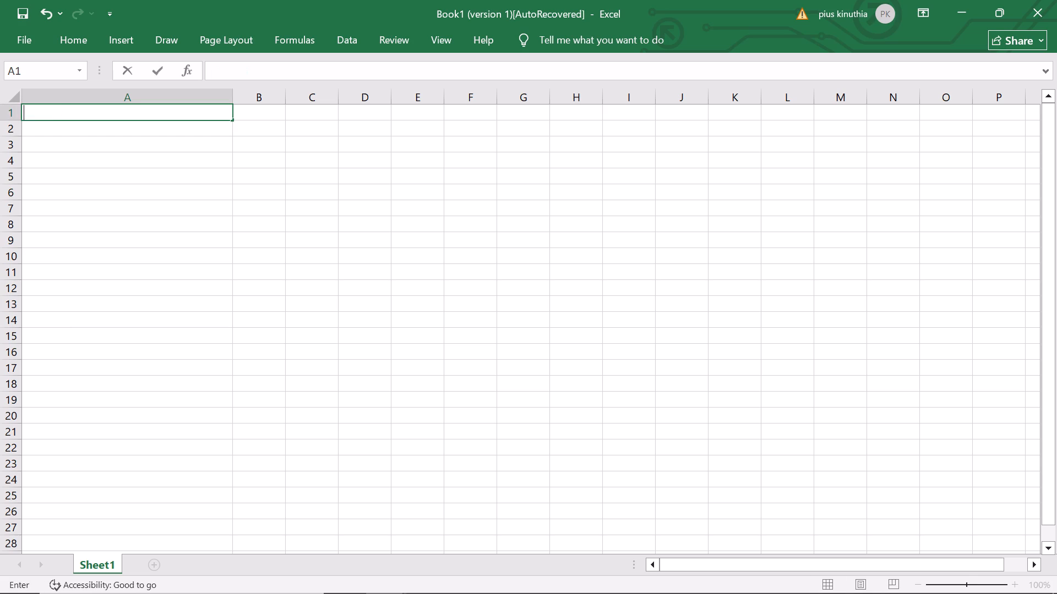
pyautogui.press('f')
pyautogui.press('BackSpace')
pyautogui.press('f')
pyautogui.press('BackSpace')
pyautogui.write('FEES')
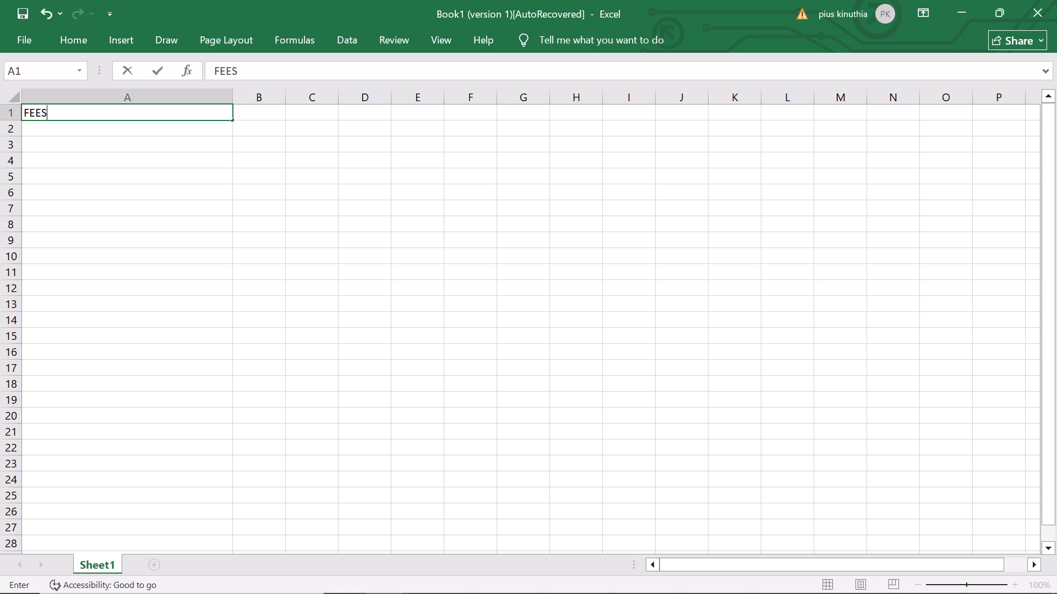
pyautogui.press('space')
pyautogui.write('STRU')
pyautogui.write('CTURE')
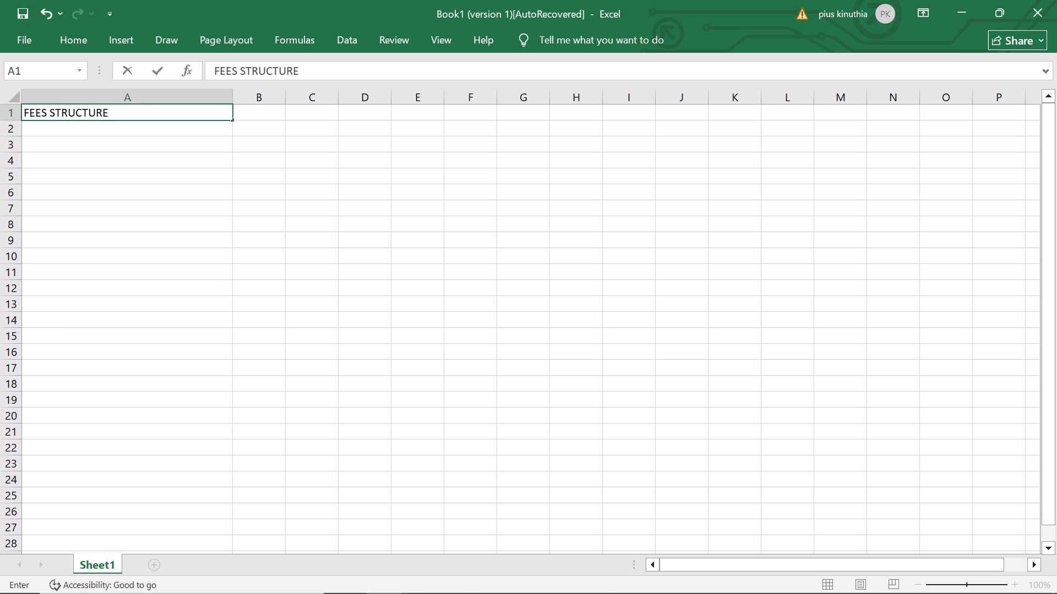
pyautogui.press('space')
pyautogui.write('20')
pyautogui.write('26')
pyautogui.click(53, 130)
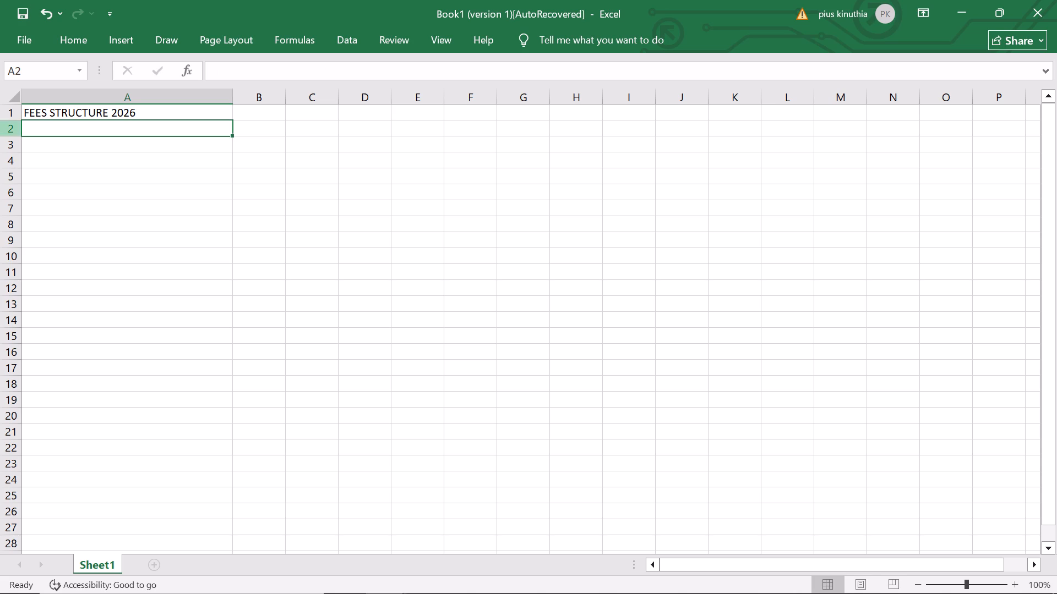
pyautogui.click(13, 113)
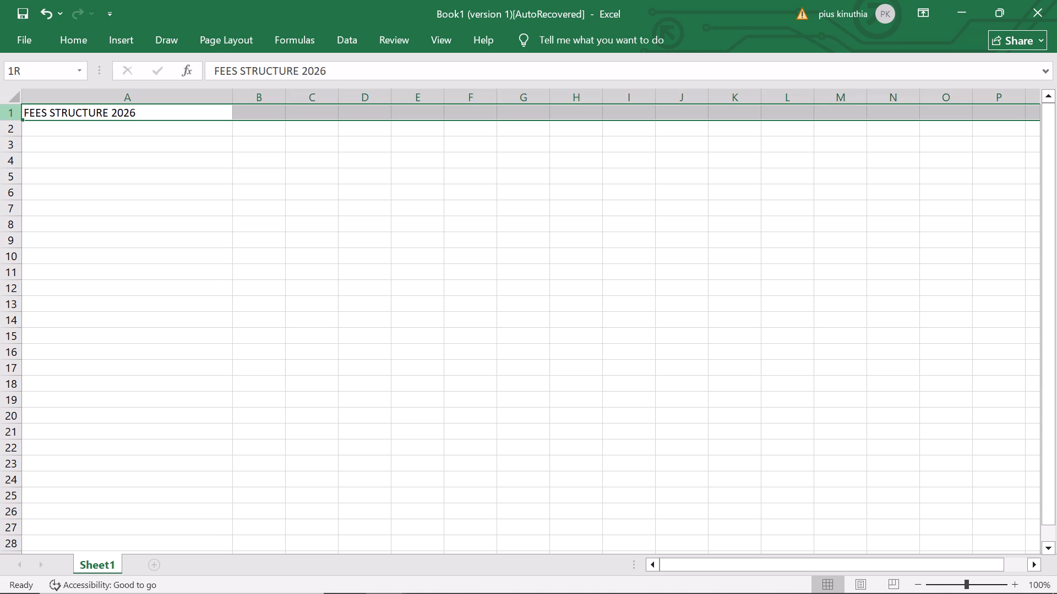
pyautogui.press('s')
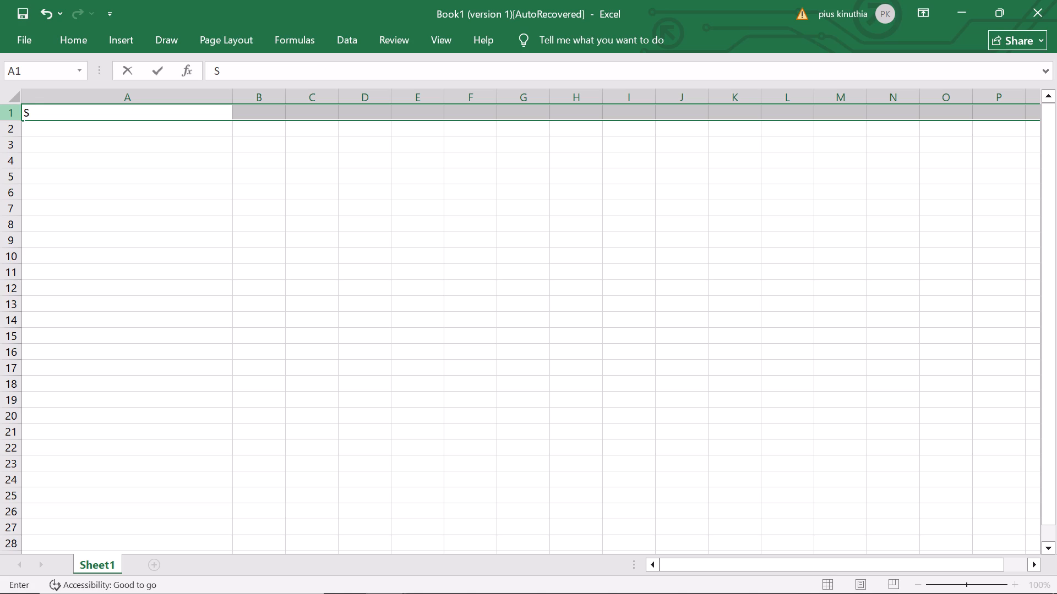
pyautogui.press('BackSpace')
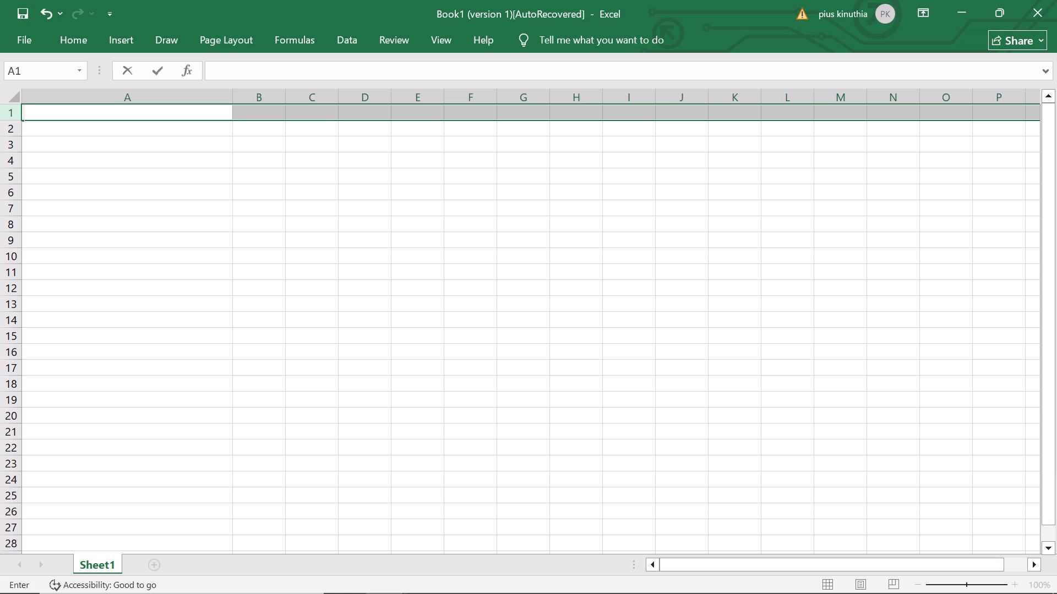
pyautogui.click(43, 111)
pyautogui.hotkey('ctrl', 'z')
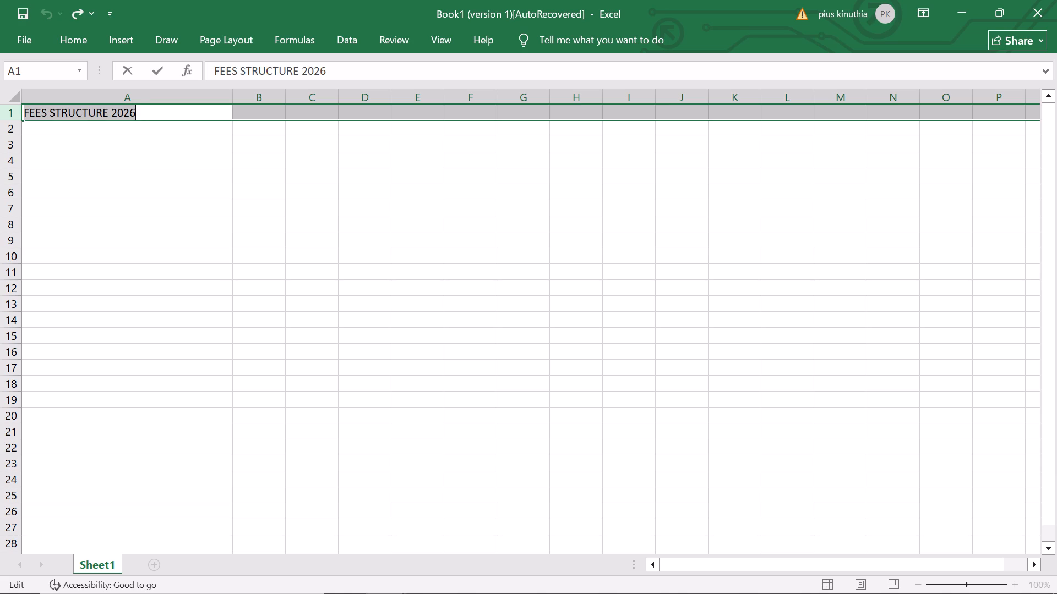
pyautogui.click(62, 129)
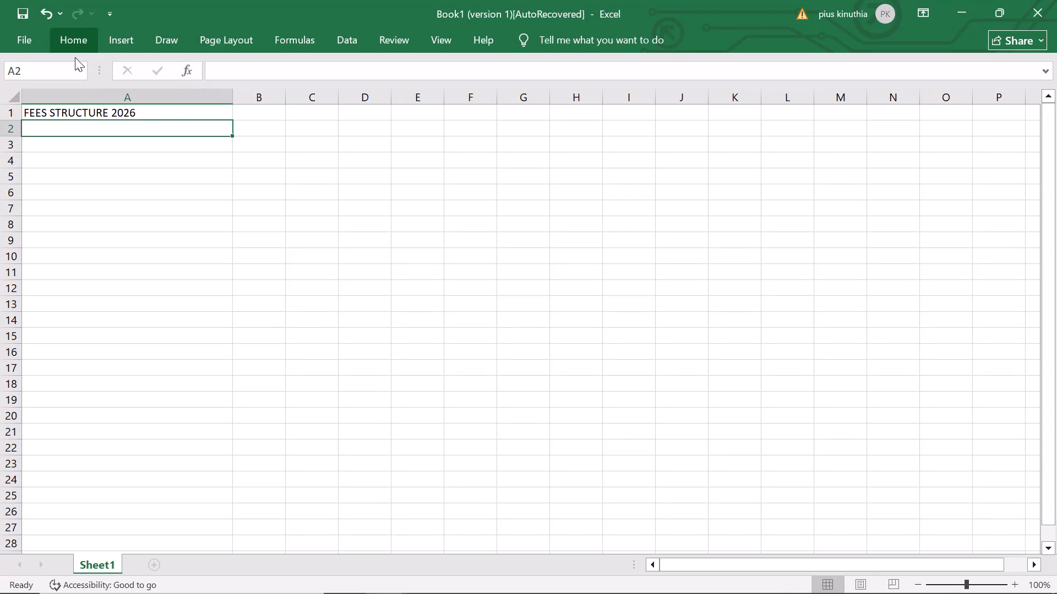
# Centre the "FEES STRUCTURE 2026" heading horizontally in cell A1.
pyautogui.click(107, 113)
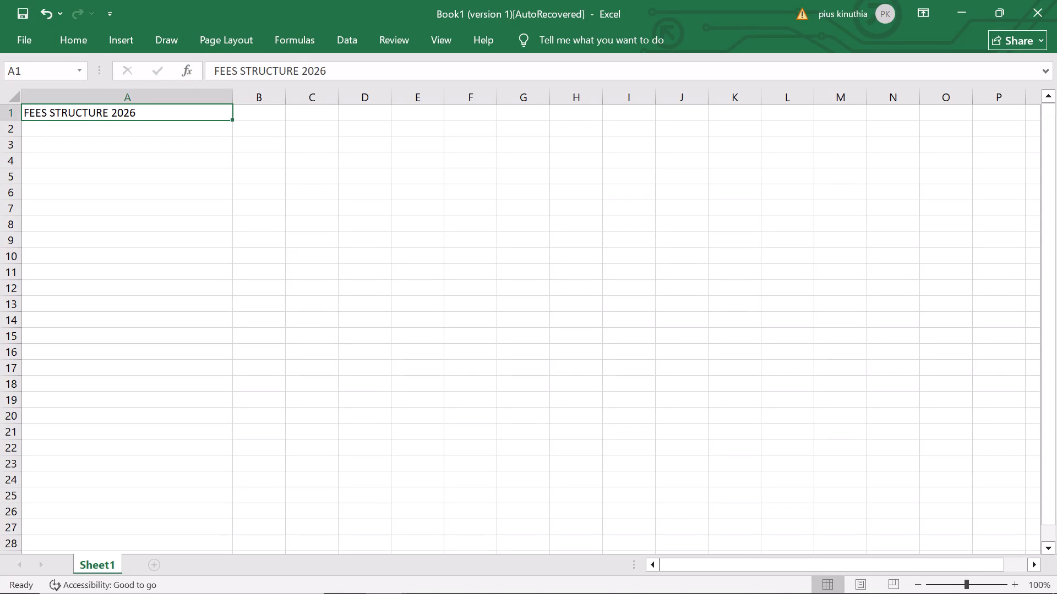
pyautogui.rightClick(142, 112)
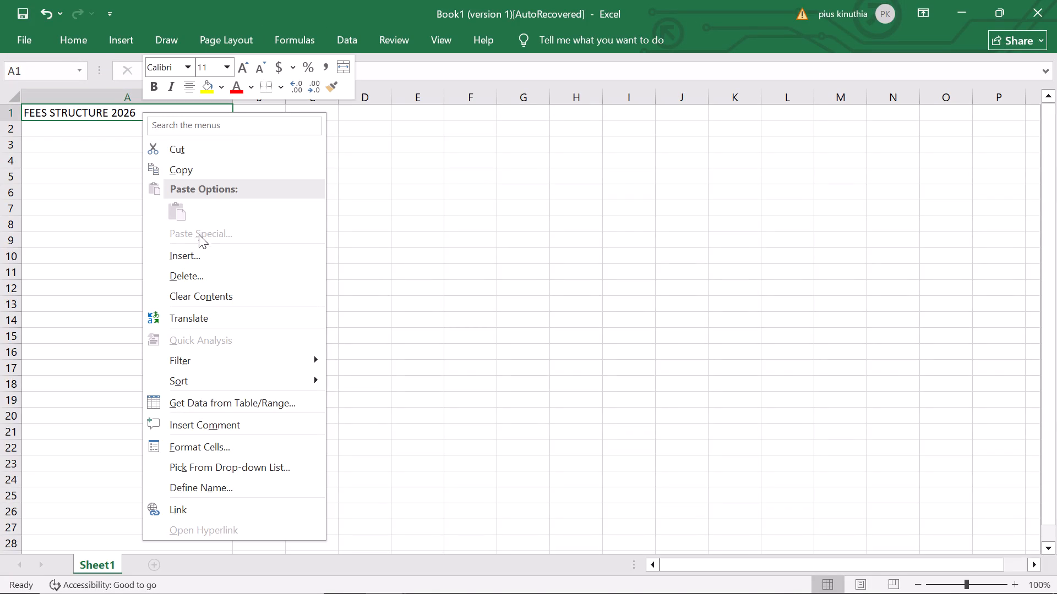
pyautogui.click(206, 444)
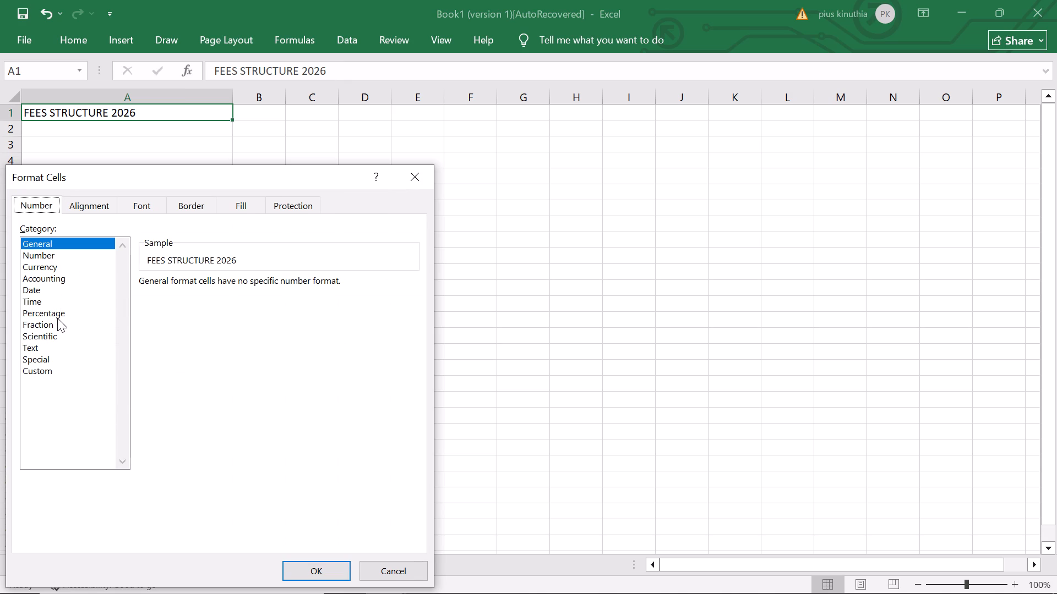
pyautogui.click(90, 209)
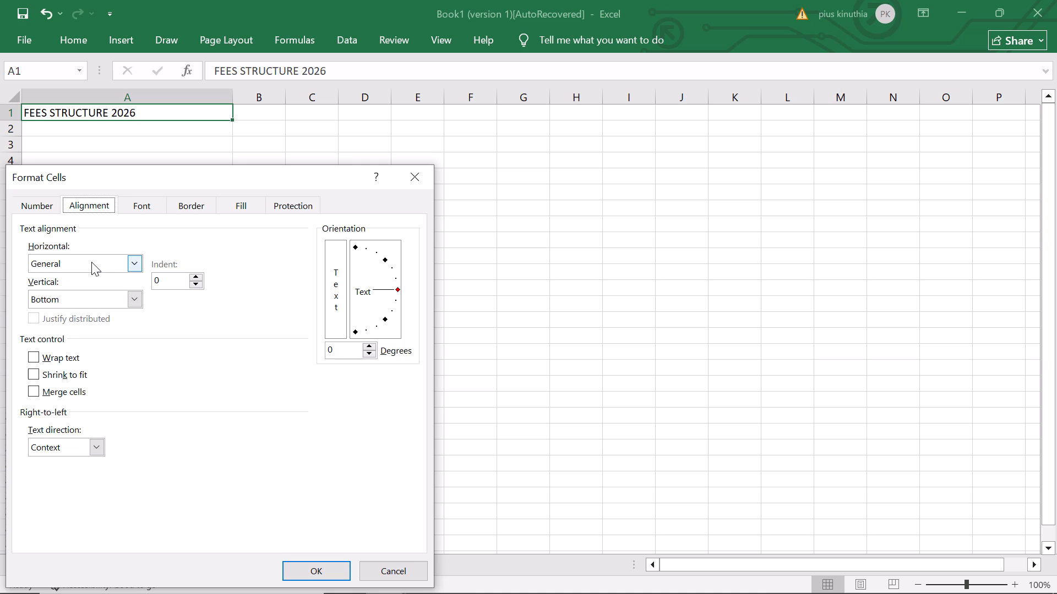
pyautogui.click(133, 262)
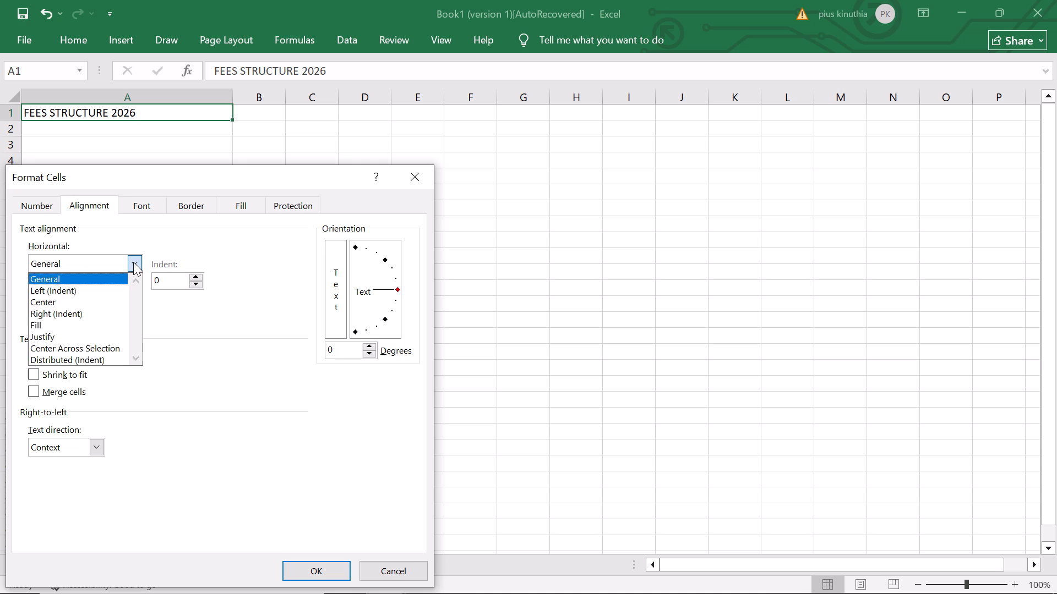
pyautogui.click(54, 296)
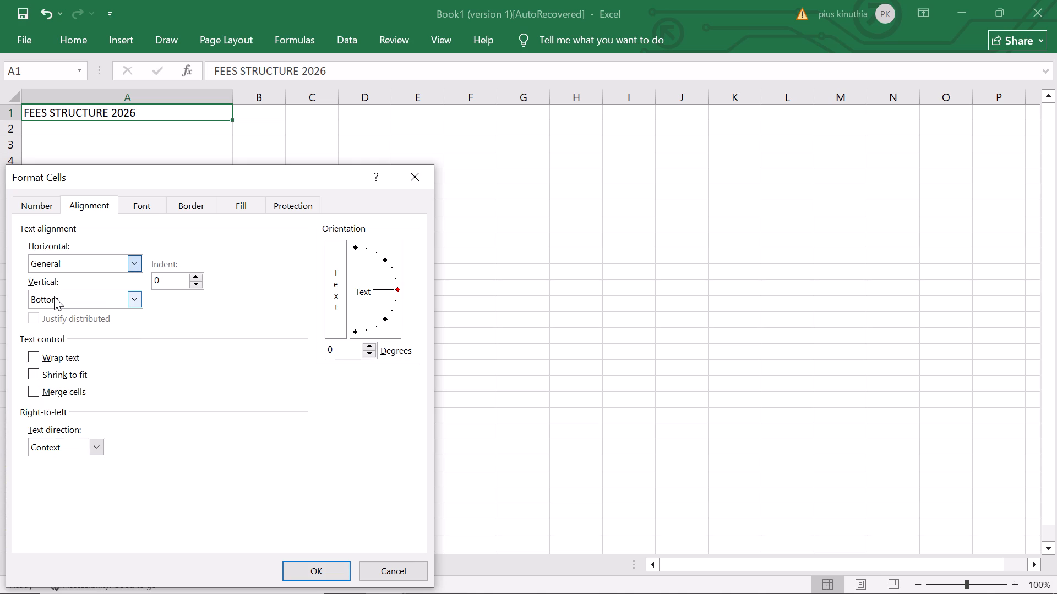
pyautogui.click(302, 563)
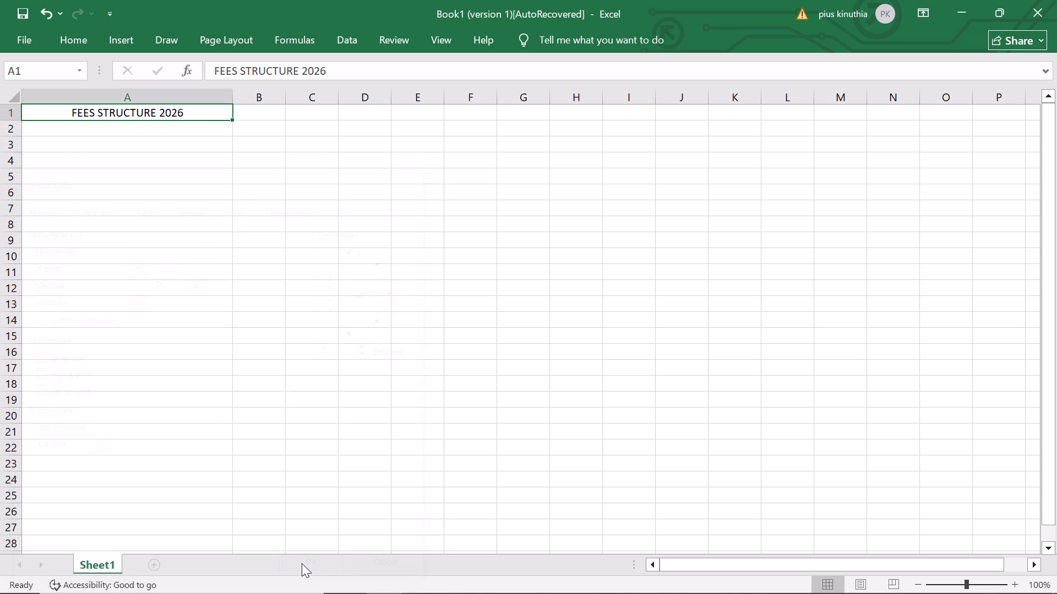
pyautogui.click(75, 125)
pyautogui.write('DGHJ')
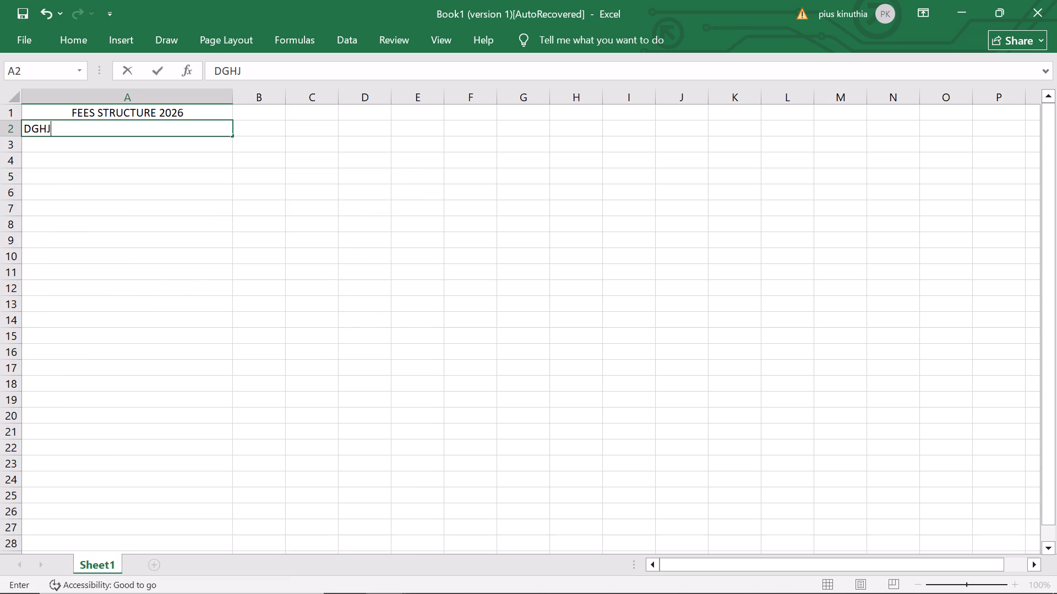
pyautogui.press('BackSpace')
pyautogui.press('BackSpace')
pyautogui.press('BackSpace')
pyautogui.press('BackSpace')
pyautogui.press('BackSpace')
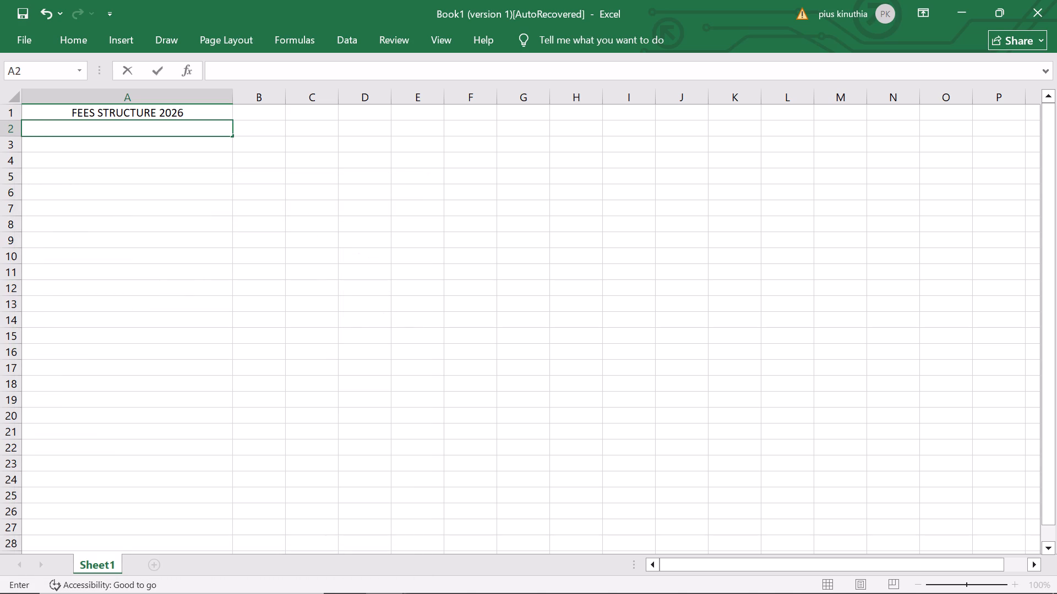
# Insert an entire row above the "FEES STRUCTURE 2026" heading.
pyautogui.click(100, 110)
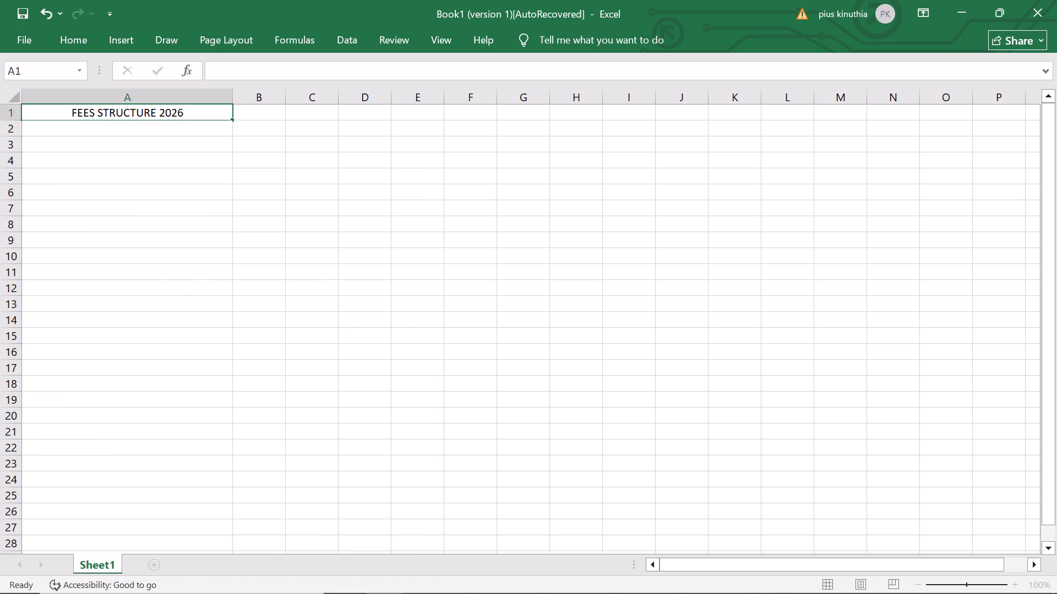
pyautogui.rightClick(100, 110)
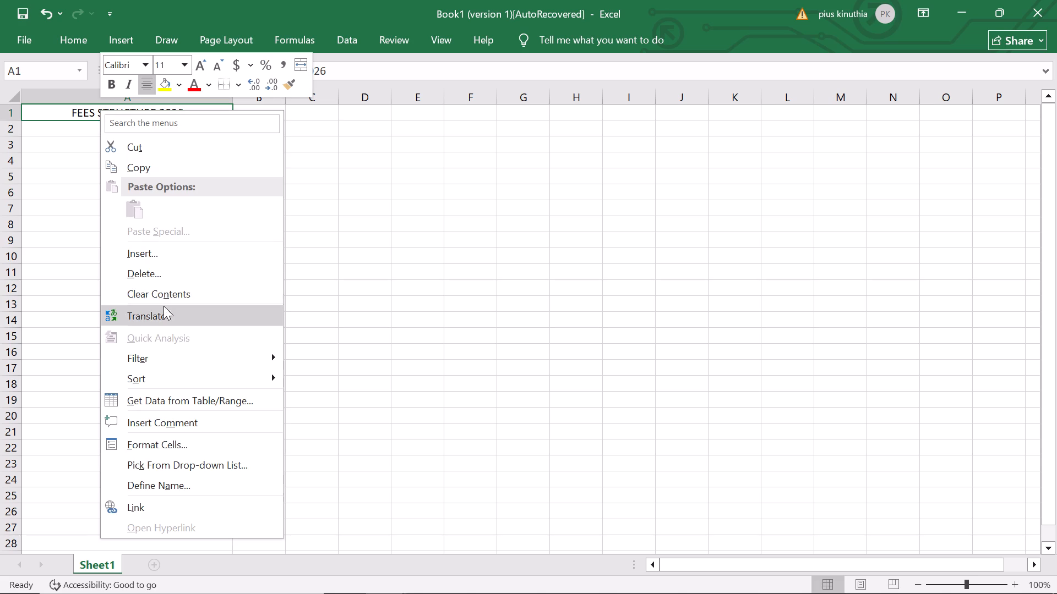
pyautogui.click(151, 252)
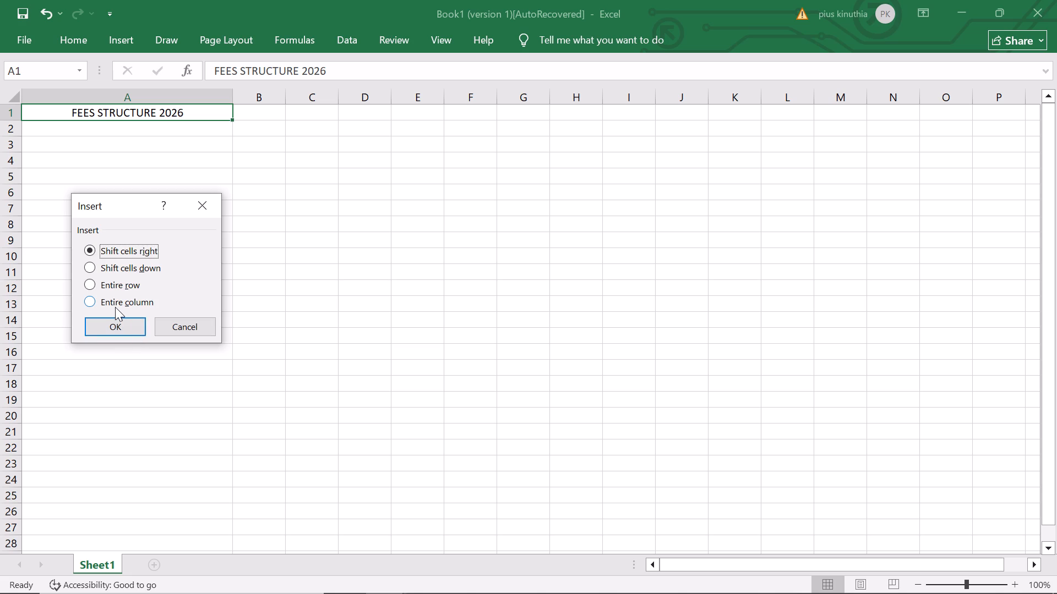
pyautogui.click(87, 284)
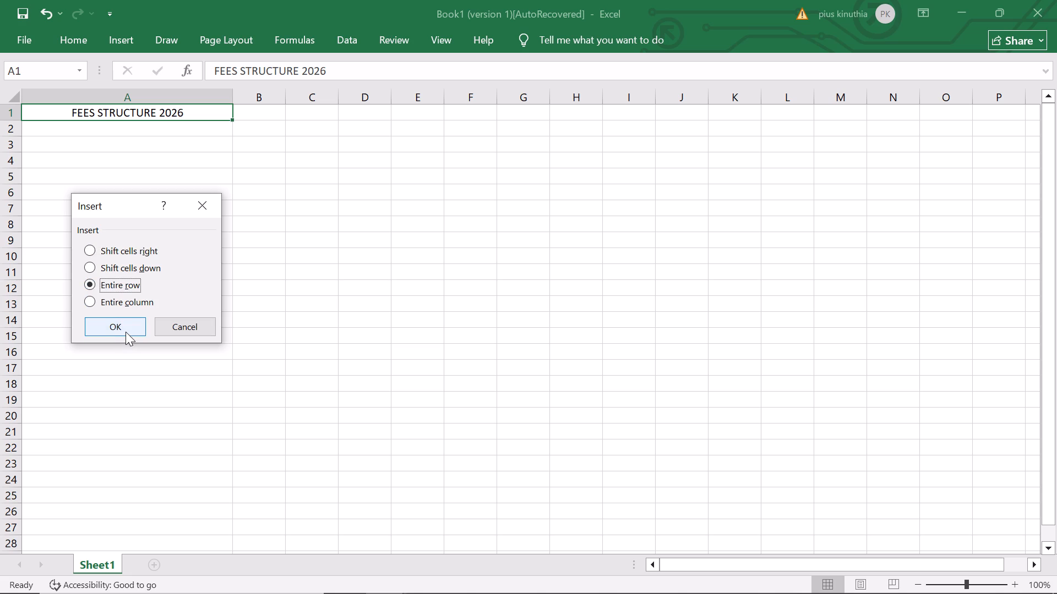
pyautogui.click(126, 332)
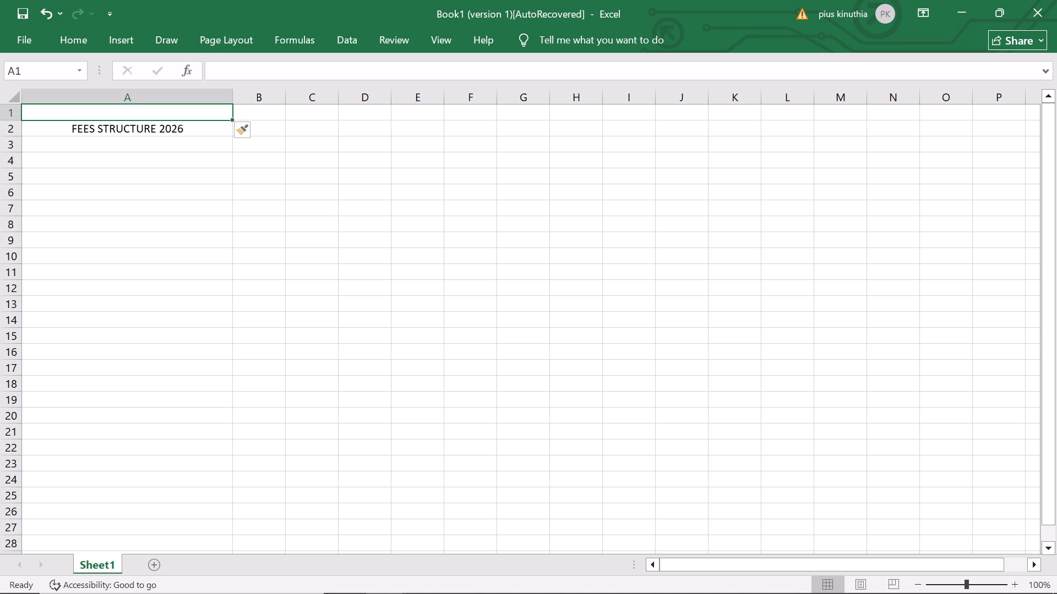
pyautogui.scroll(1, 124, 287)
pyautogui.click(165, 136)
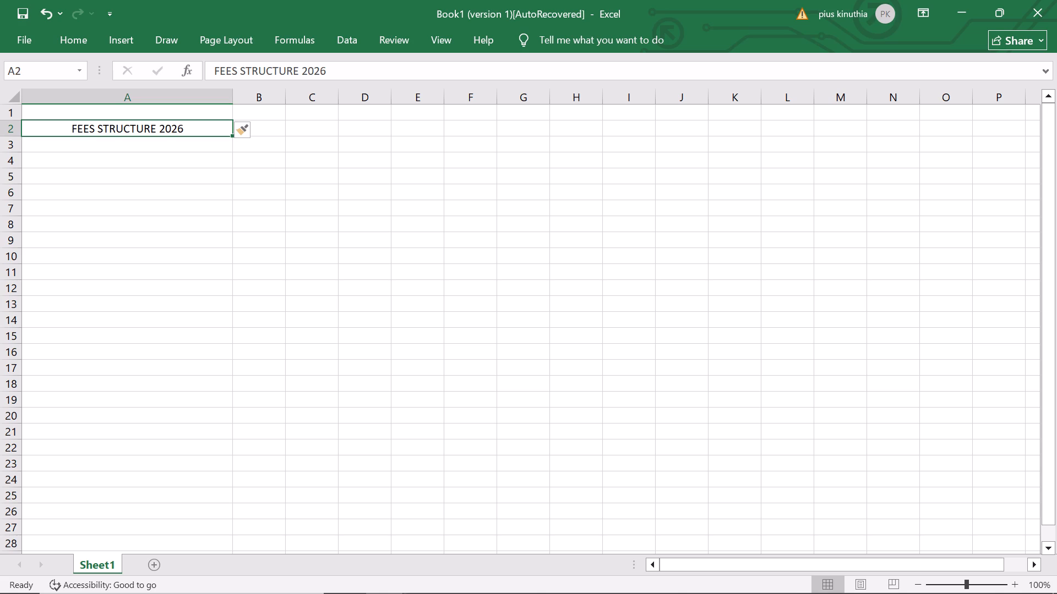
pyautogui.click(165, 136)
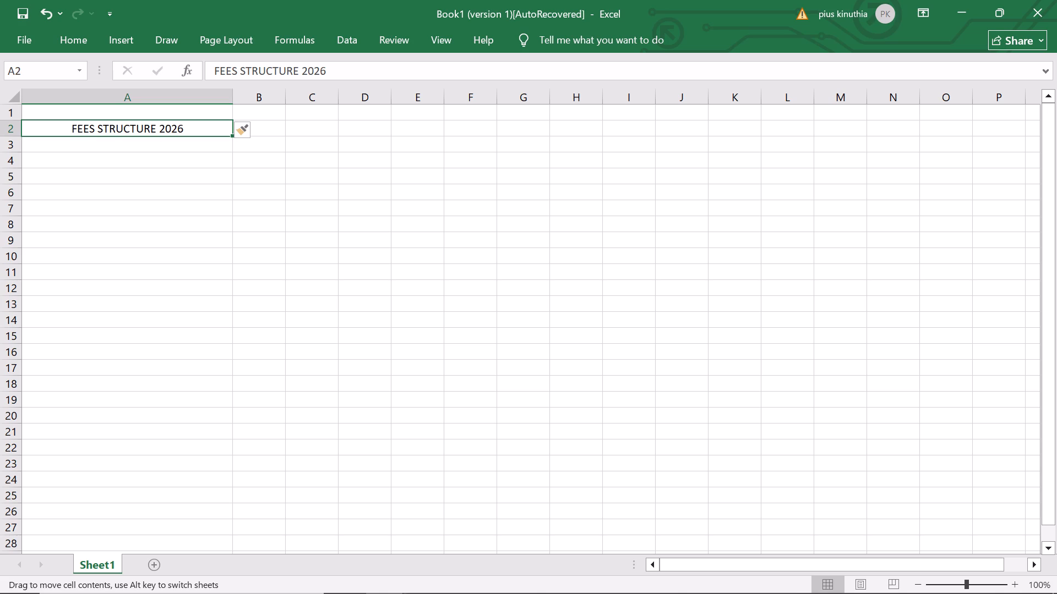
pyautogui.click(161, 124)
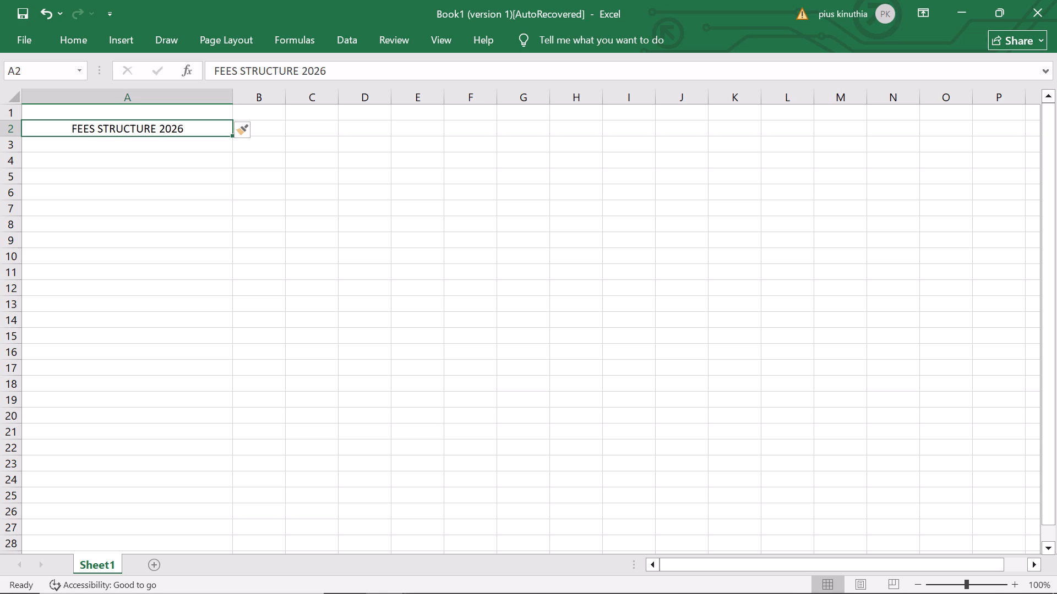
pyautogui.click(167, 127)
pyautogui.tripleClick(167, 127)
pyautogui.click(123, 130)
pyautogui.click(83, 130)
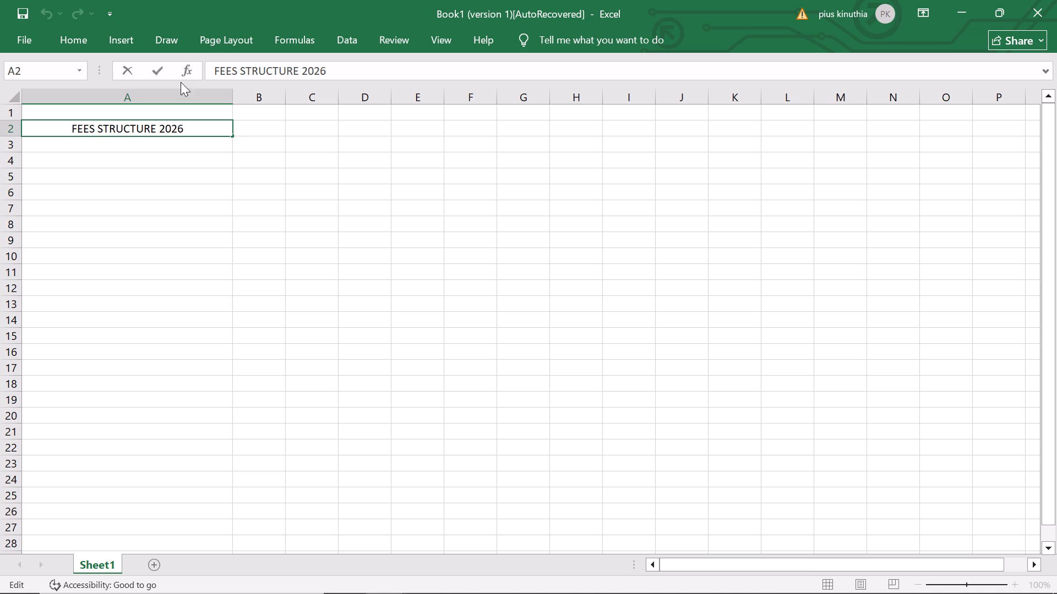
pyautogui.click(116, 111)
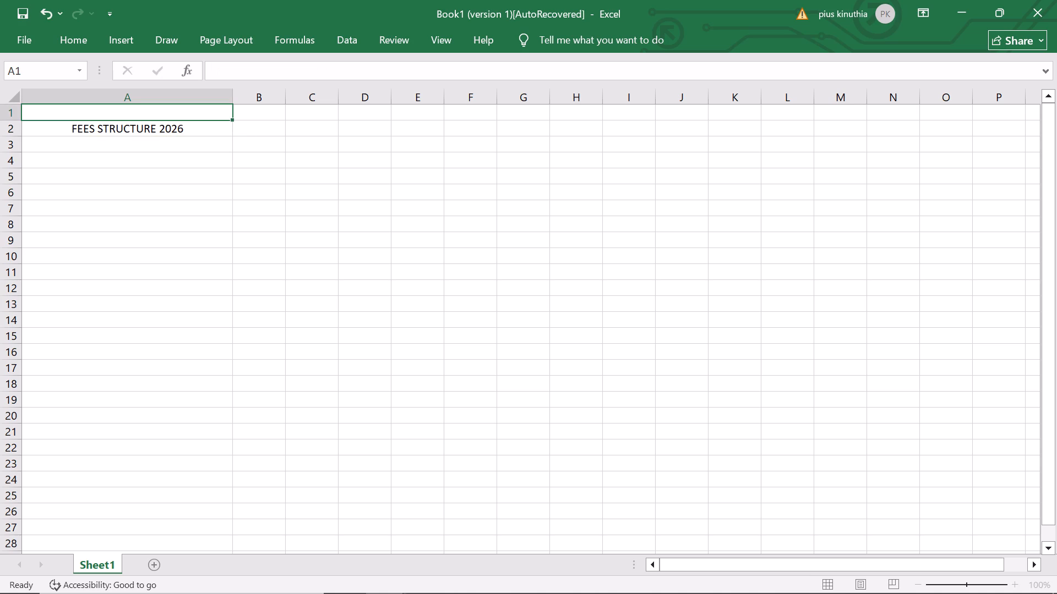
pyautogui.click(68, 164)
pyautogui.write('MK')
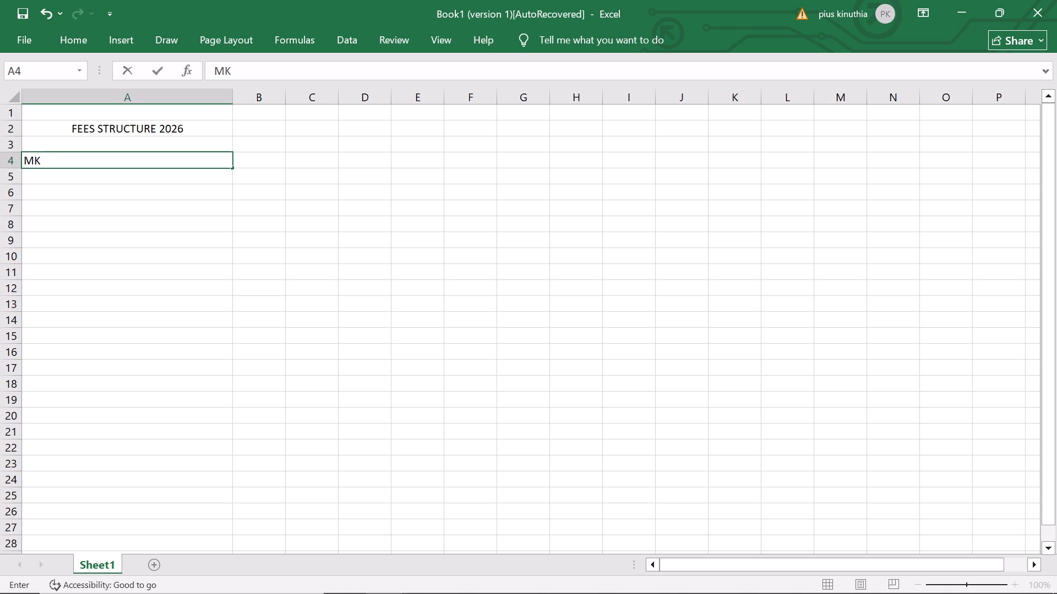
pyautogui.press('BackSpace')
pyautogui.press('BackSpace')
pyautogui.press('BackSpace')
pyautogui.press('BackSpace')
# Check the font settings of the "FEES STRUCTURE 2026" heading in cell A2.
pyautogui.doubleClick(88, 128)
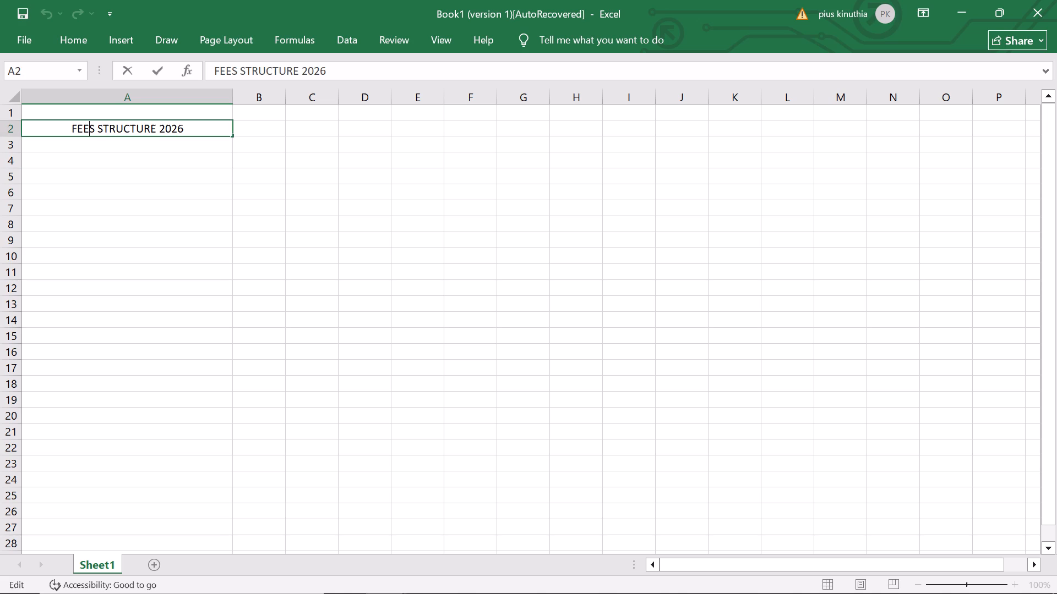
pyautogui.rightClick(124, 124)
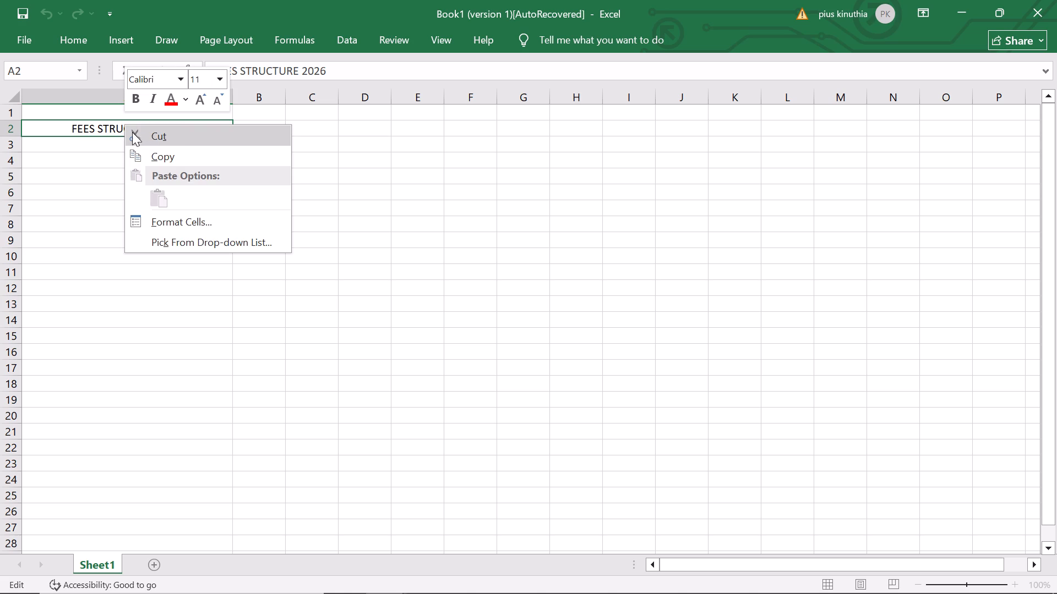
pyautogui.click(183, 222)
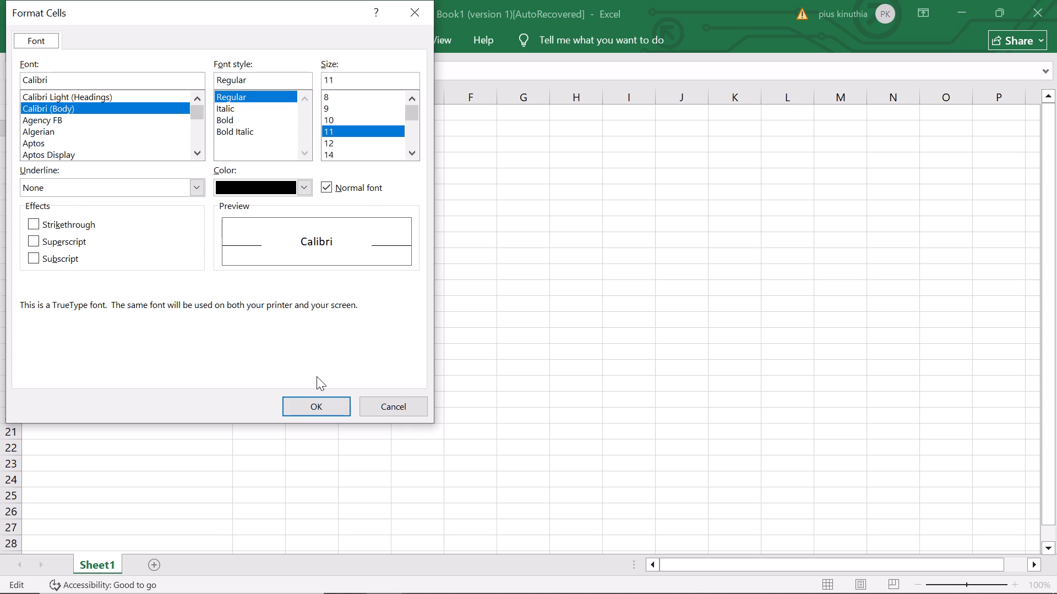
pyautogui.scroll(1, 119, 120)
pyautogui.scroll(-2, 119, 120)
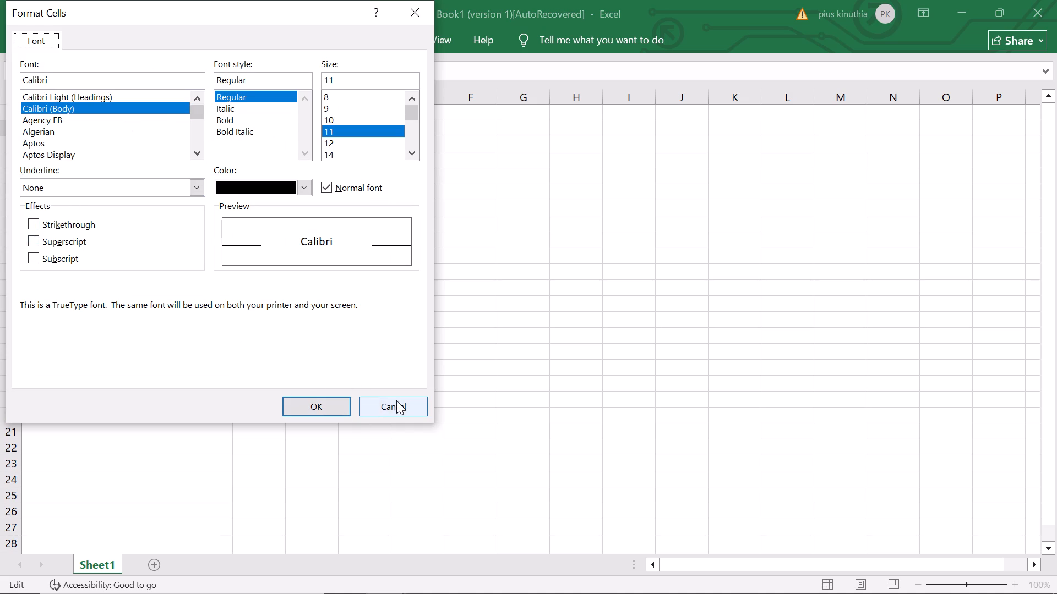
pyautogui.click(329, 410)
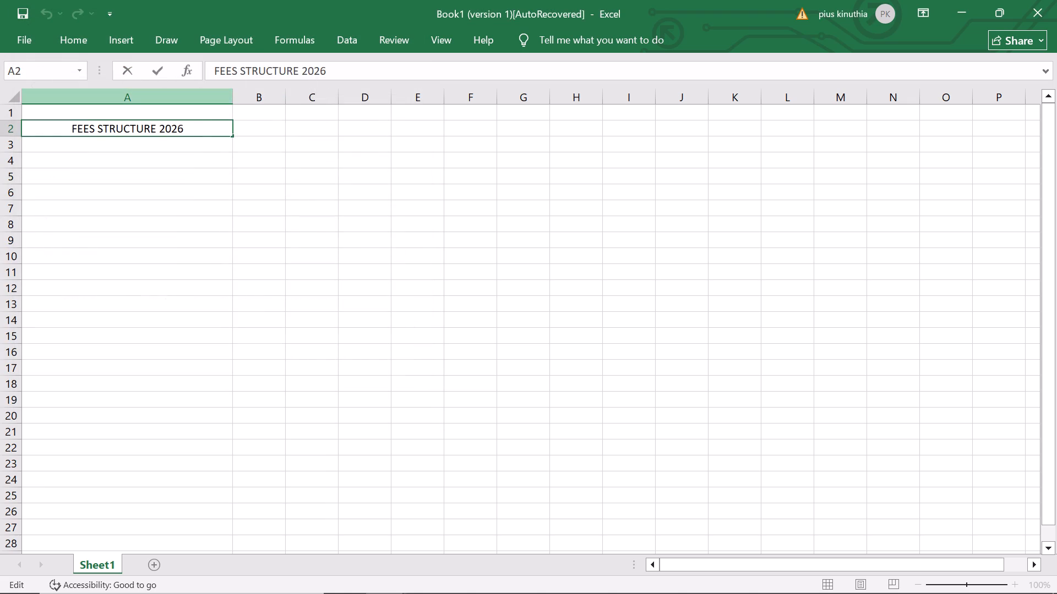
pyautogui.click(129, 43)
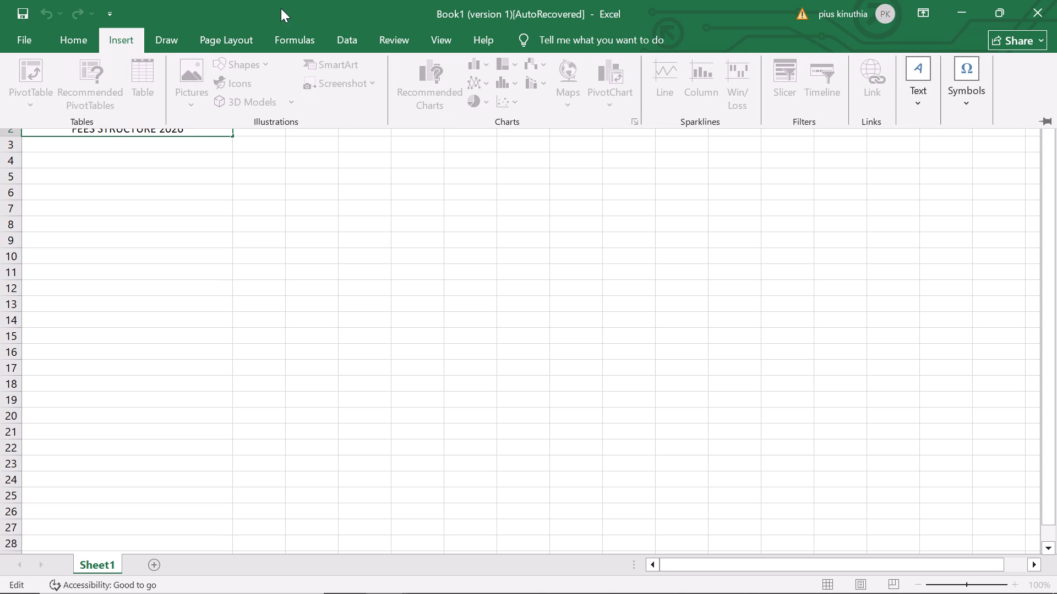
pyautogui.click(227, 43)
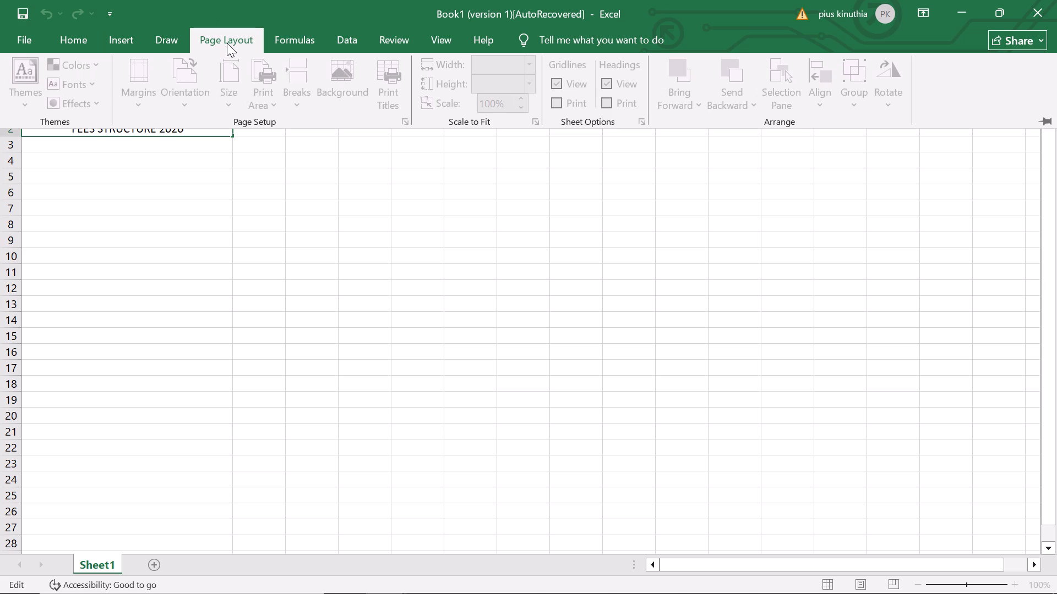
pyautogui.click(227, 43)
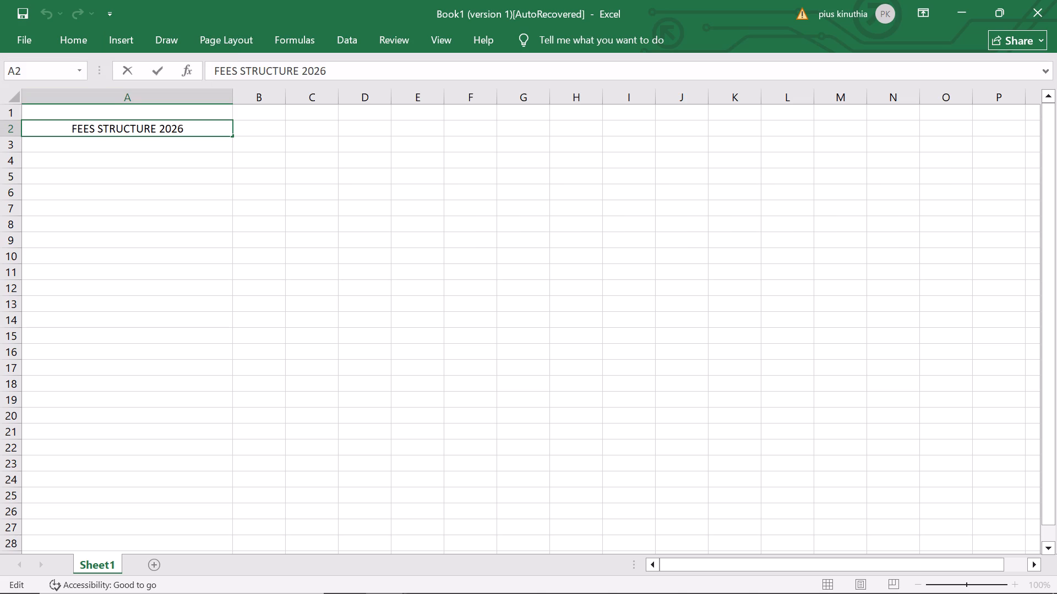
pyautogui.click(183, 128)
# Copy the "FEES STRUCTURE 2026" heading text from cell A2 into the empty cell A1.
pyautogui.moveTo(64, 127); pyautogui.dragTo(167, 133)
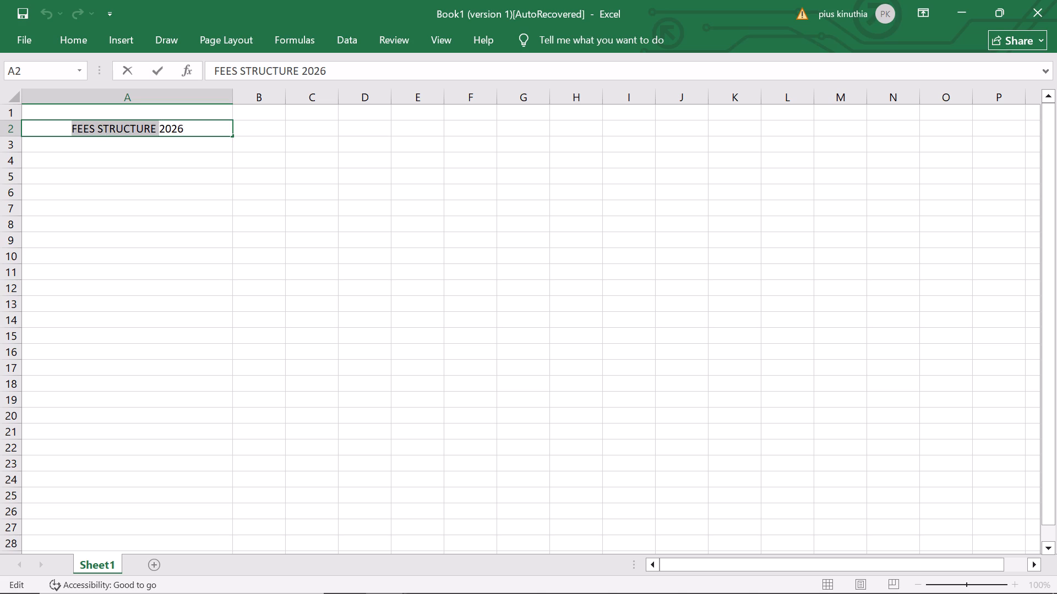
pyautogui.moveTo(167, 133); pyautogui.dragTo(193, 133)
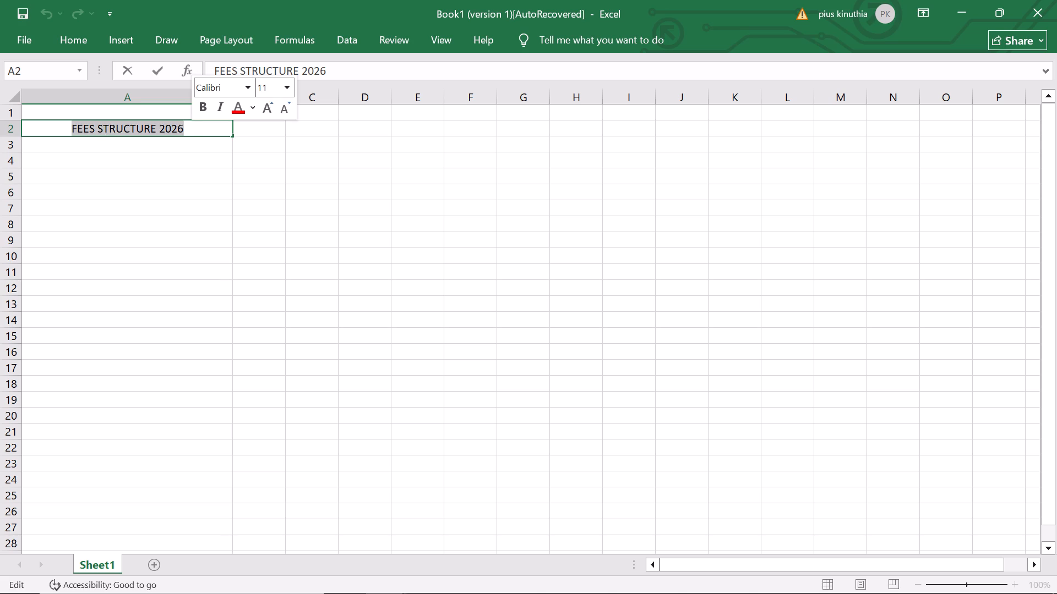
pyautogui.rightClick(193, 133)
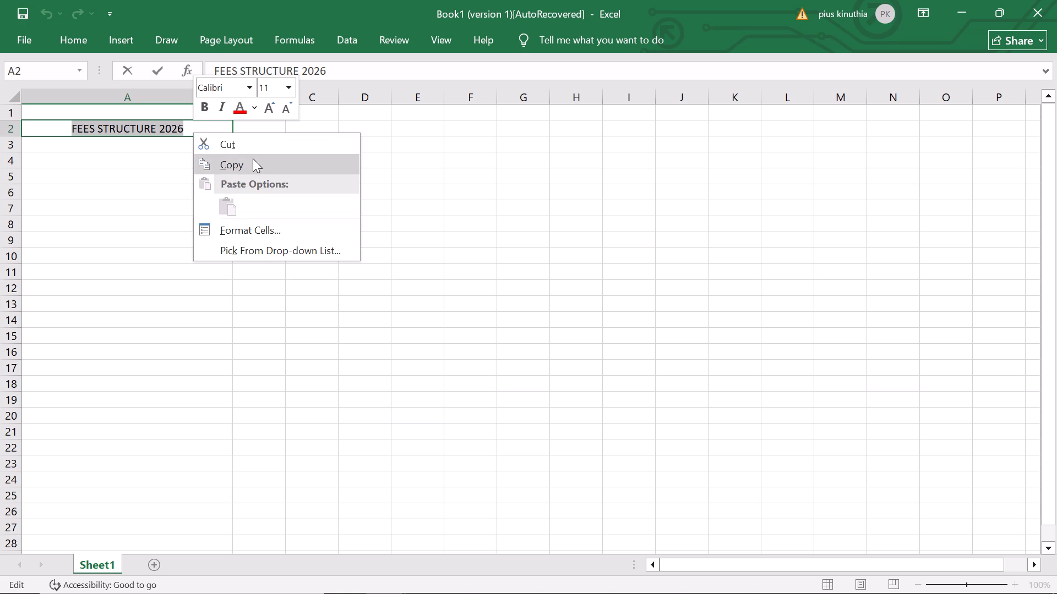
pyautogui.click(253, 158)
pyautogui.click(62, 112)
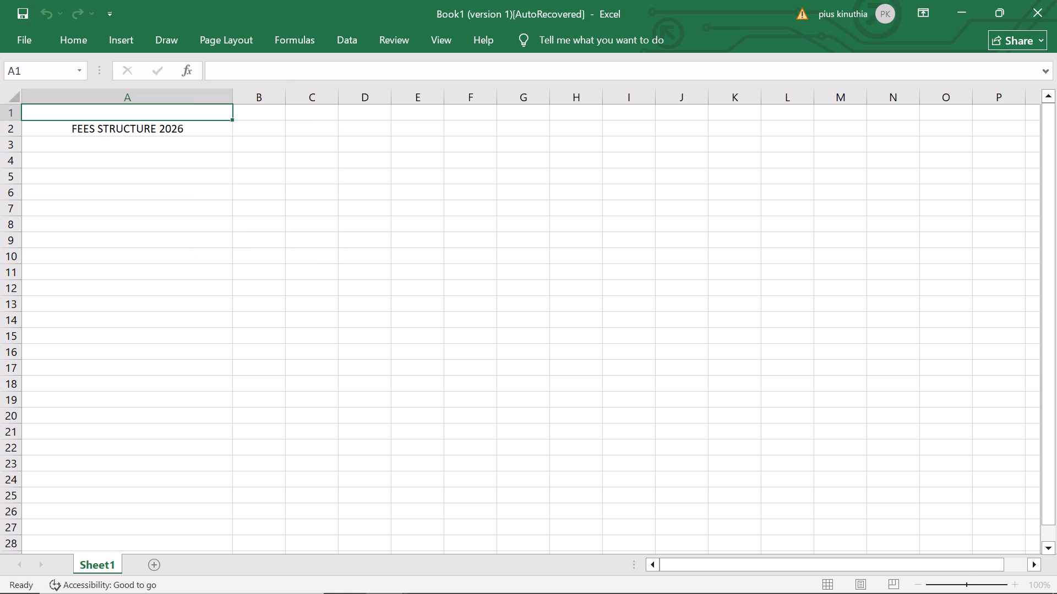
pyautogui.hotkey('ctrl', 'v')
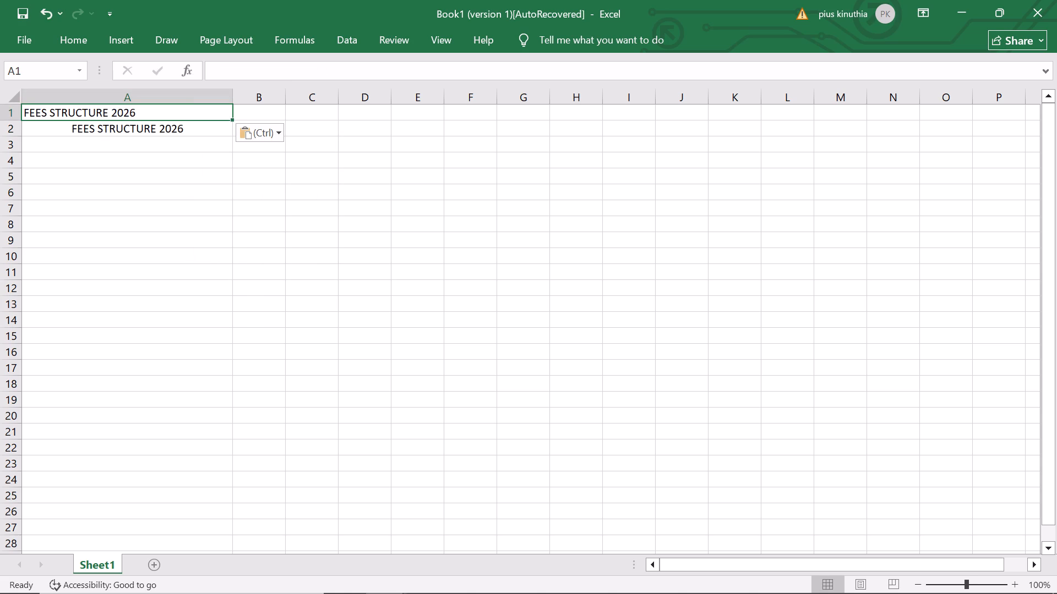
# Replace the duplicate heading in cell A2 with the column heading "S/NO".
pyautogui.click(188, 131)
pyautogui.press('BackSpace')
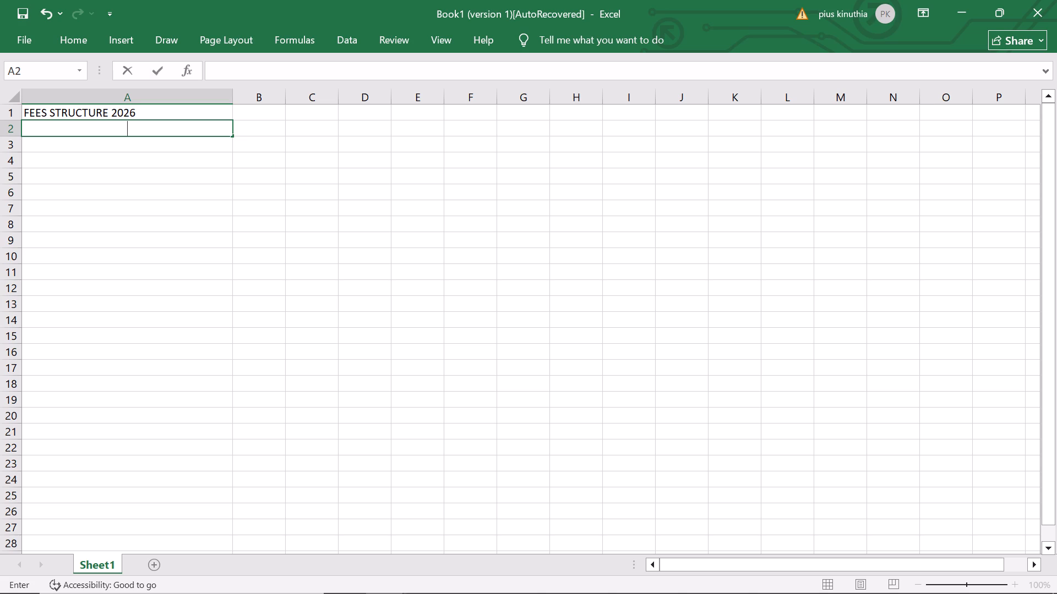
pyautogui.click(39, 133)
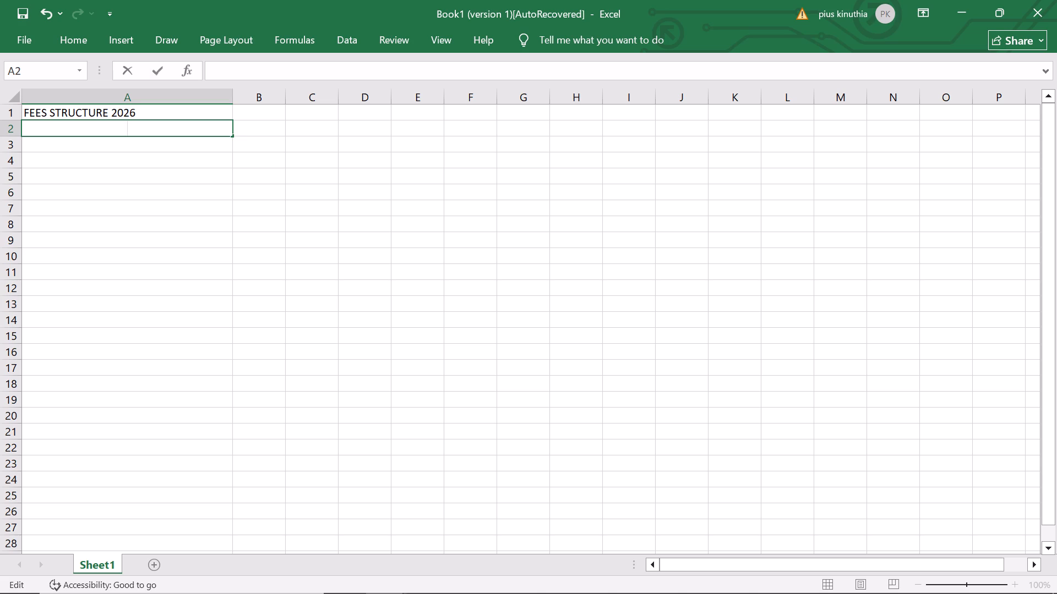
pyautogui.click(42, 127)
pyautogui.press('s')
pyautogui.press('/')
pyautogui.write('NO')
# Narrow column A to slightly wider than the "FEES STRUCTURE 2026" heading.
pyautogui.moveTo(236, 128); pyautogui.dragTo(215, 130)
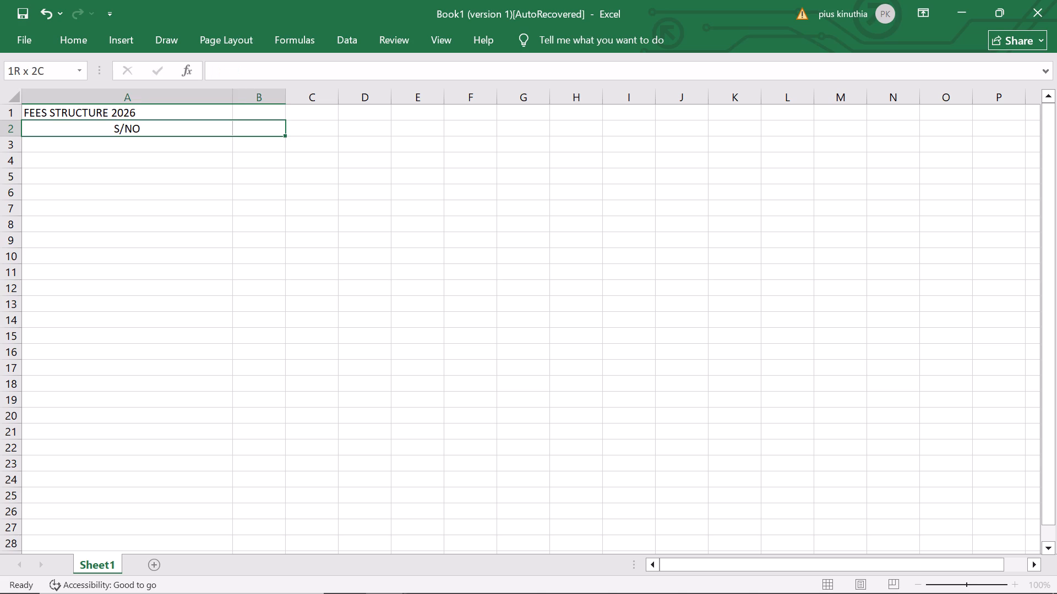
pyautogui.moveTo(215, 130); pyautogui.dragTo(213, 130)
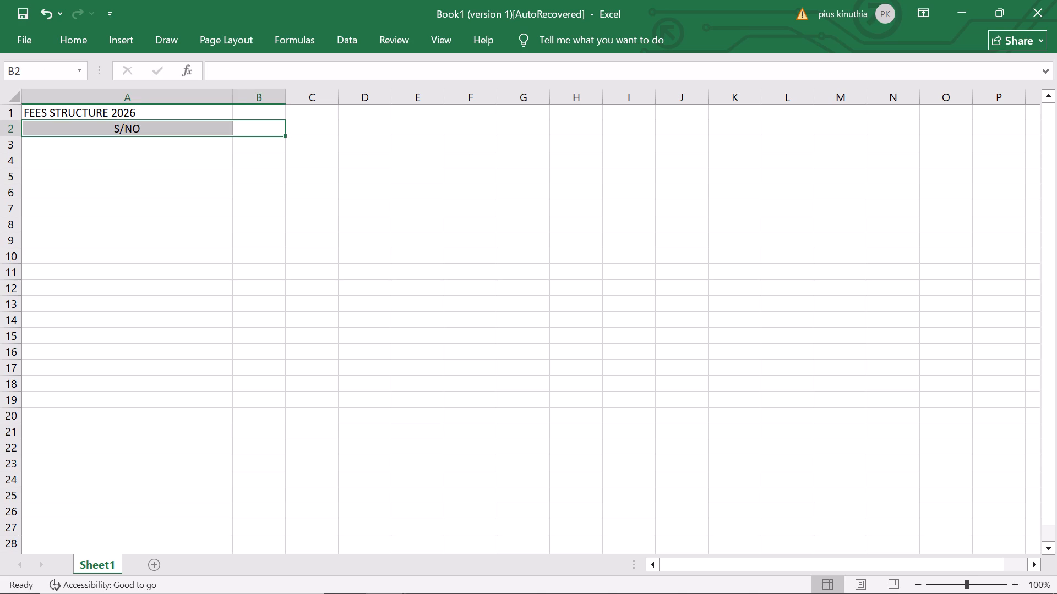
pyautogui.moveTo(232, 134); pyautogui.dragTo(184, 131)
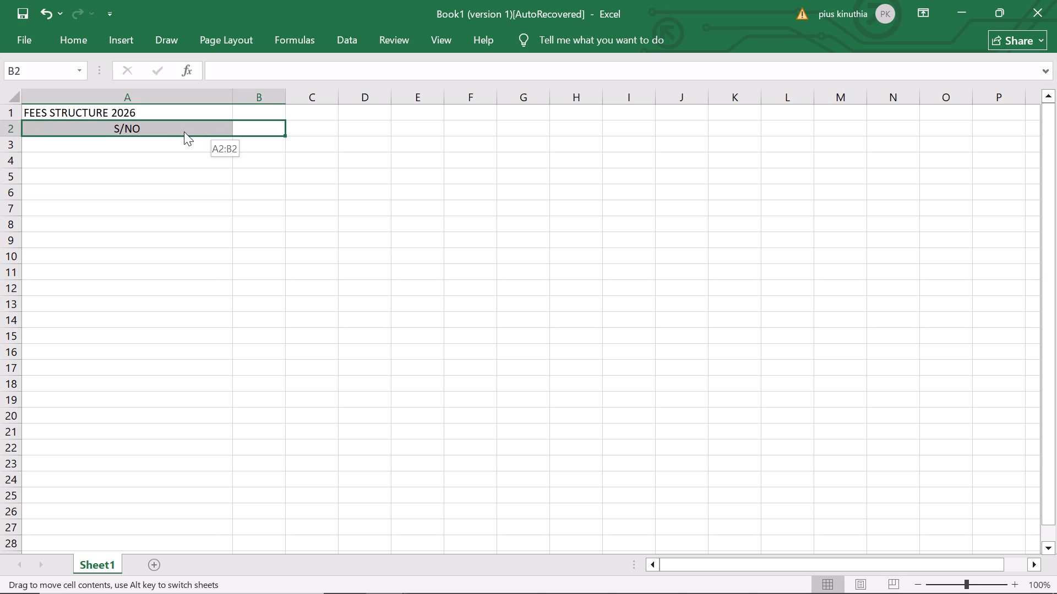
pyautogui.moveTo(184, 131); pyautogui.dragTo(161, 131)
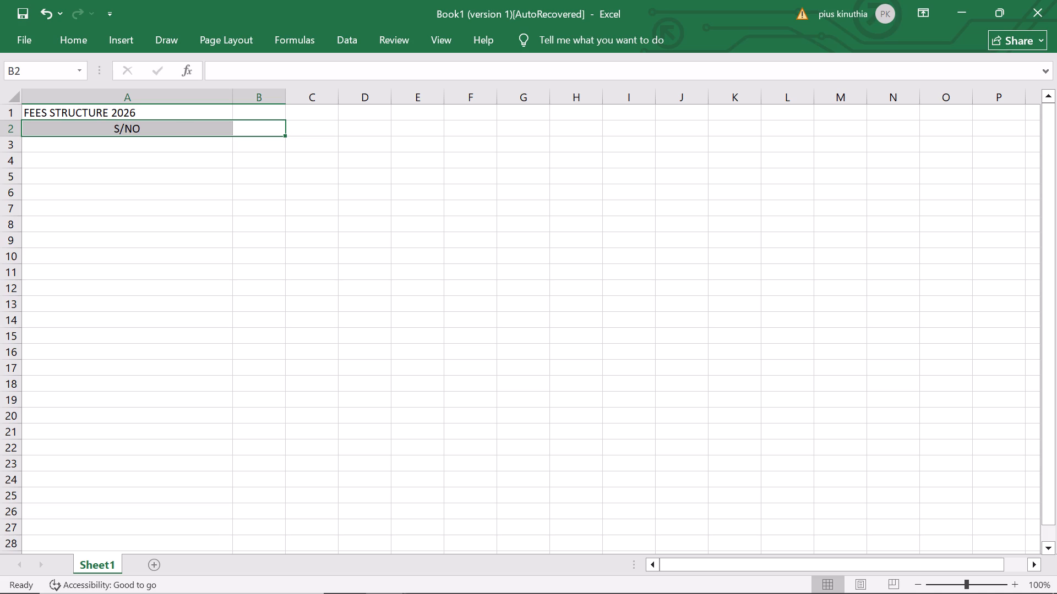
pyautogui.moveTo(235, 134); pyautogui.dragTo(222, 134)
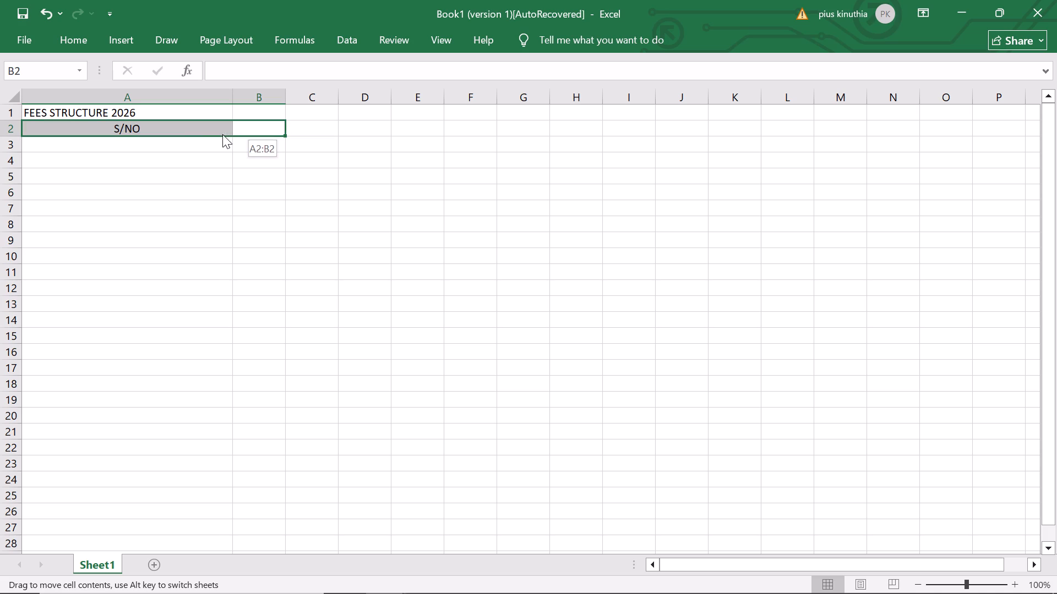
pyautogui.moveTo(222, 134); pyautogui.dragTo(186, 131)
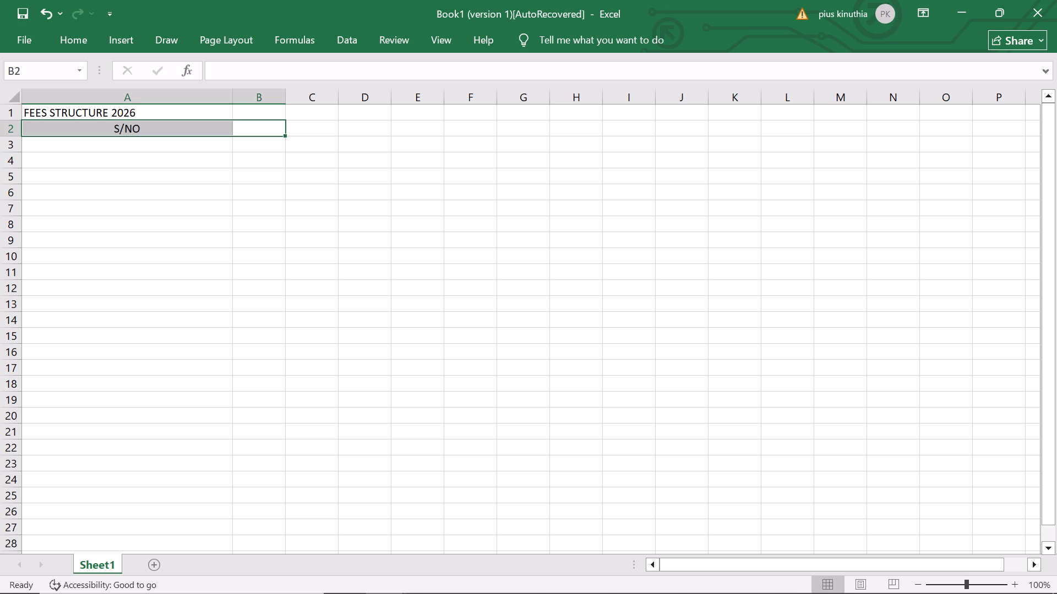
pyautogui.moveTo(232, 98); pyautogui.dragTo(211, 98)
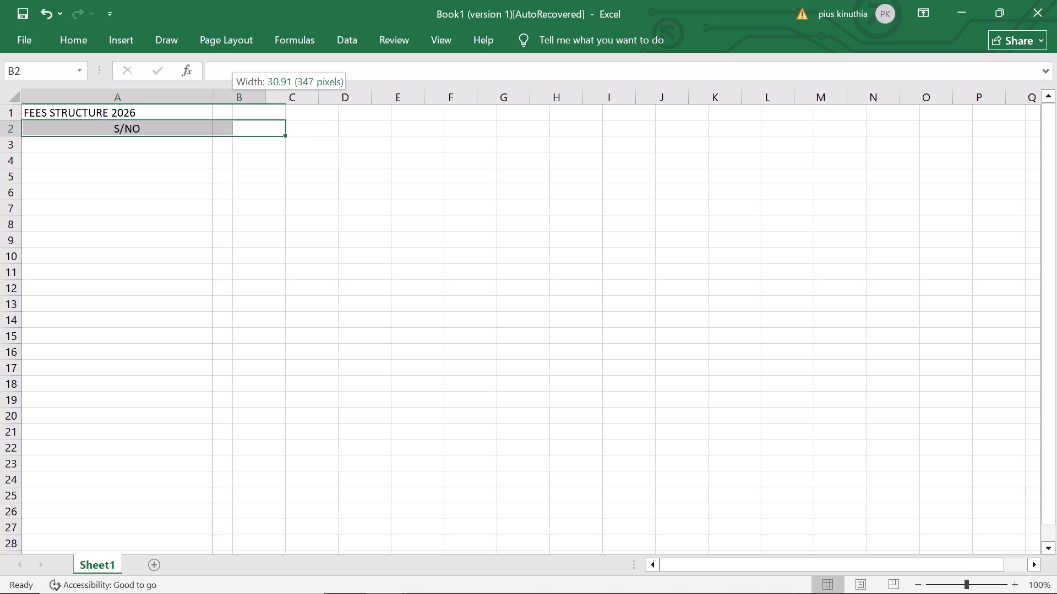
pyautogui.moveTo(211, 98); pyautogui.dragTo(152, 98)
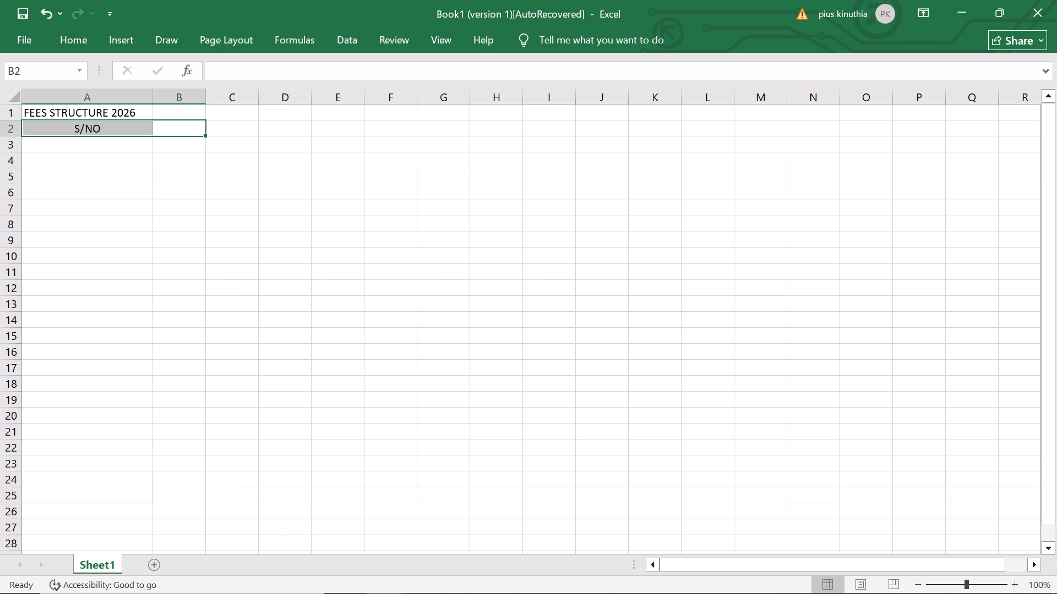
pyautogui.click(147, 150)
pyautogui.click(141, 127)
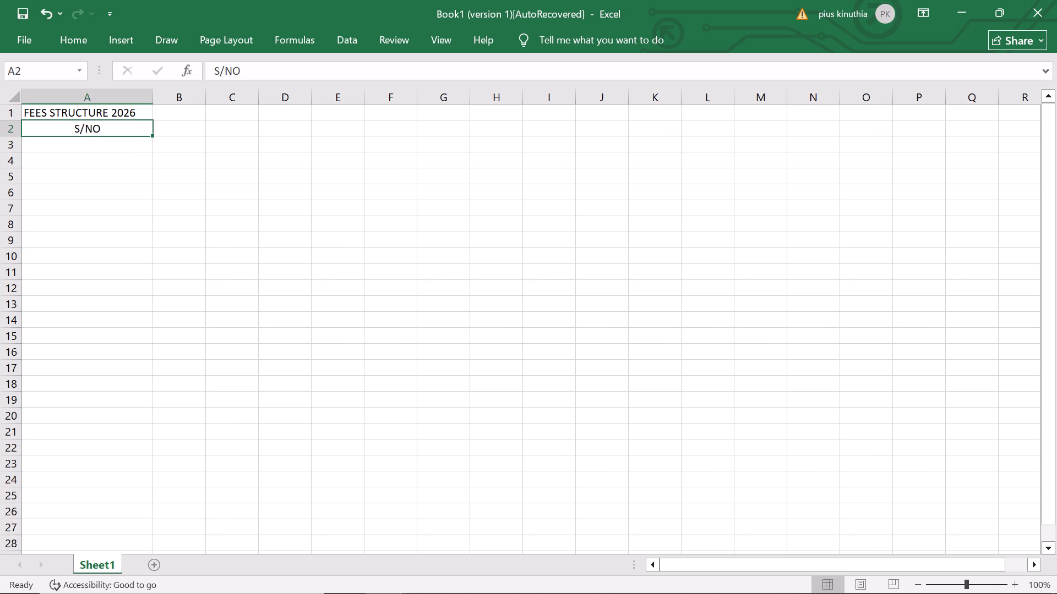
# Enter the column headings "LEVEL", "FEES" and "MOTIVATION" in cells B2, C2 and D2.
pyautogui.click(173, 129)
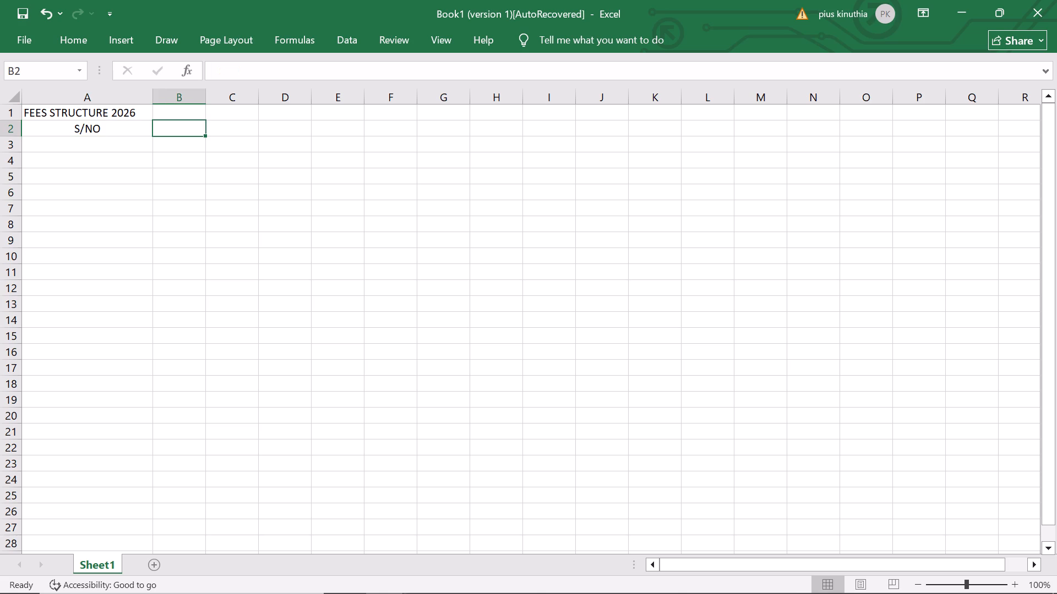
pyautogui.write('LEVEL')
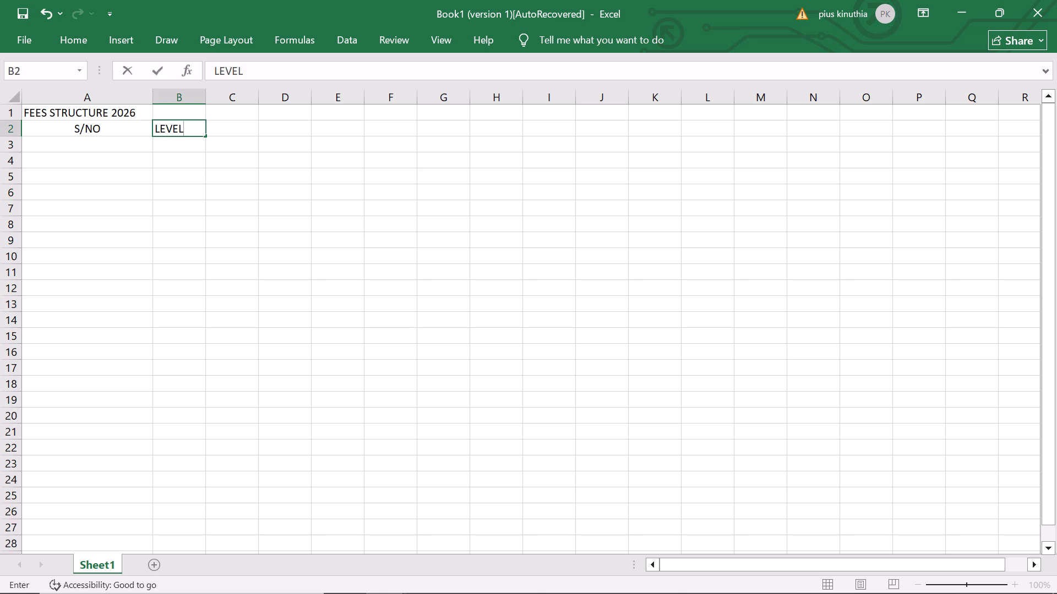
pyautogui.click(227, 129)
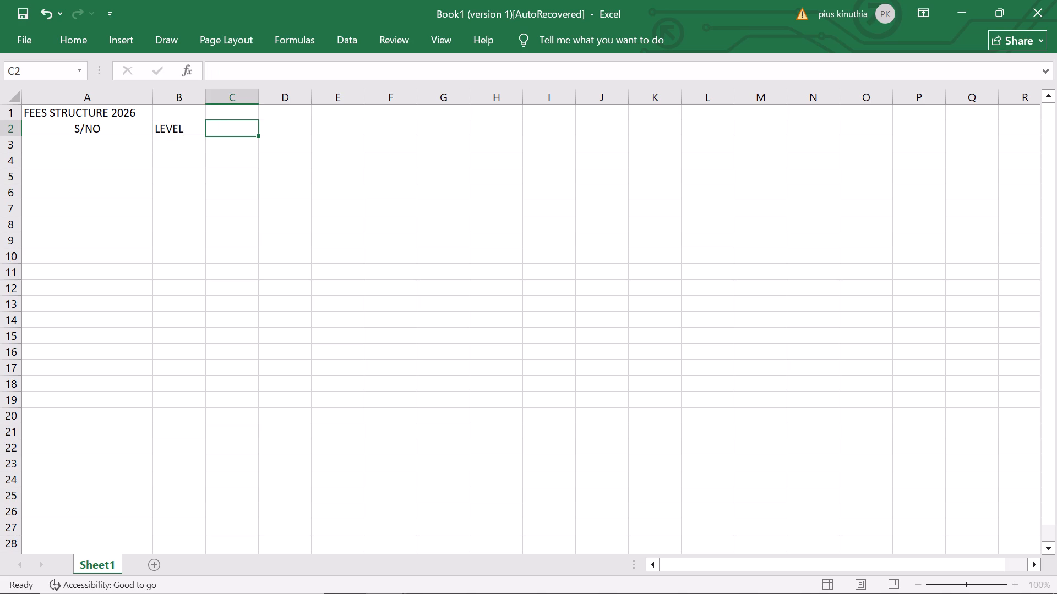
pyautogui.write('FEES')
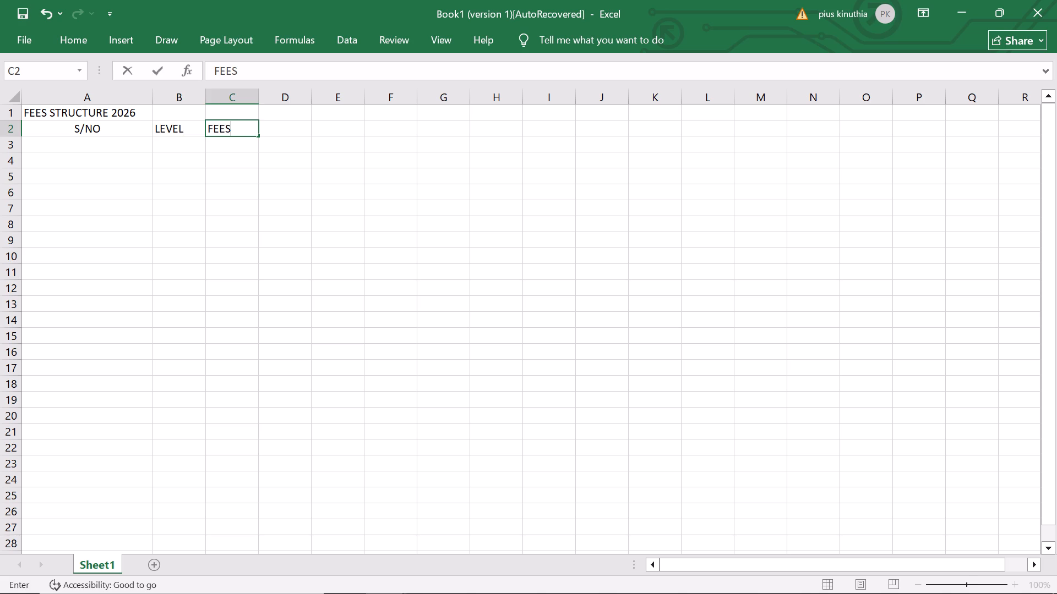
pyautogui.click(276, 135)
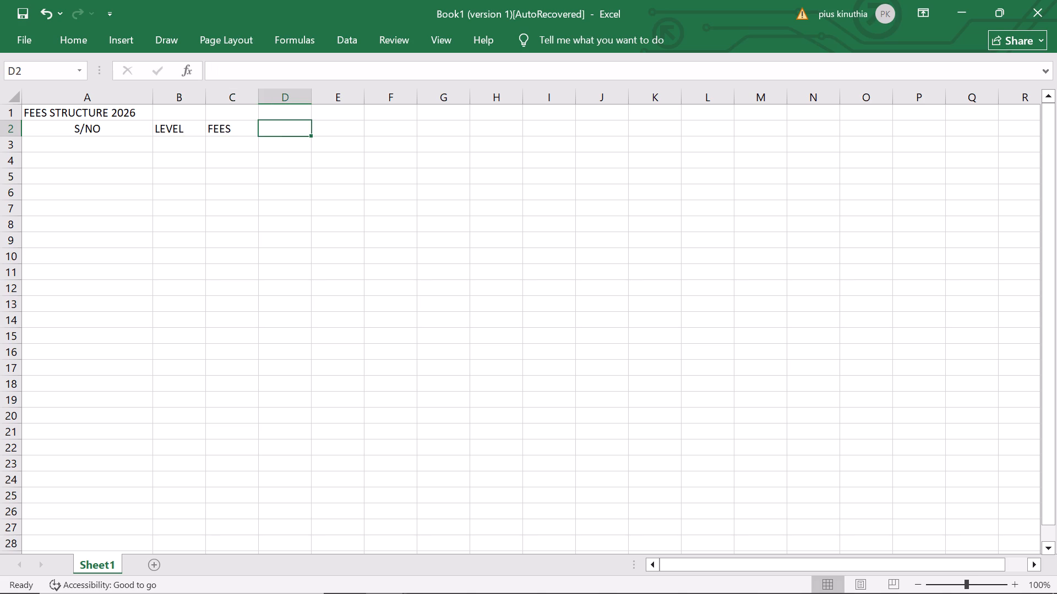
pyautogui.write('MO')
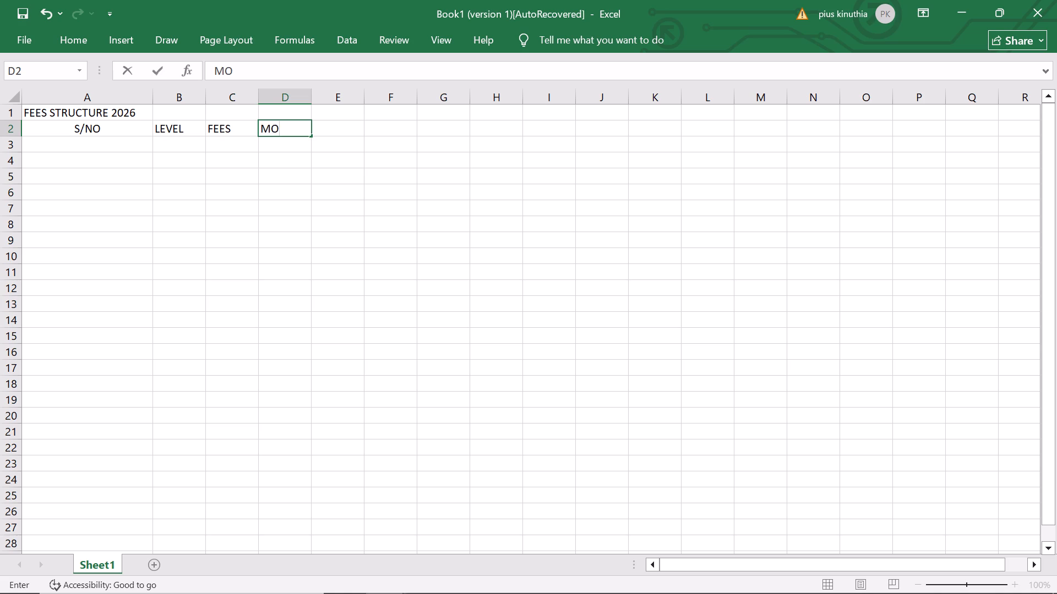
pyautogui.write('TI')
pyautogui.write('VATION')
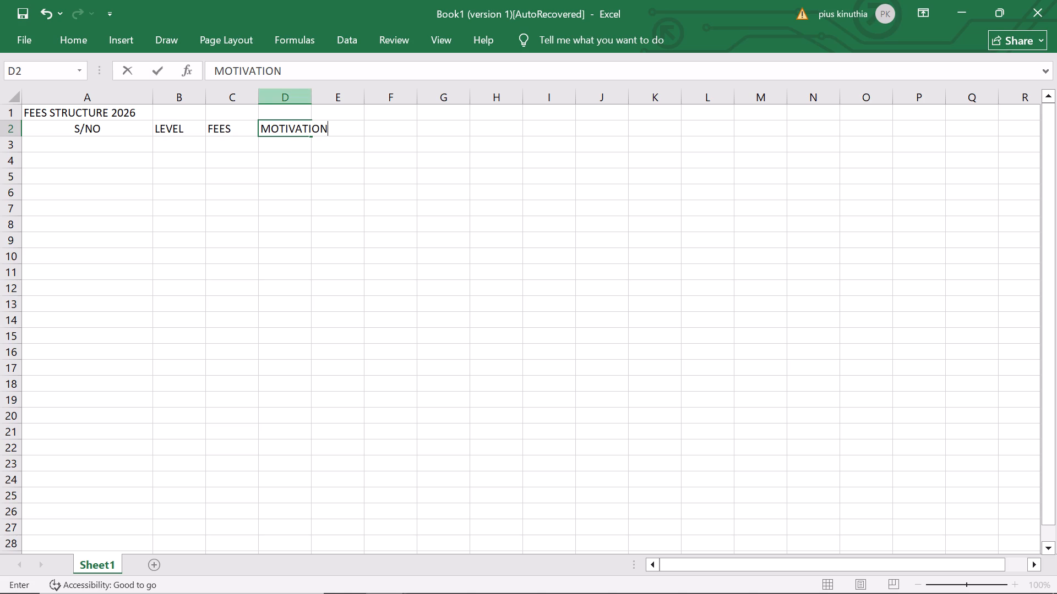
# Widen column D to about twice its width so the "MOTIVATION" heading fits inside it.
pyautogui.moveTo(309, 103); pyautogui.dragTo(315, 103)
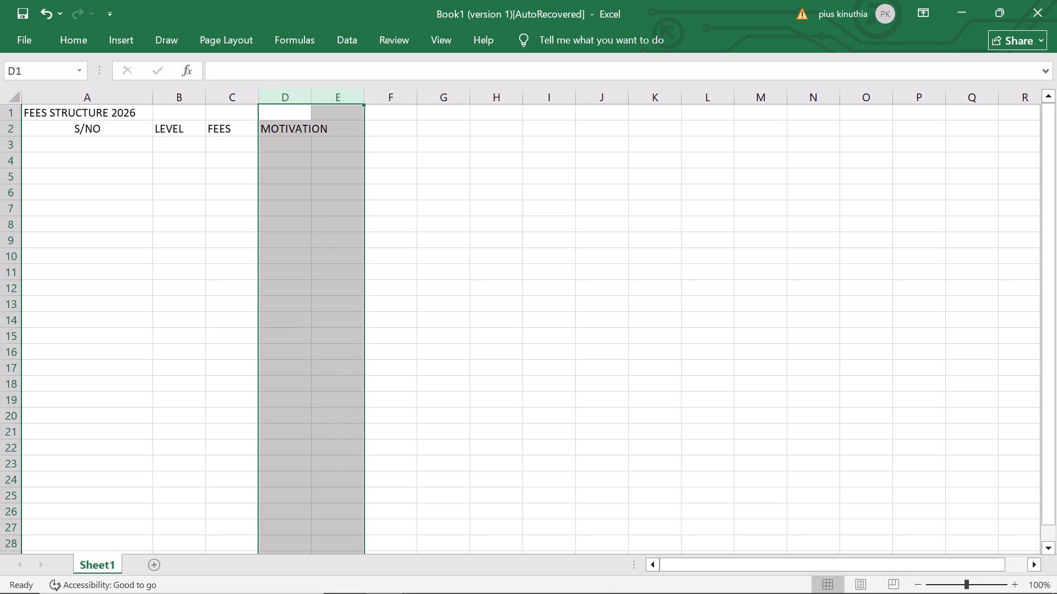
pyautogui.click(390, 131)
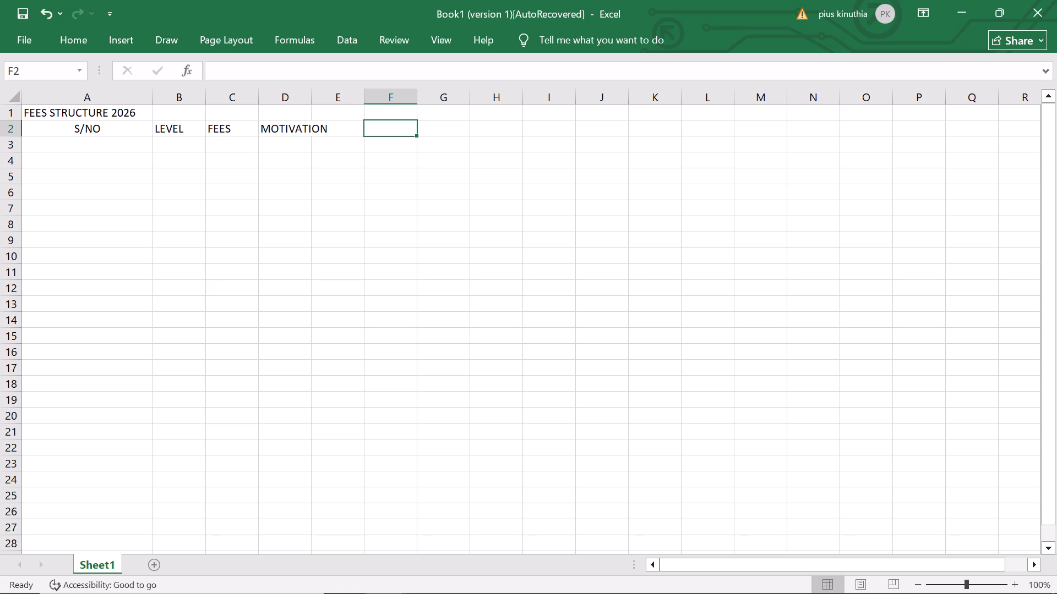
pyautogui.moveTo(314, 98); pyautogui.dragTo(313, 98)
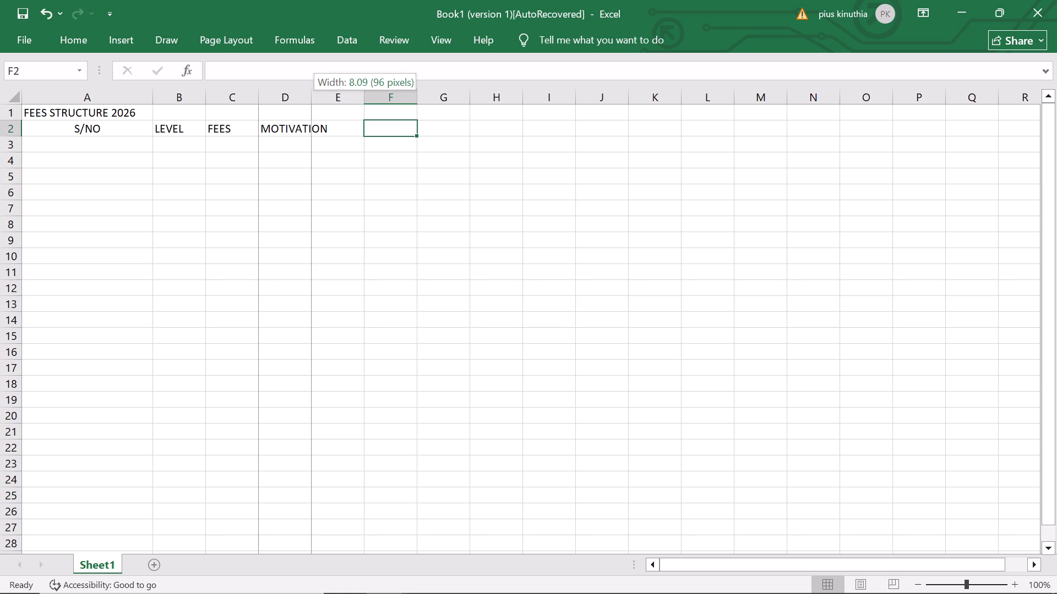
pyautogui.moveTo(313, 98); pyautogui.dragTo(334, 98)
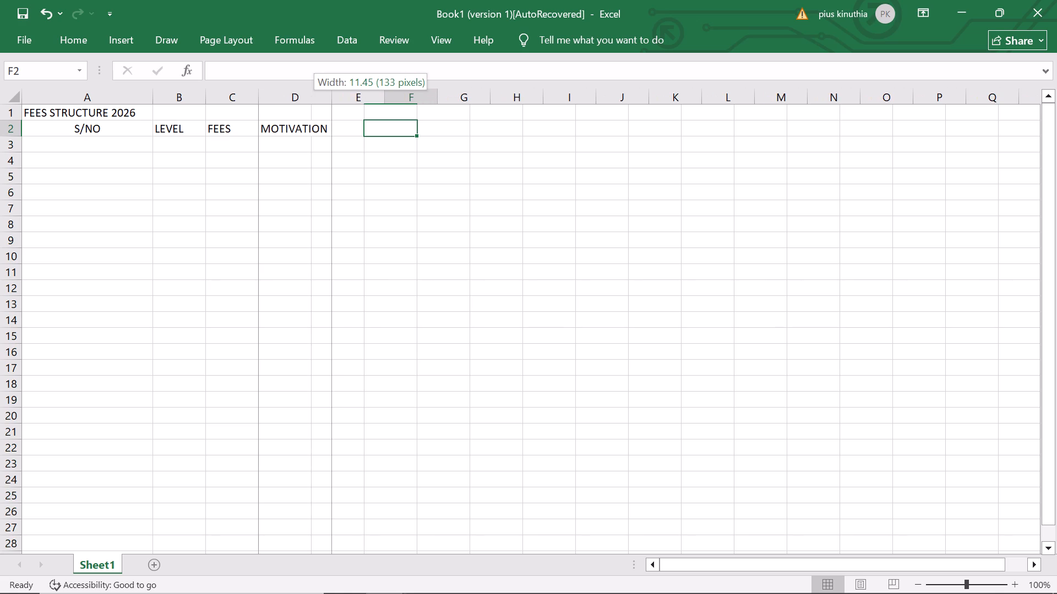
pyautogui.moveTo(334, 98); pyautogui.dragTo(359, 98)
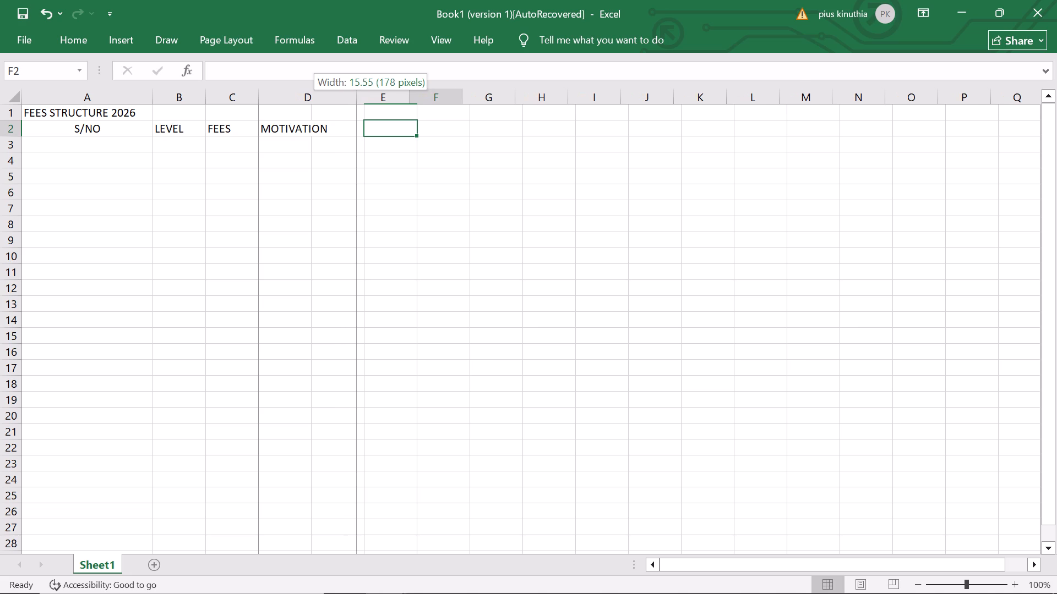
pyautogui.moveTo(359, 98); pyautogui.dragTo(367, 99)
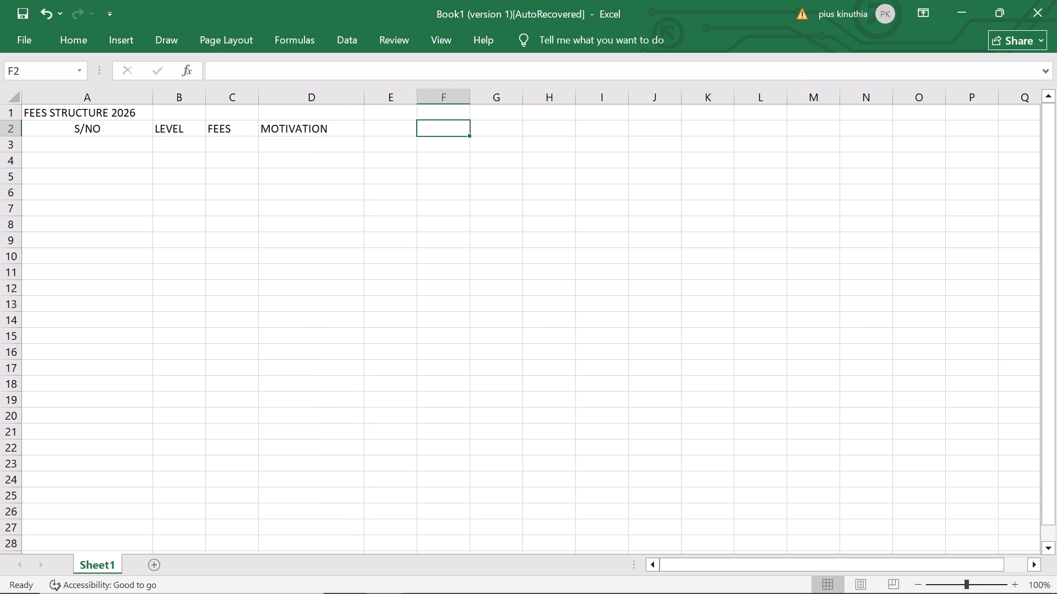
# Enter the column heading "TOTAL" in cell E2, beside "MOTIVATION".
pyautogui.click(386, 126)
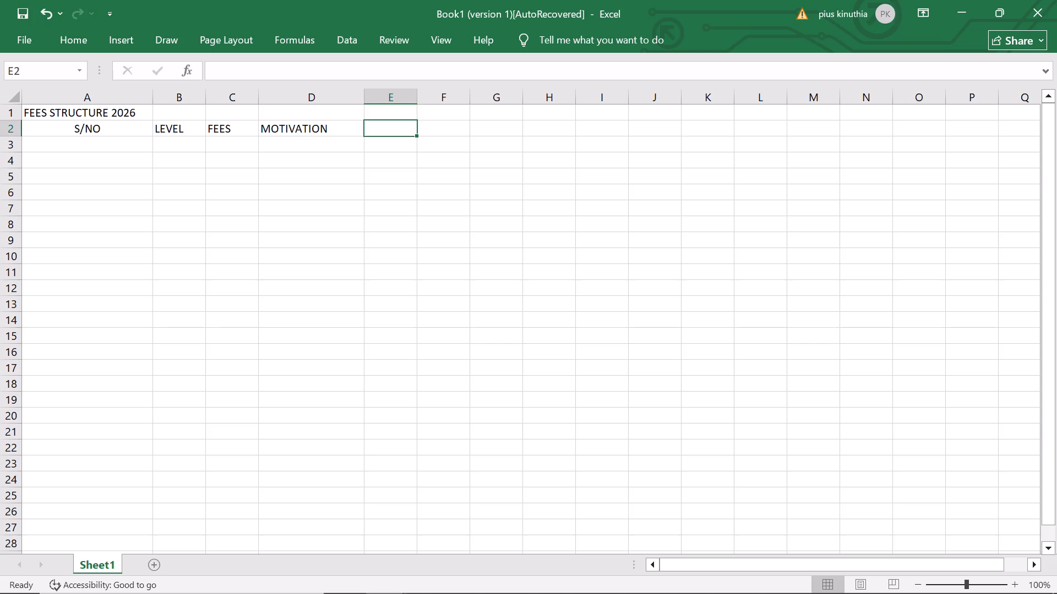
pyautogui.write('TO')
pyautogui.write('TAL')
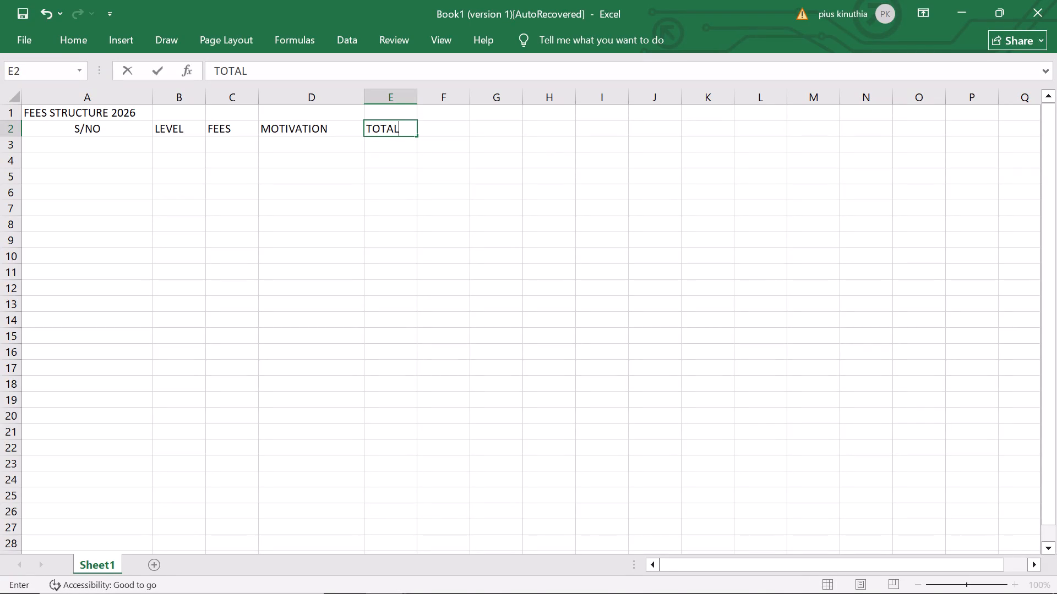
pyautogui.click(59, 146)
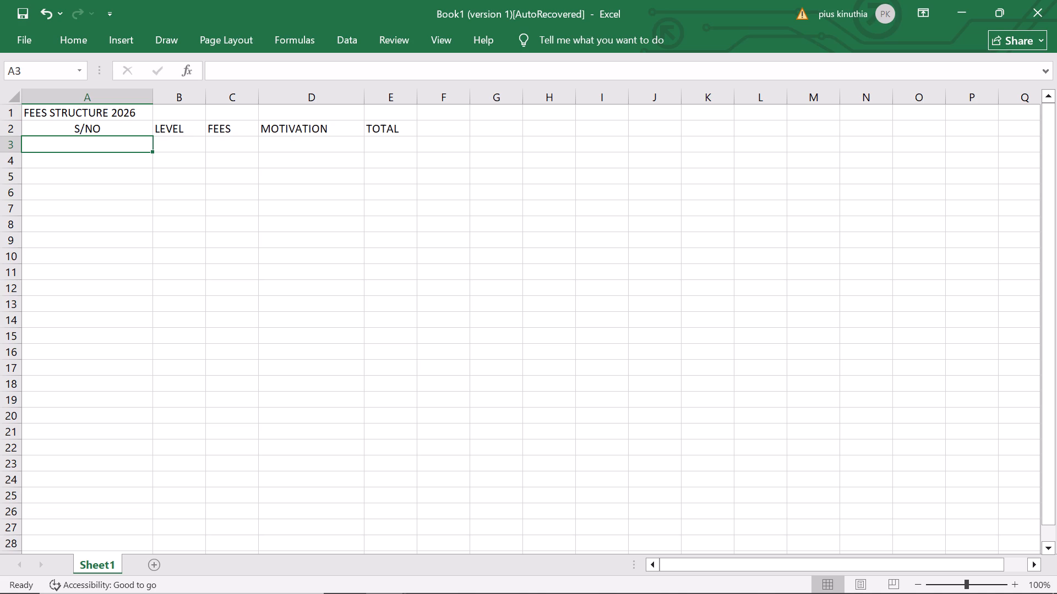
# Enter the levels "PLAYGROUP", "PP1" and "PP2" in cells A3, A4 and A5, under the "S/NO" heading.
pyautogui.moveTo(63, 139); pyautogui.dragTo(63, 144)
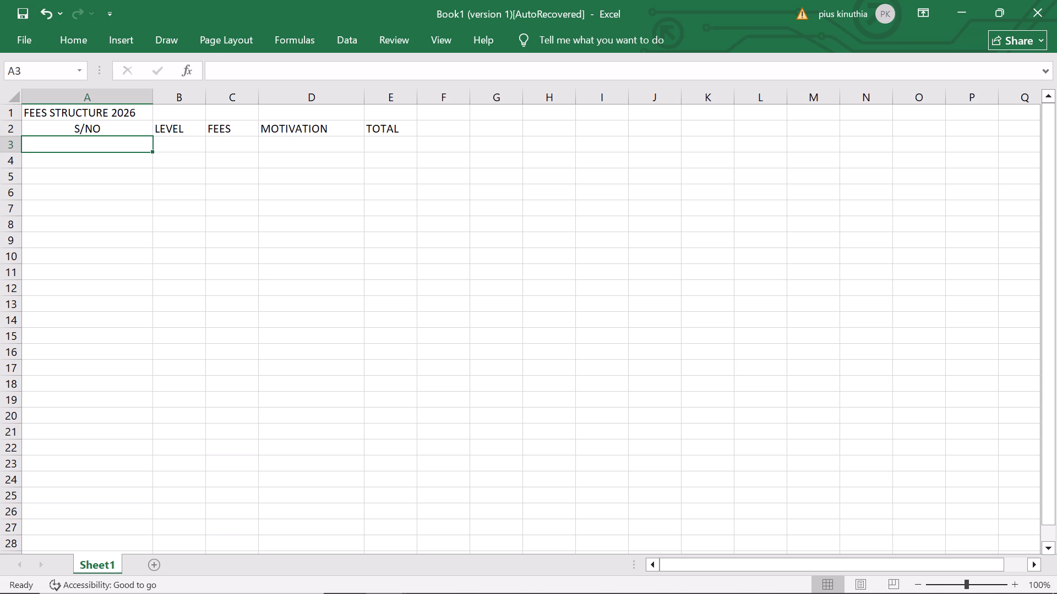
pyautogui.click(70, 148)
pyautogui.press('p')
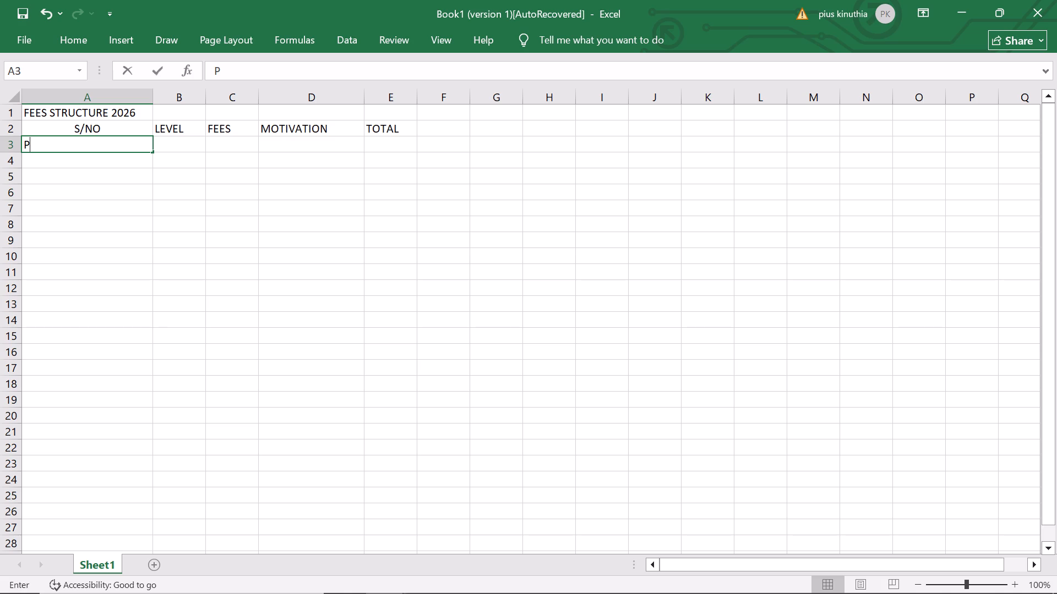
pyautogui.write('LAT')
pyautogui.press('BackSpace')
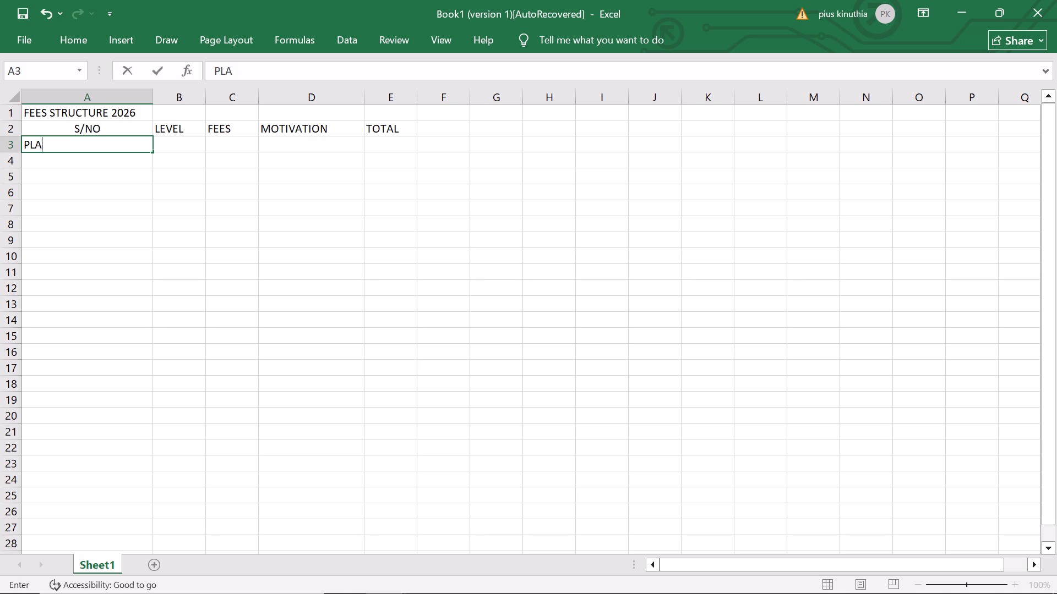
pyautogui.press('y')
pyautogui.write('GROUP')
pyautogui.click(31, 160)
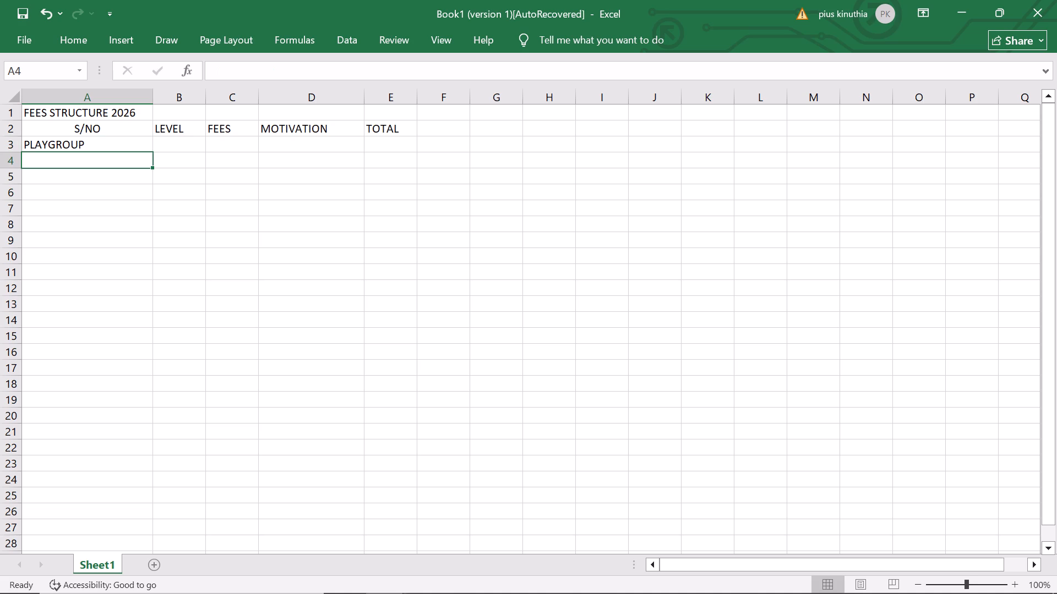
pyautogui.write('PP')
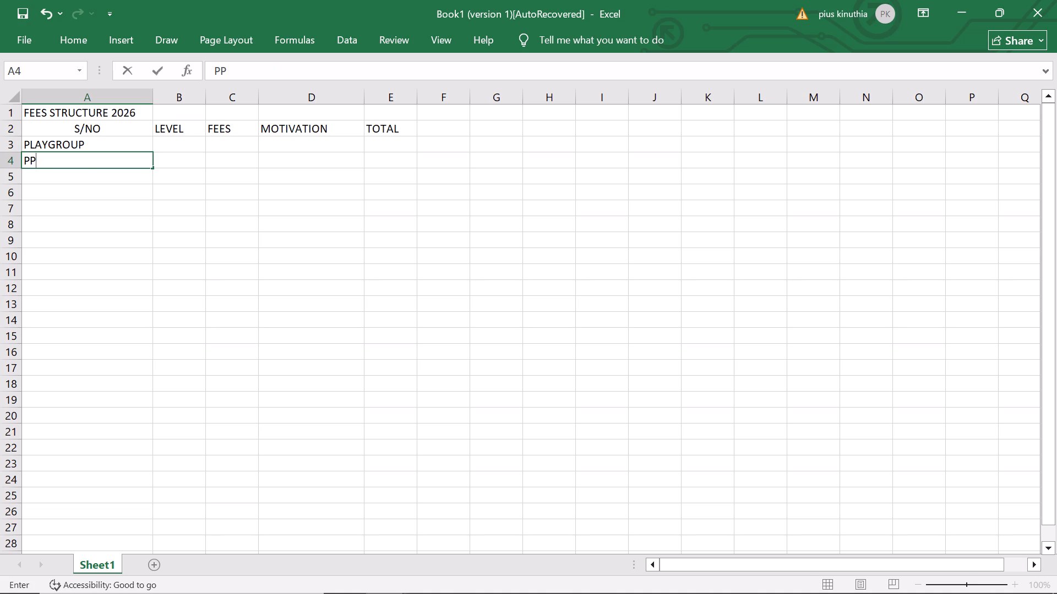
pyautogui.press('1')
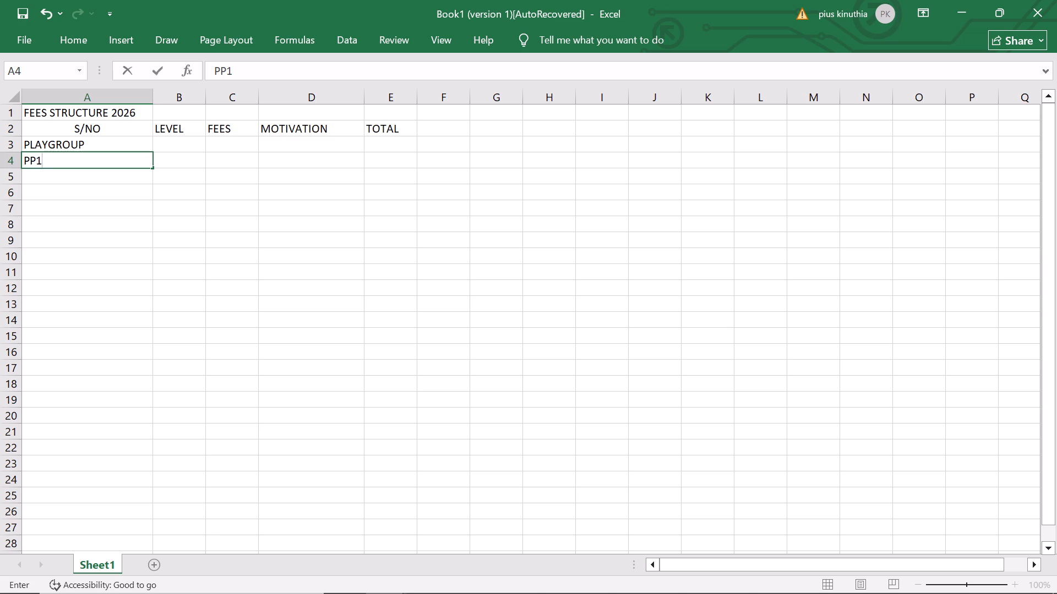
pyautogui.click(39, 183)
pyautogui.write('PP')
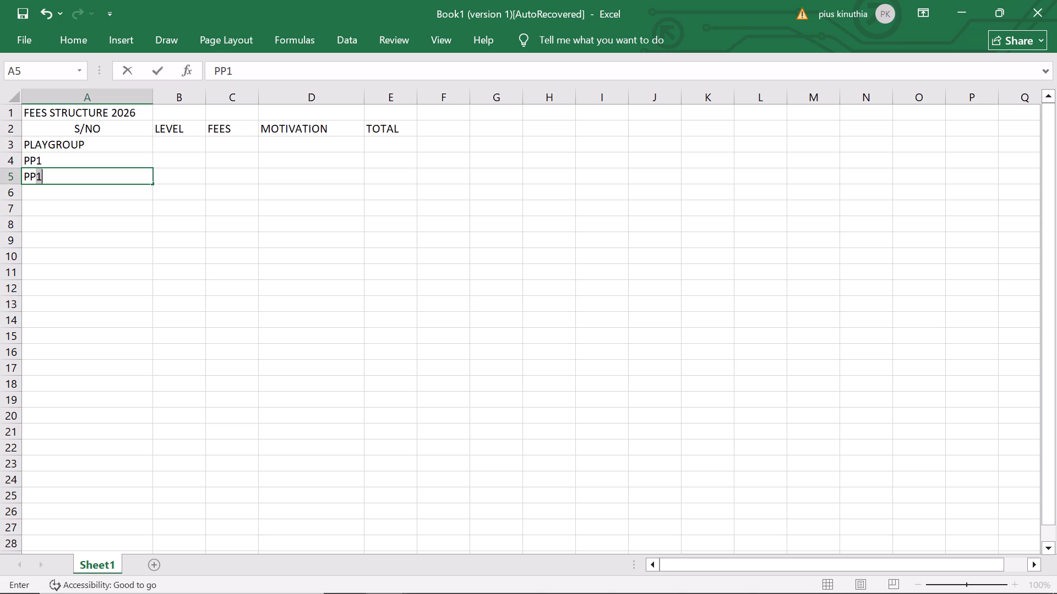
pyautogui.press('2')
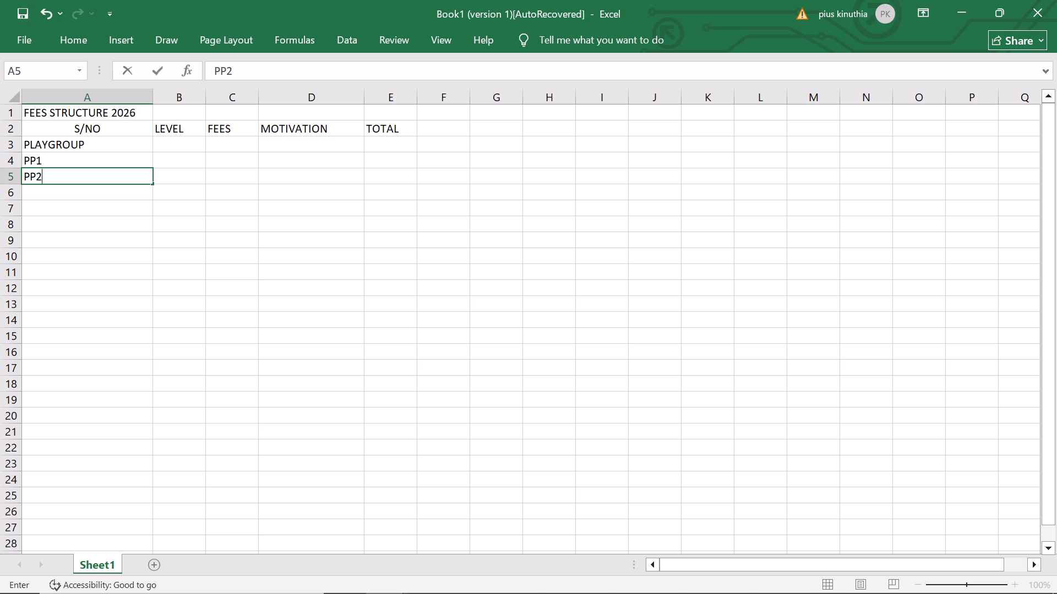
# Enter "GRADE 1" in cell A6 and "GRADE 2" in cell A7, each with a space before the number.
pyautogui.click(41, 195)
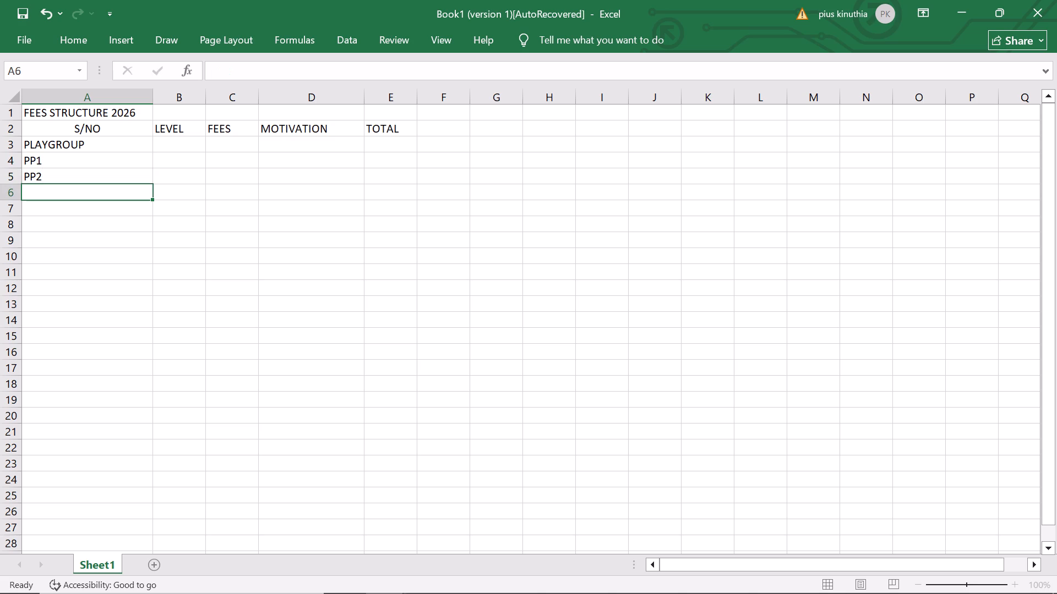
pyautogui.write('GRADE')
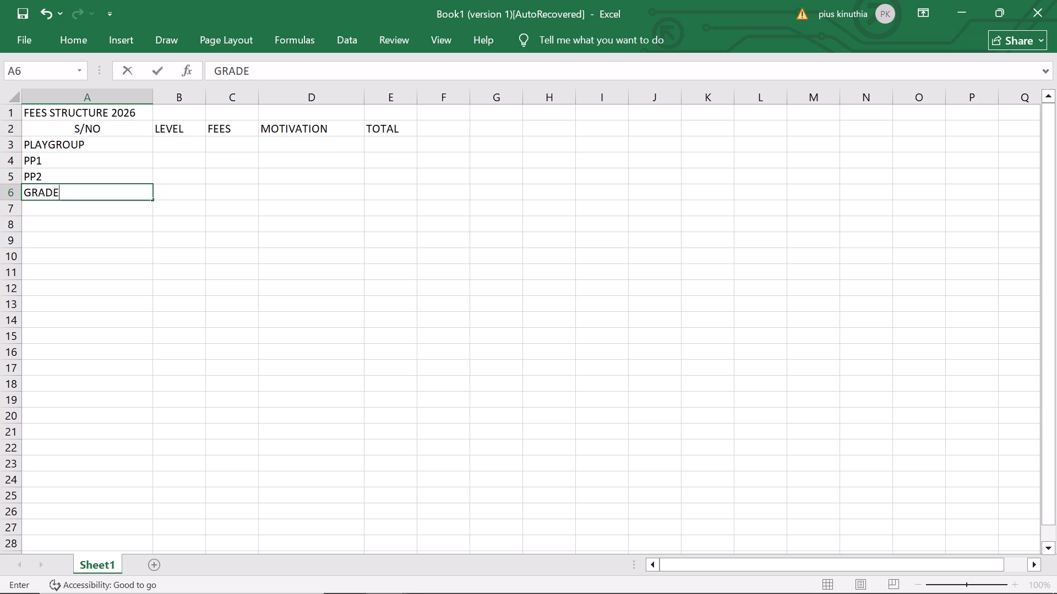
pyautogui.press('1')
pyautogui.press('BackSpace')
pyautogui.press('space')
pyautogui.write('1')
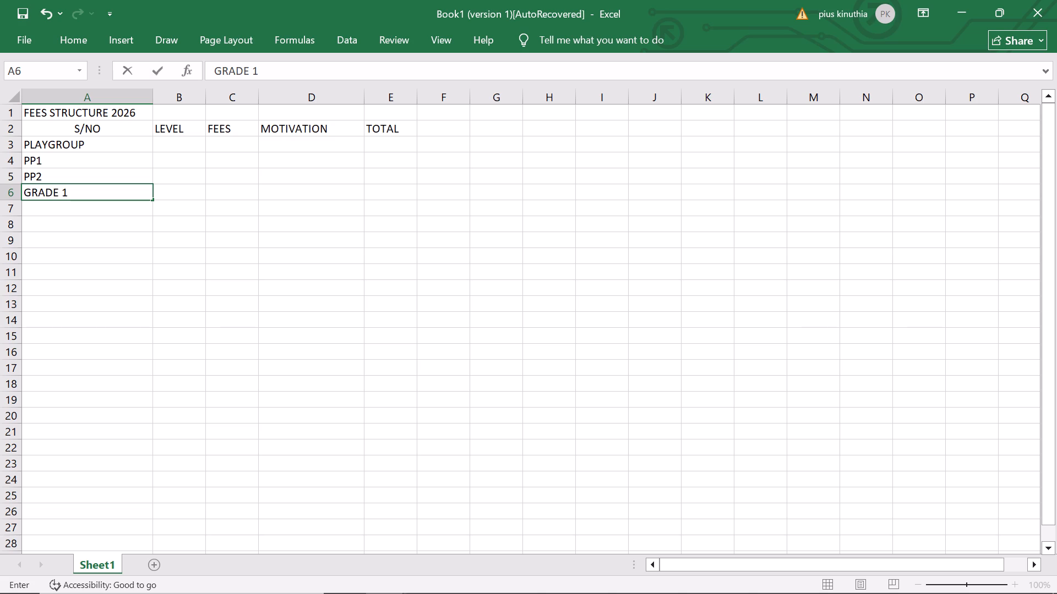
pyautogui.click(28, 210)
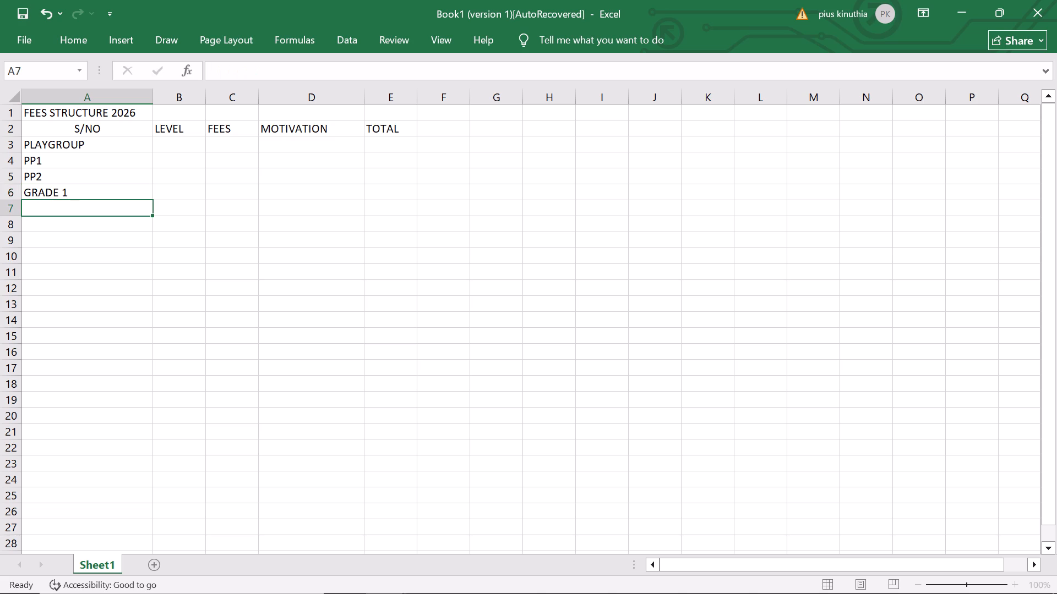
pyautogui.write('GRA')
pyautogui.write('DE')
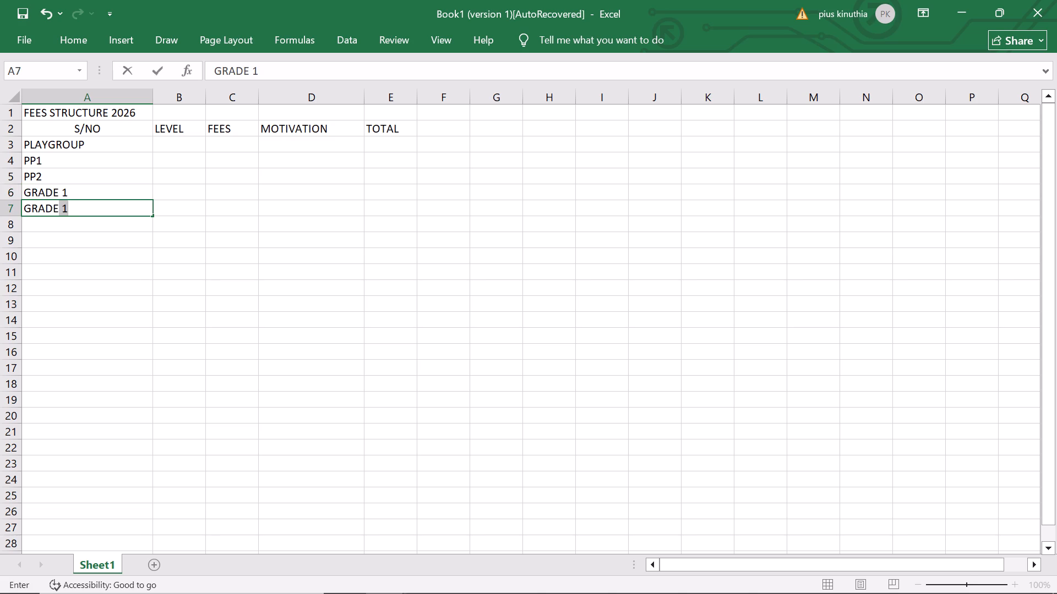
pyautogui.press('2')
pyautogui.press('BackSpace')
pyautogui.press('space')
pyautogui.write('2')
# Enter "PLA" in cell B3, under the "LEVEL" heading.
pyautogui.click(165, 145)
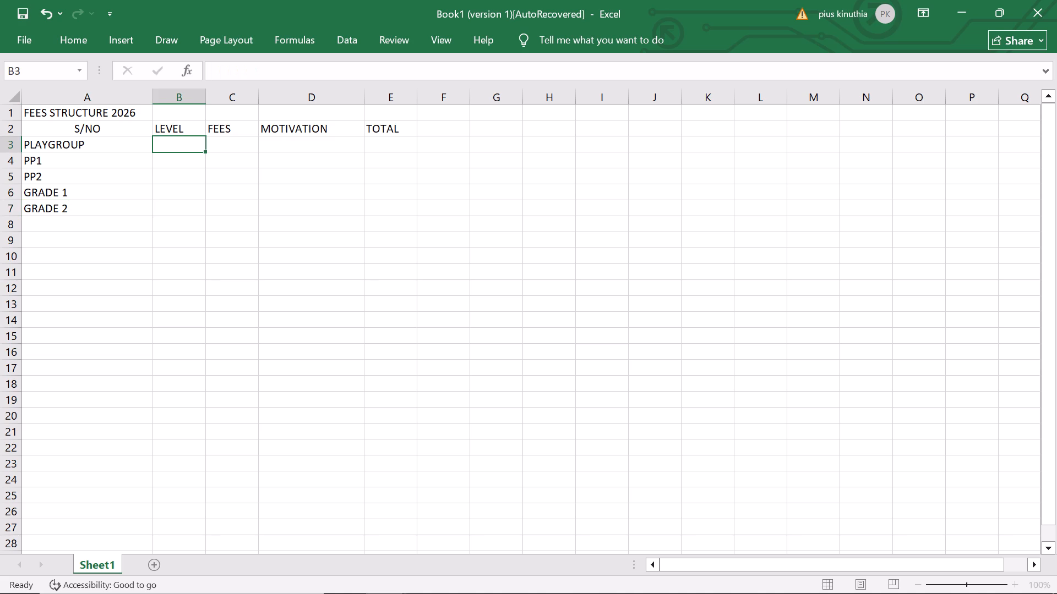
pyautogui.press('p')
pyautogui.press('l')
pyautogui.press('a')
pyautogui.click(102, 564)
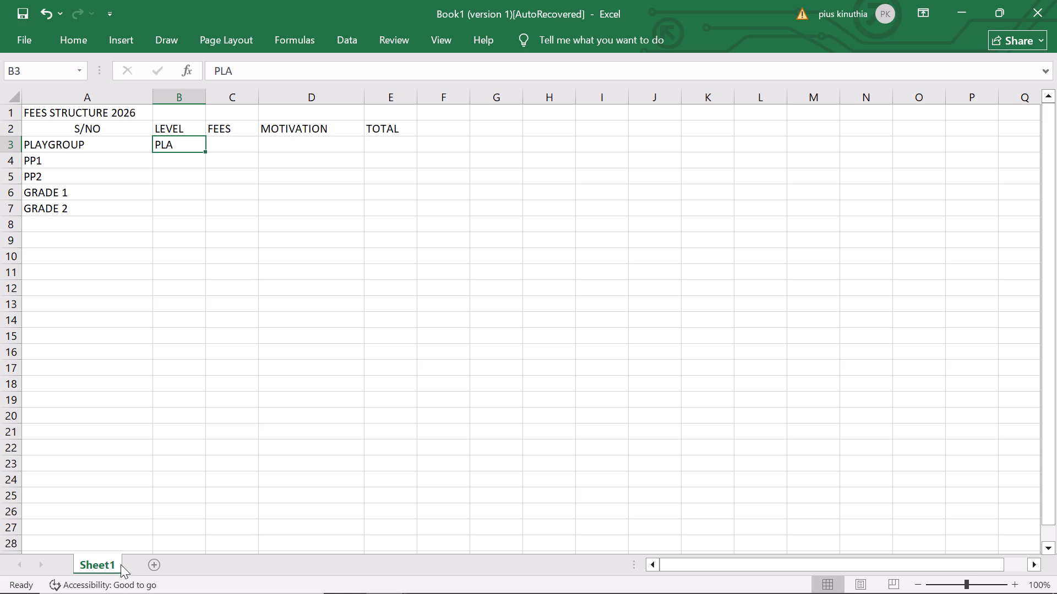
# Open Sheet1's code in the Visual Basic editor and add an empty Worksheet SelectionChange procedure.
pyautogui.click(71, 552)
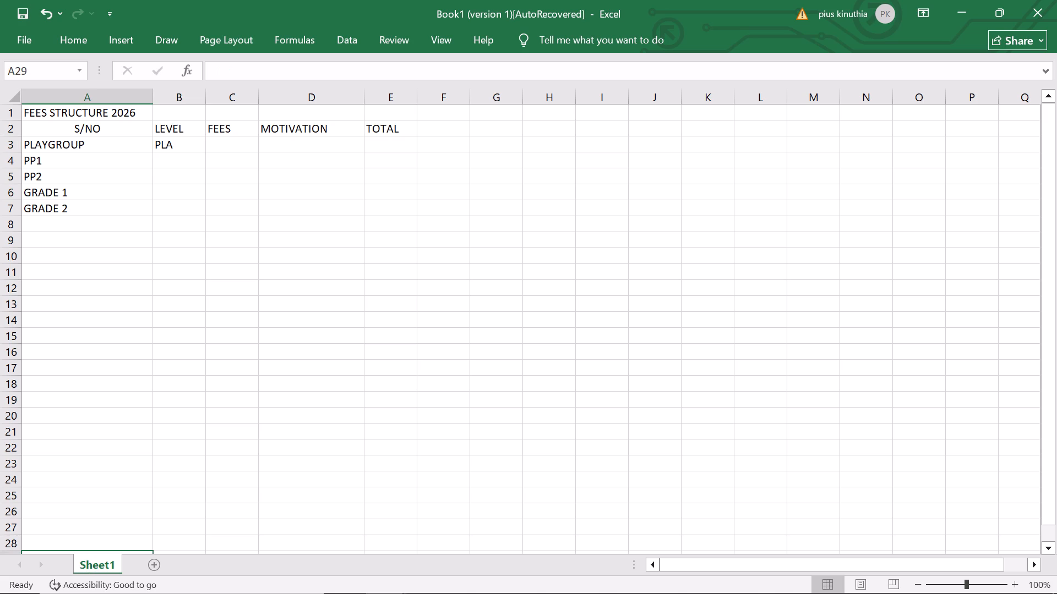
pyautogui.click(121, 555)
pyautogui.rightClick(121, 555)
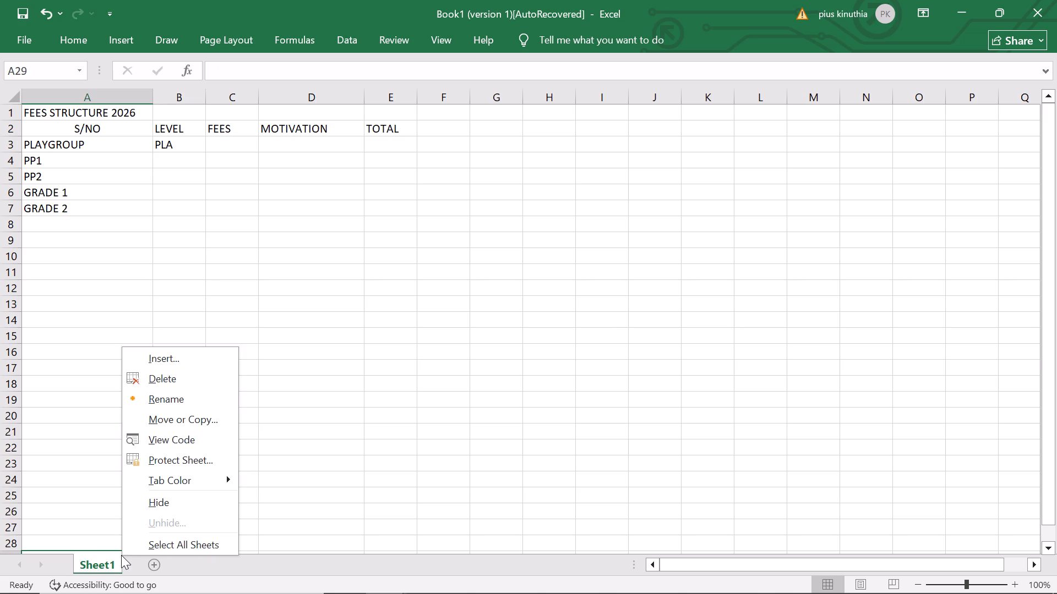
pyautogui.click(199, 436)
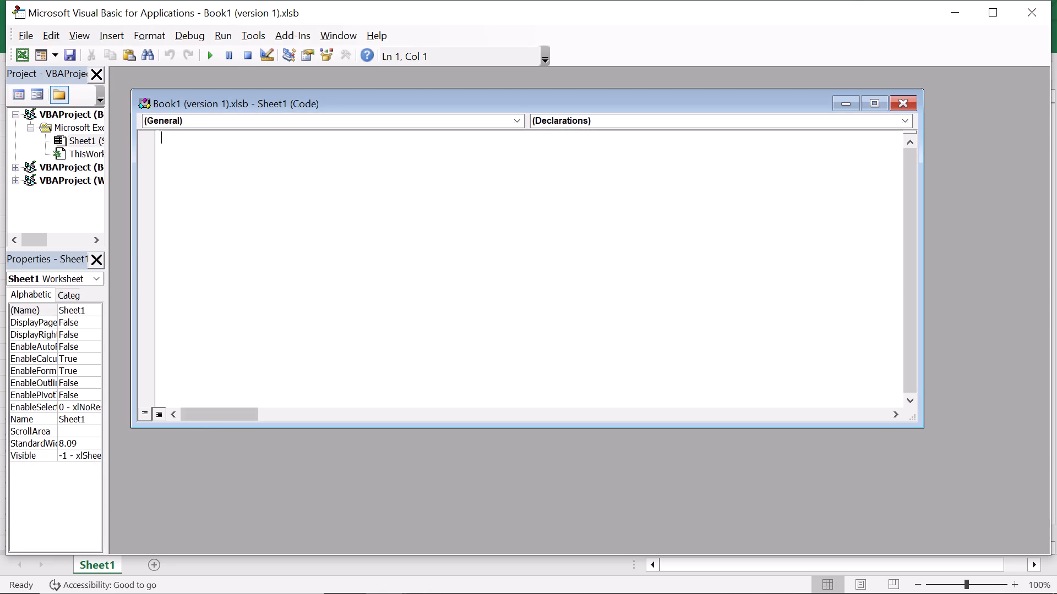
pyautogui.click(252, 118)
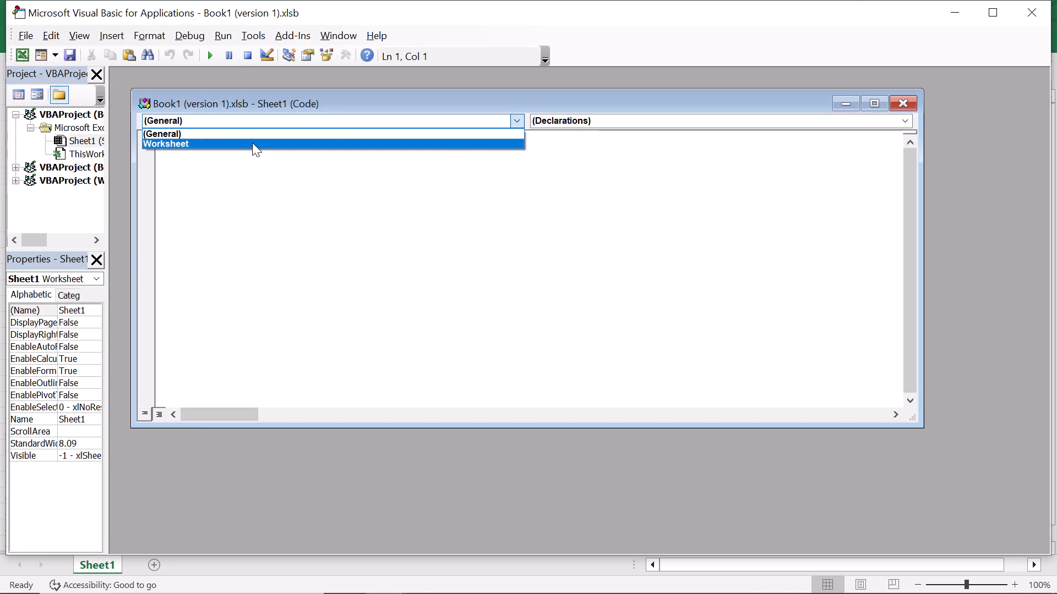
pyautogui.click(252, 142)
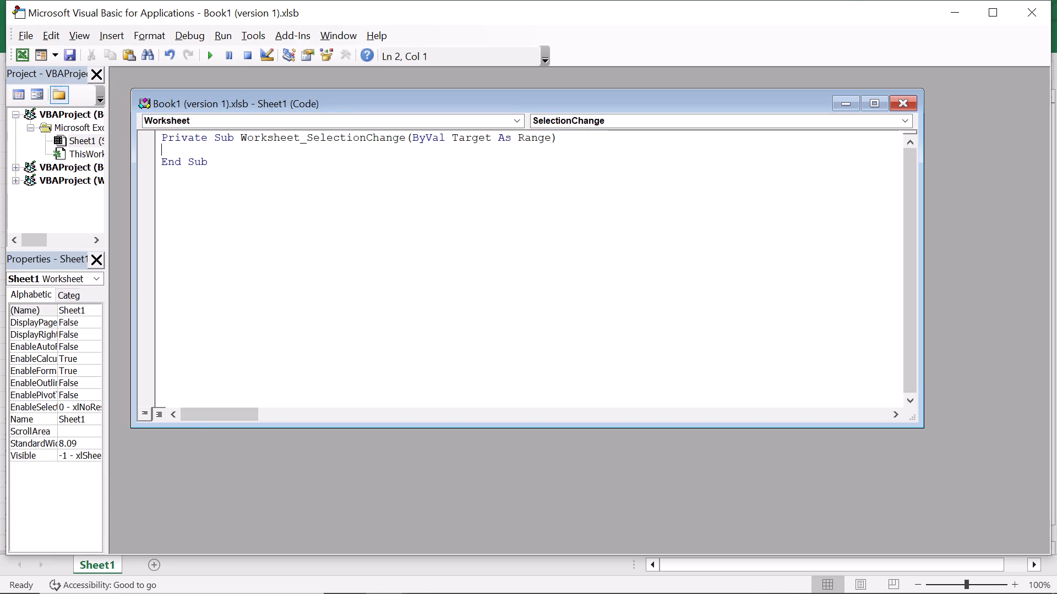
# Write the code line "Cellentirecolumn.autofit" inside the empty Worksheet SelectionChange procedure.
pyautogui.click(168, 145)
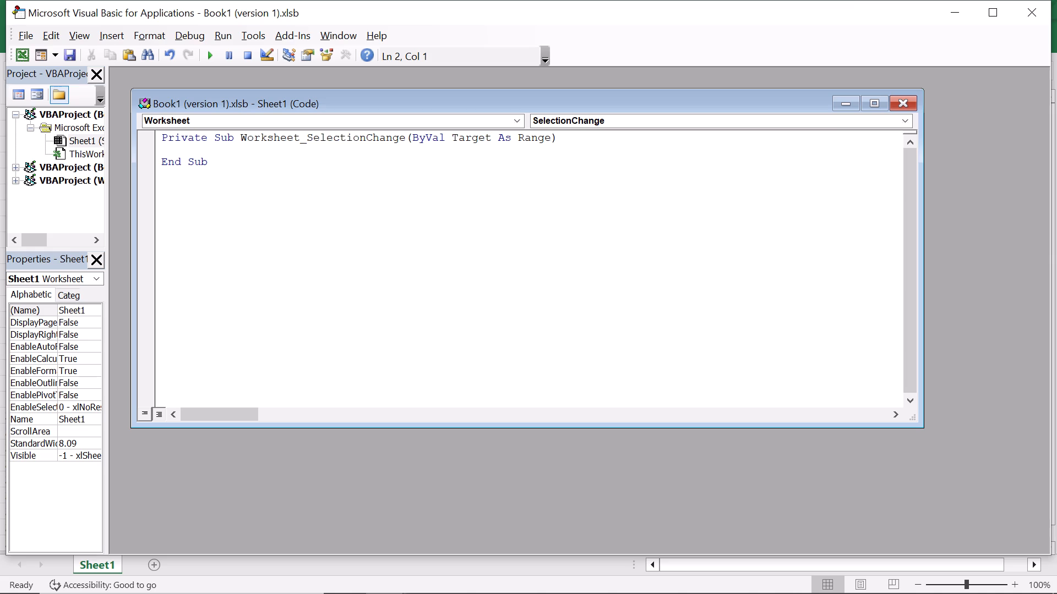
pyautogui.press('c')
pyautogui.press('e')
pyautogui.write('lls')
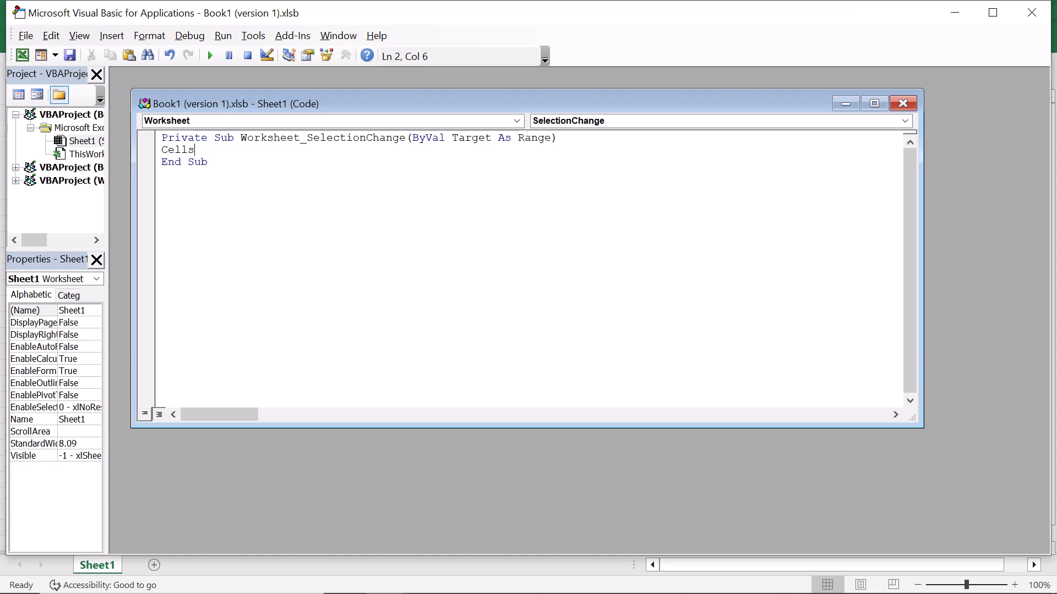
pyautogui.press('e')
pyautogui.write('ntire')
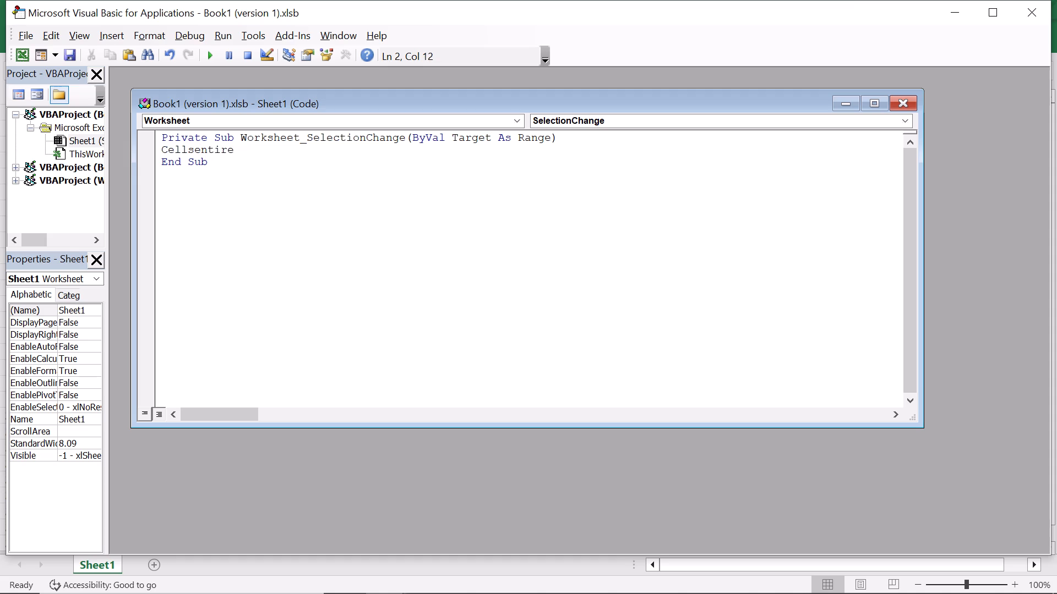
pyautogui.click(194, 147)
pyautogui.press('BackSpace')
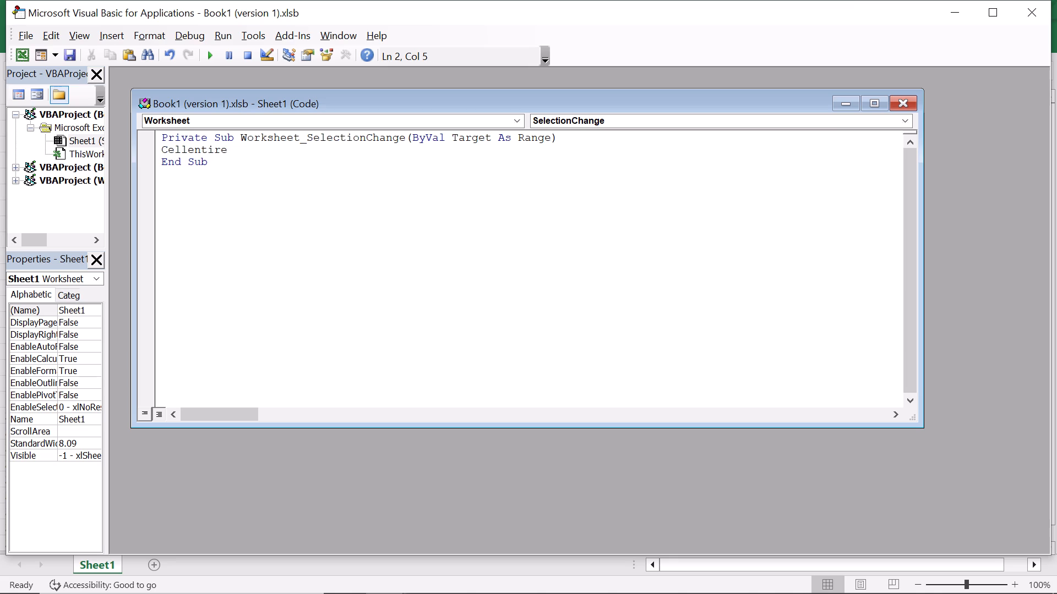
pyautogui.click(227, 151)
pyautogui.write('column')
pyautogui.write('.aut')
pyautogui.write('ofit')
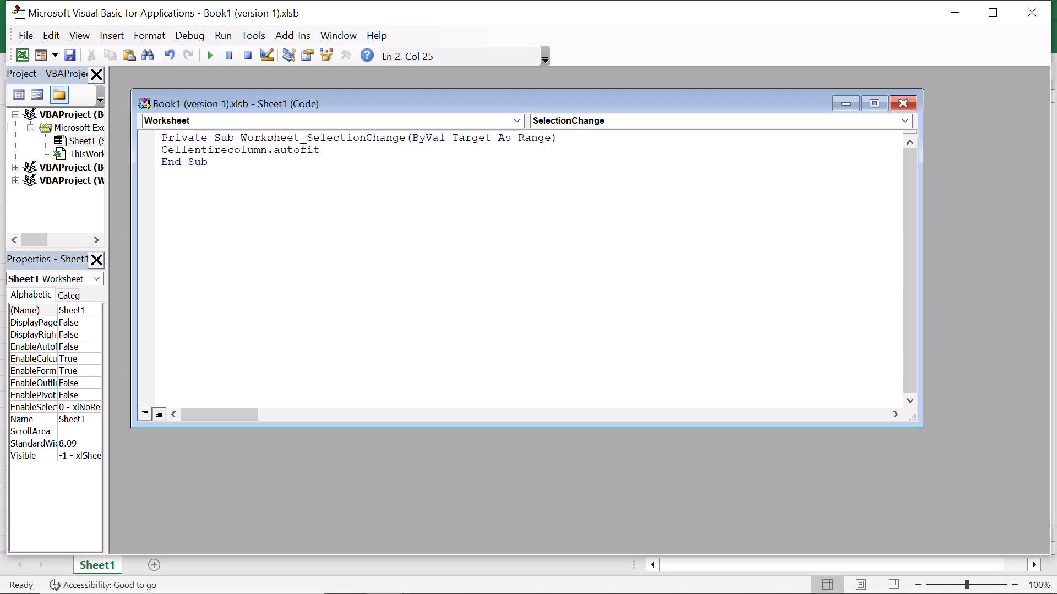
# Erase the ending "fit" from the code line in the Worksheet SelectionChange procedure.
pyautogui.press('BackSpace')
pyautogui.press('BackSpace')
pyautogui.press('BackSpace')
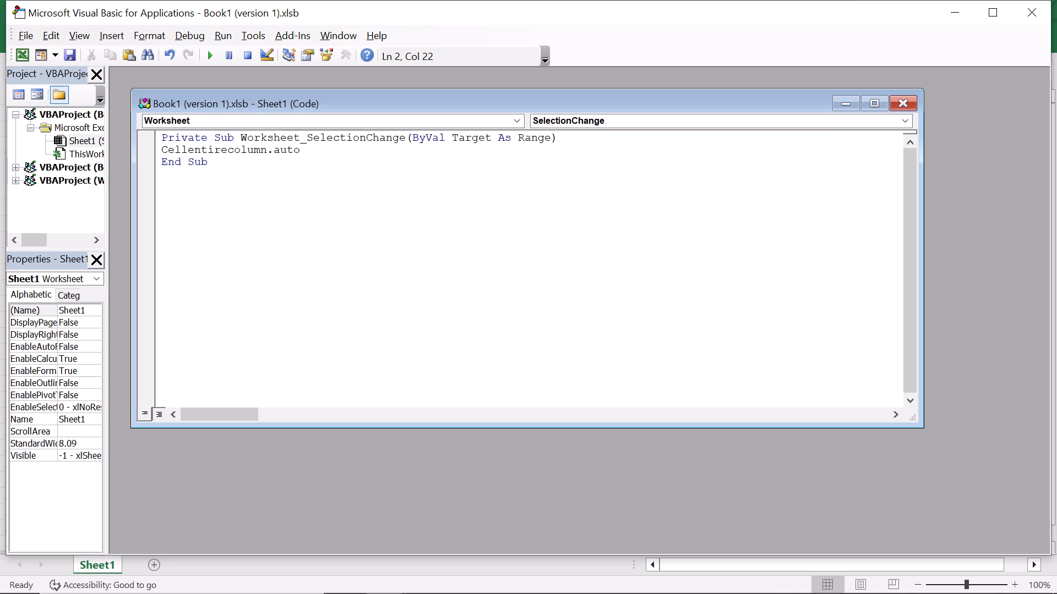
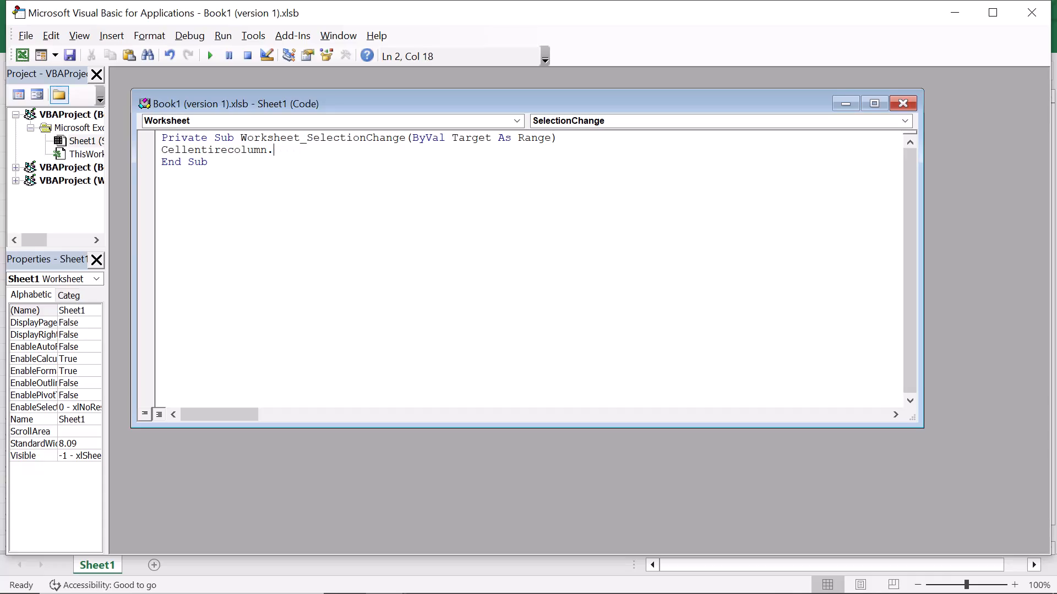
# Erase the code line in the Worksheet SelectionChange procedure back to "Cell".
pyautogui.press('BackSpace')
pyautogui.press('BackSpace')
pyautogui.press('BackSpace')
pyautogui.press('BackSpace')
pyautogui.press('BackSpace')
pyautogui.press('BackSpace')
pyautogui.press('BackSpace')
pyautogui.press('BackSpace')
pyautogui.press('BackSpace')
pyautogui.press('BackSpace')
pyautogui.press('BackSpace')
pyautogui.press('BackSpace')
pyautogui.press('BackSpace')
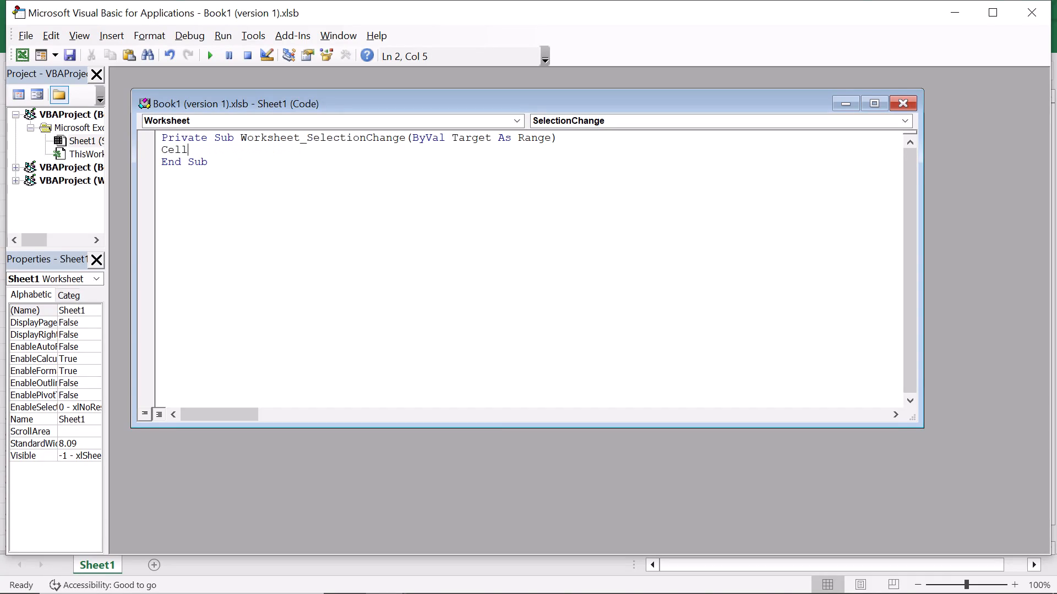
# Complete the code line as "Cells.EntireColumn.autofit" and minimize the Visual Basic editor to return to the sheet.
pyautogui.press('s')
pyautogui.press('.')
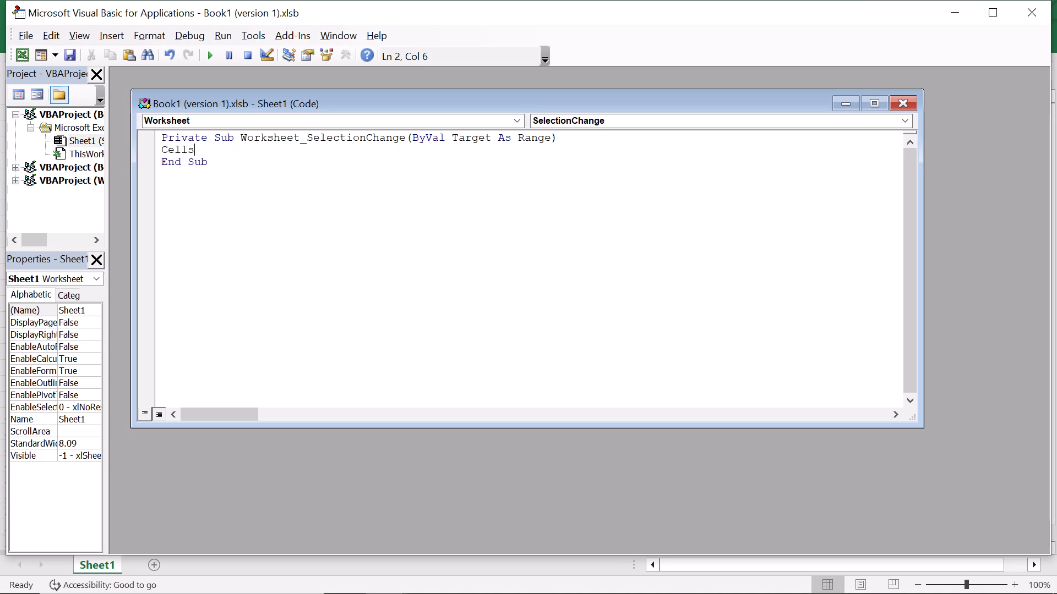
pyautogui.press('e')
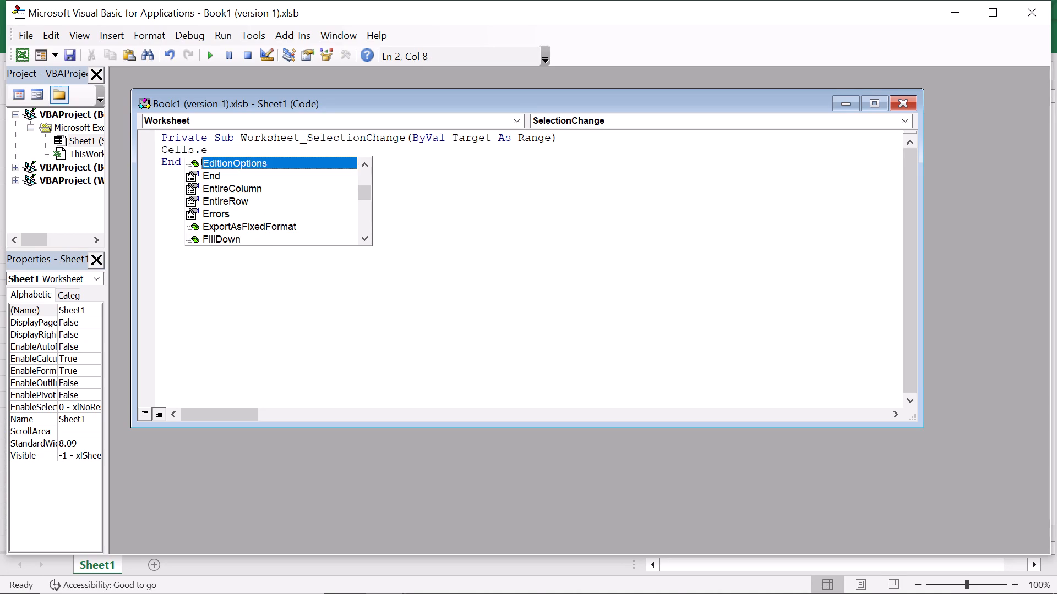
pyautogui.write('nti')
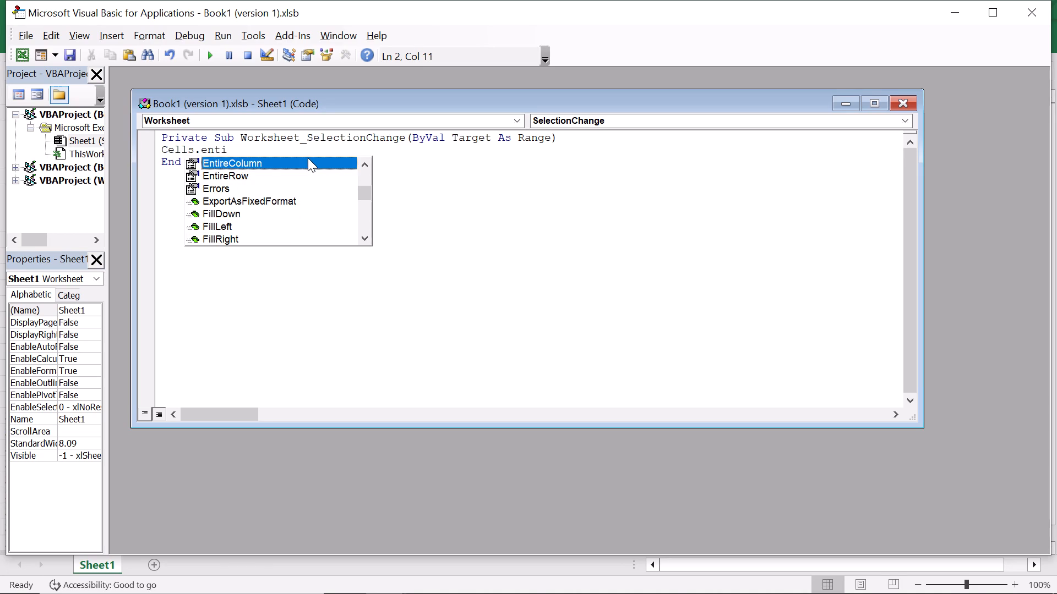
pyautogui.click(308, 158)
pyautogui.moveTo(308, 158); pyautogui.dragTo(291, 152)
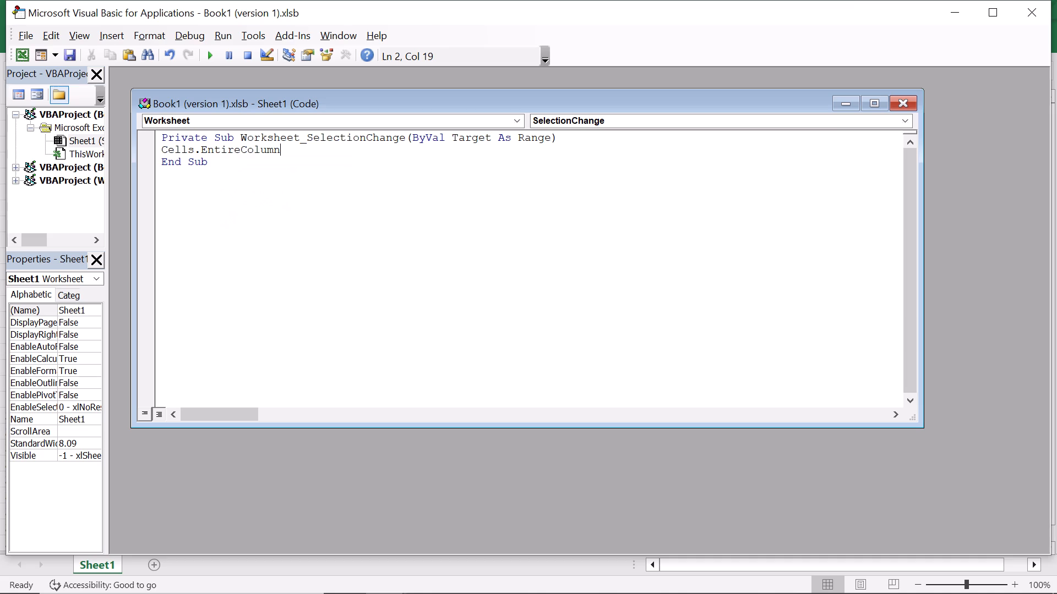
pyautogui.press('.')
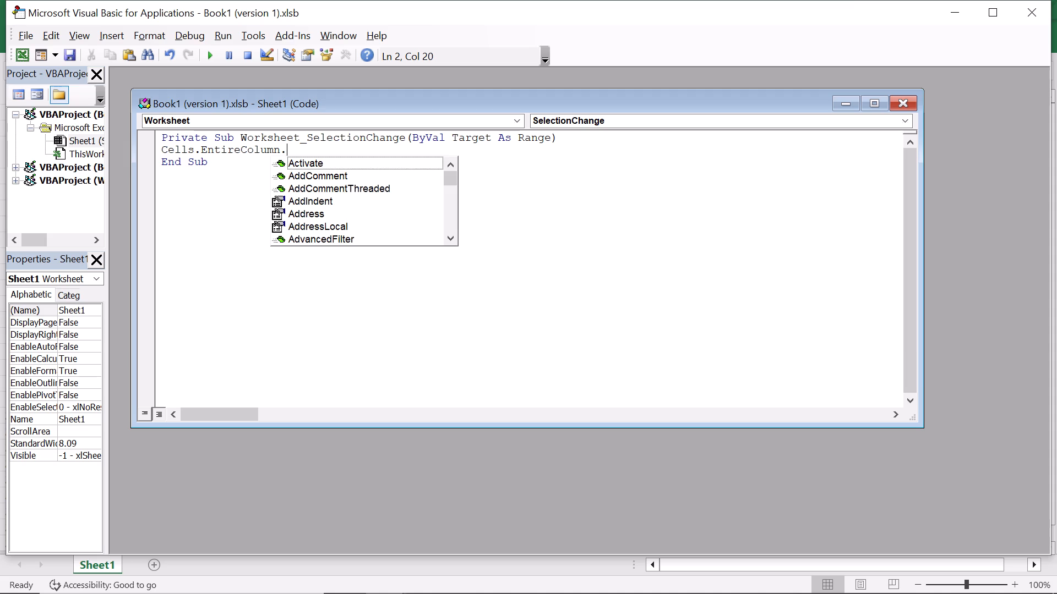
pyautogui.write('aut')
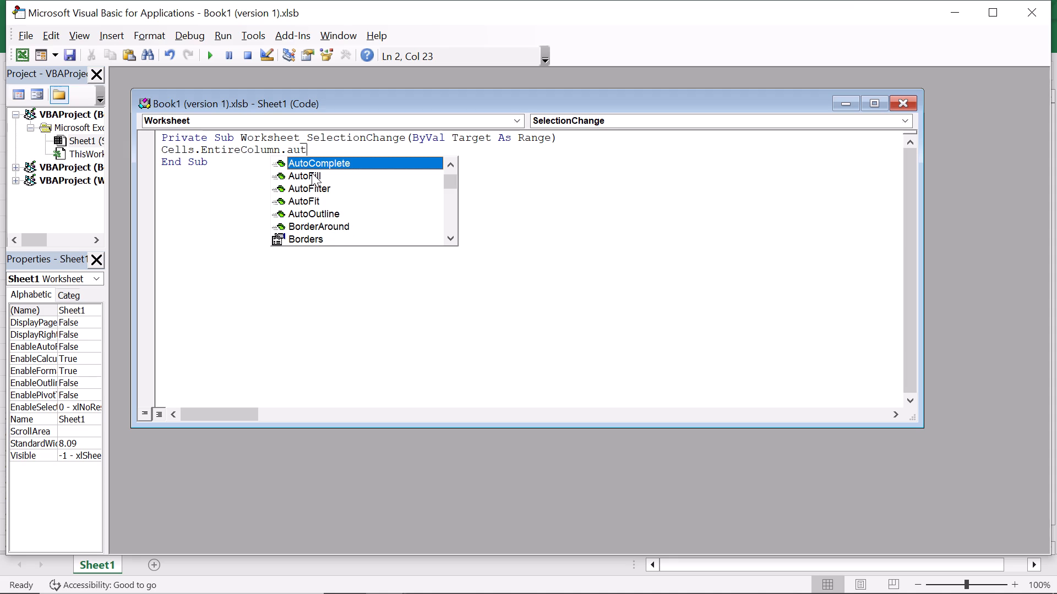
pyautogui.write('to')
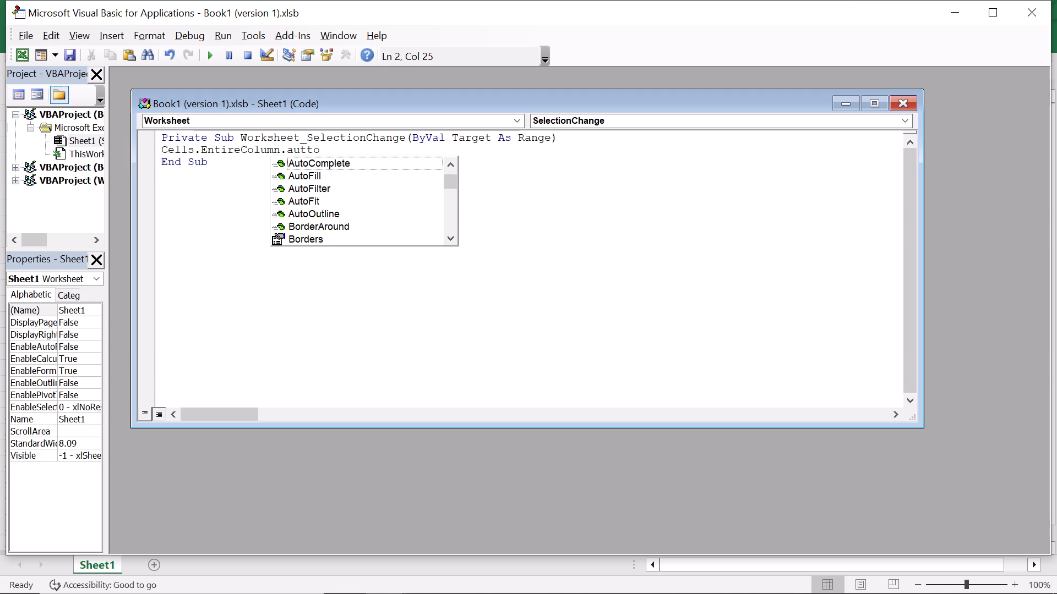
pyautogui.press('BackSpace')
pyautogui.press('BackSpace')
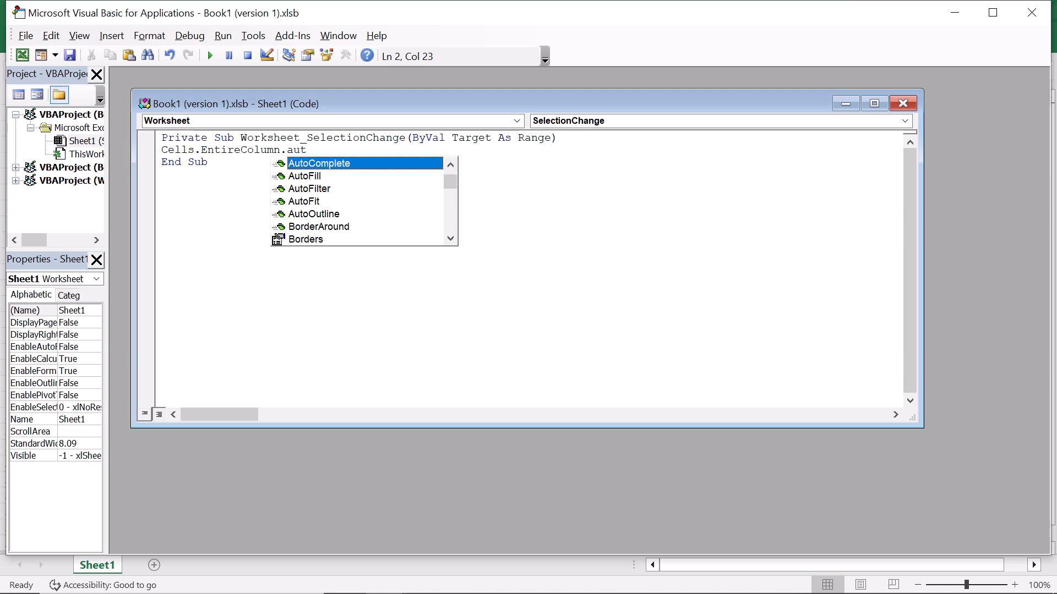
pyautogui.press('o')
pyautogui.write('fit')
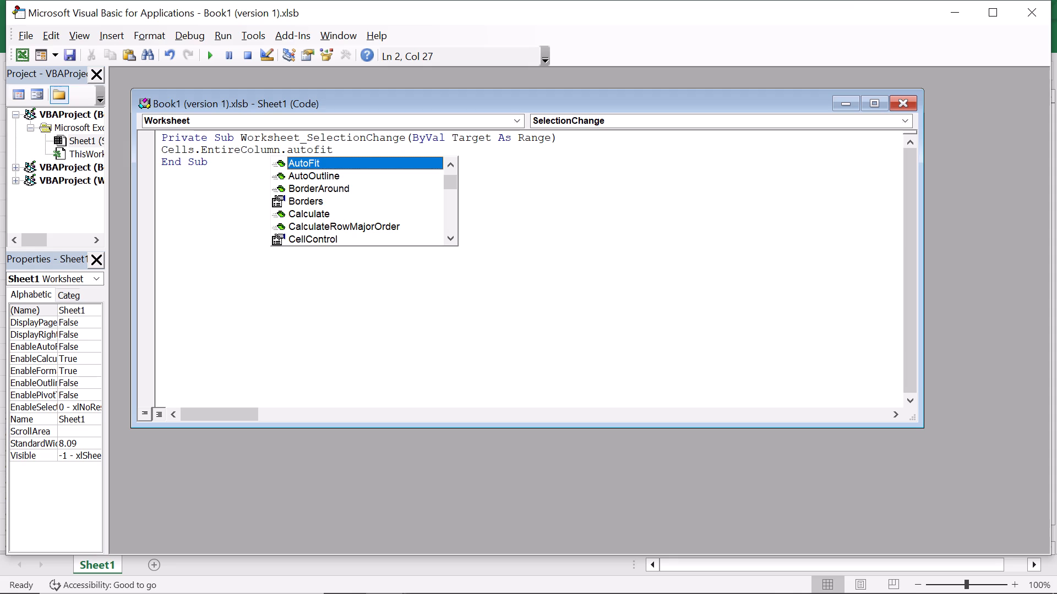
pyautogui.click(322, 160)
pyautogui.click(951, 9)
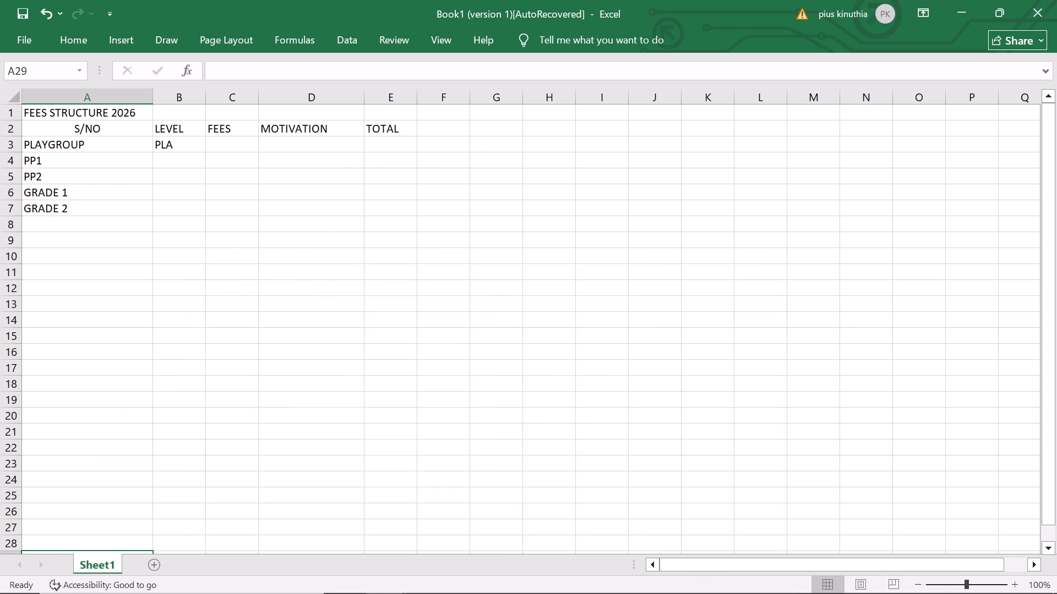
# Replace the entry in cell B3, under the "LEVEL" heading, with "PLAYGROUP".
pyautogui.click(178, 150)
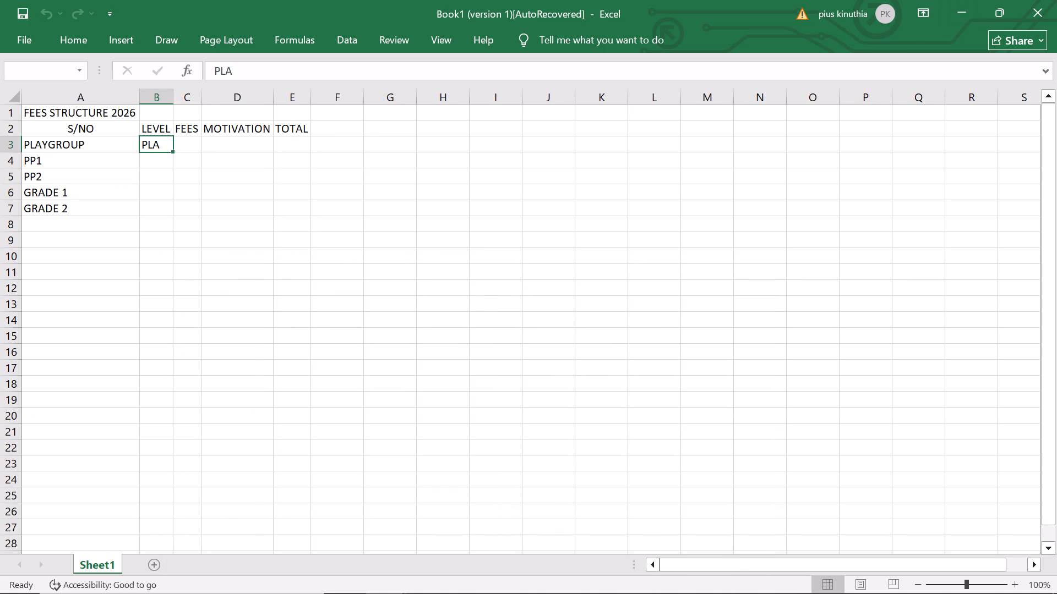
pyautogui.click(157, 147)
pyautogui.press('y')
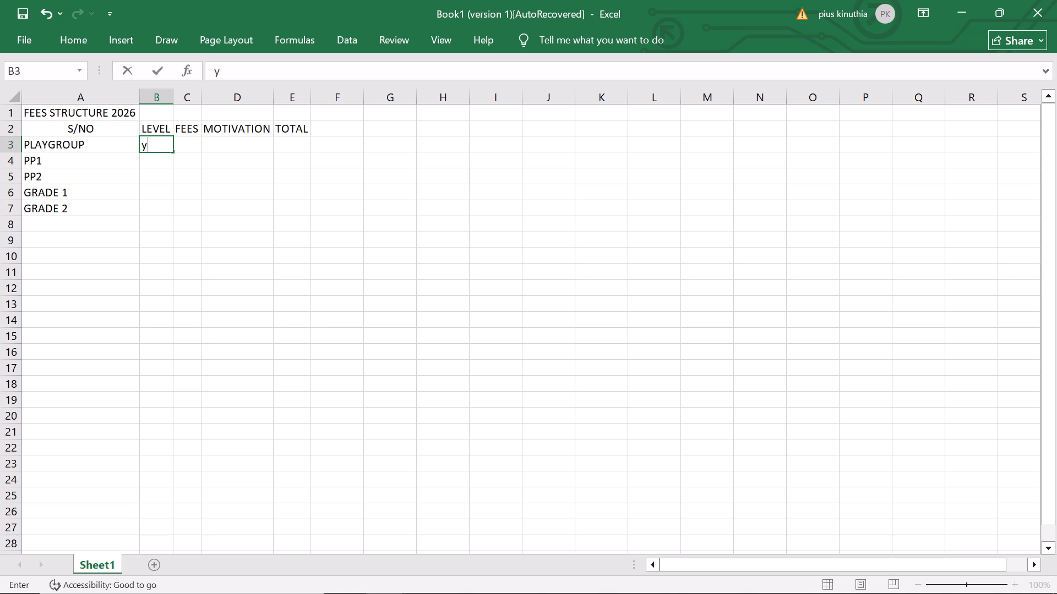
pyautogui.press('BackSpace')
pyautogui.write('PLA')
pyautogui.press('y')
pyautogui.write('GR')
pyautogui.write('OUP')
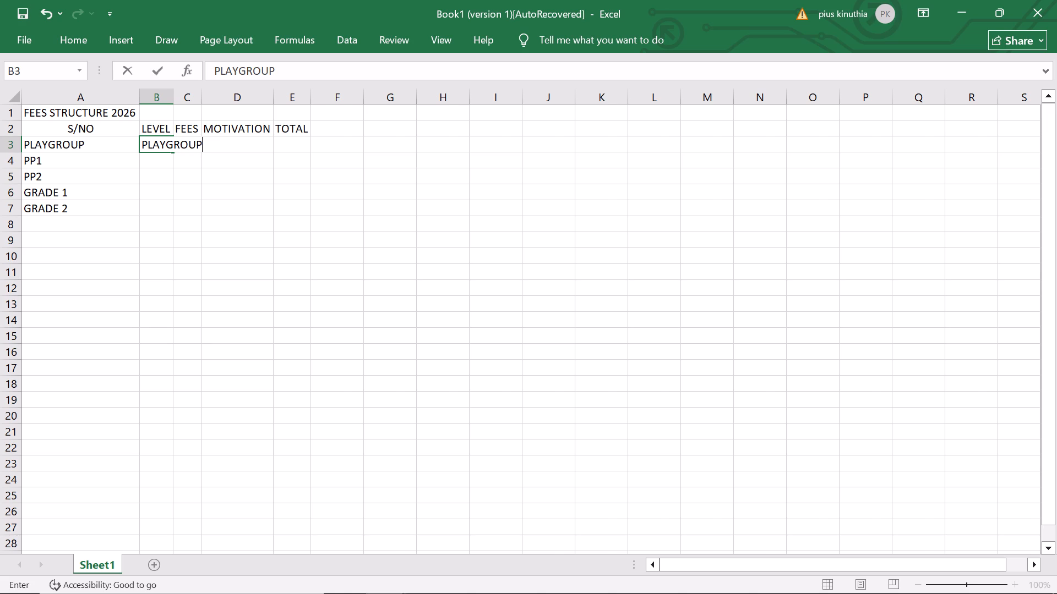
pyautogui.click(173, 130)
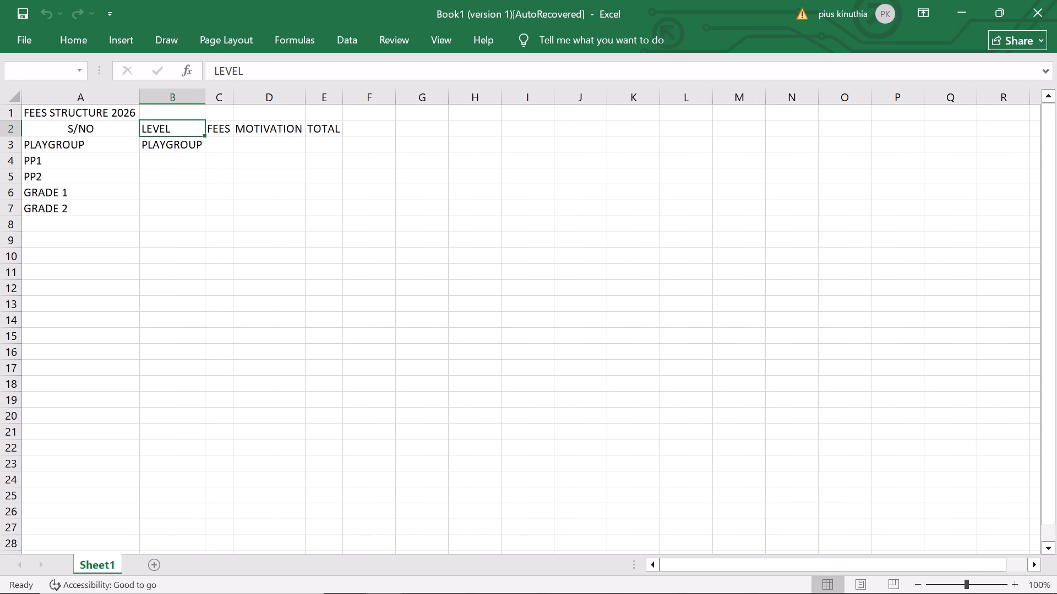
# Enter the levels "PP 1" in cell B4 and "PP 2" in cell B5.
pyautogui.click(156, 162)
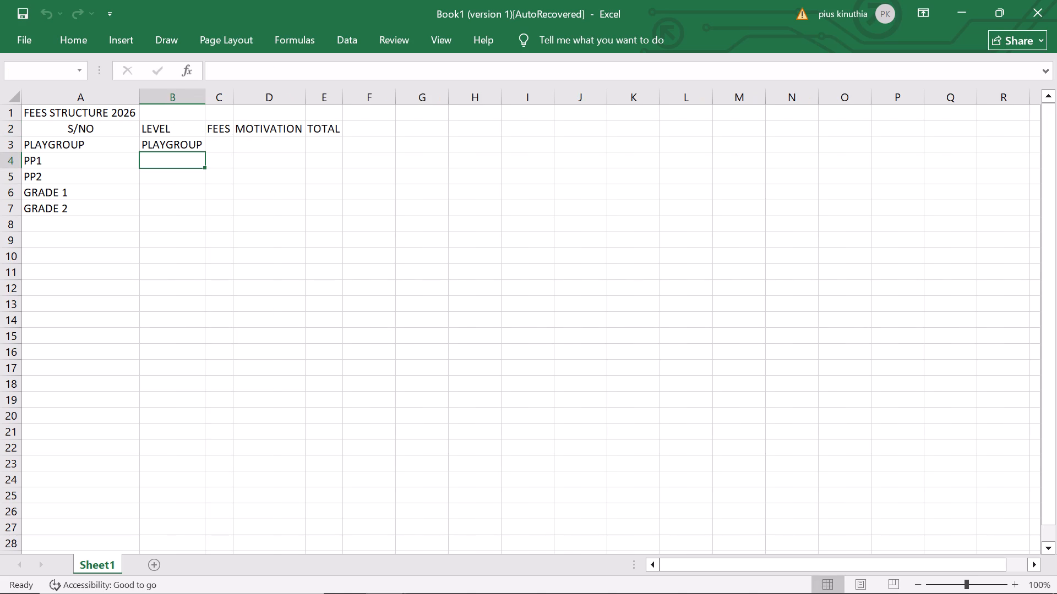
pyautogui.write('PP')
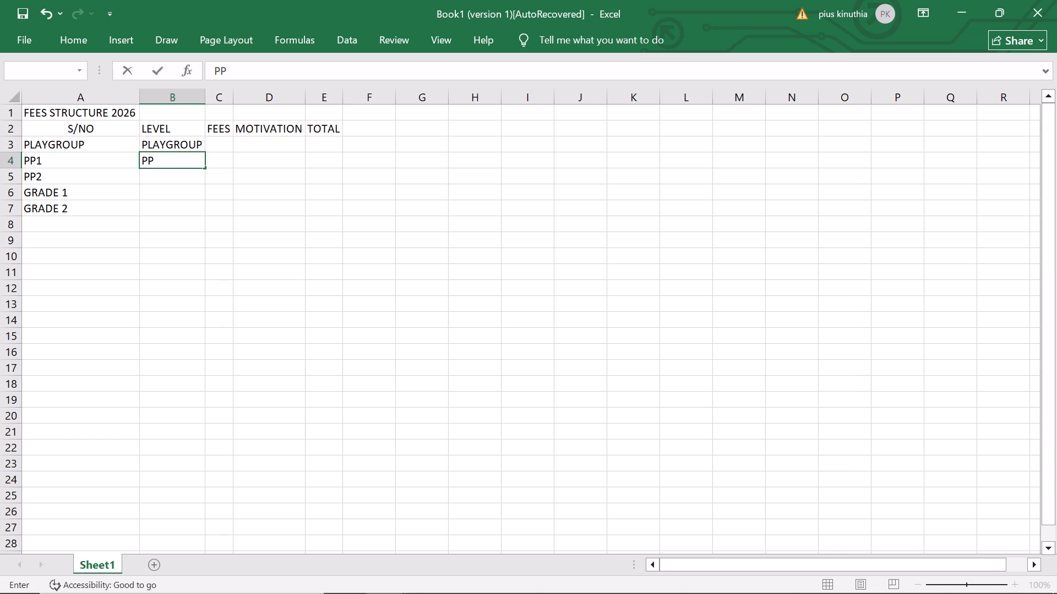
pyautogui.press('space')
pyautogui.write('1')
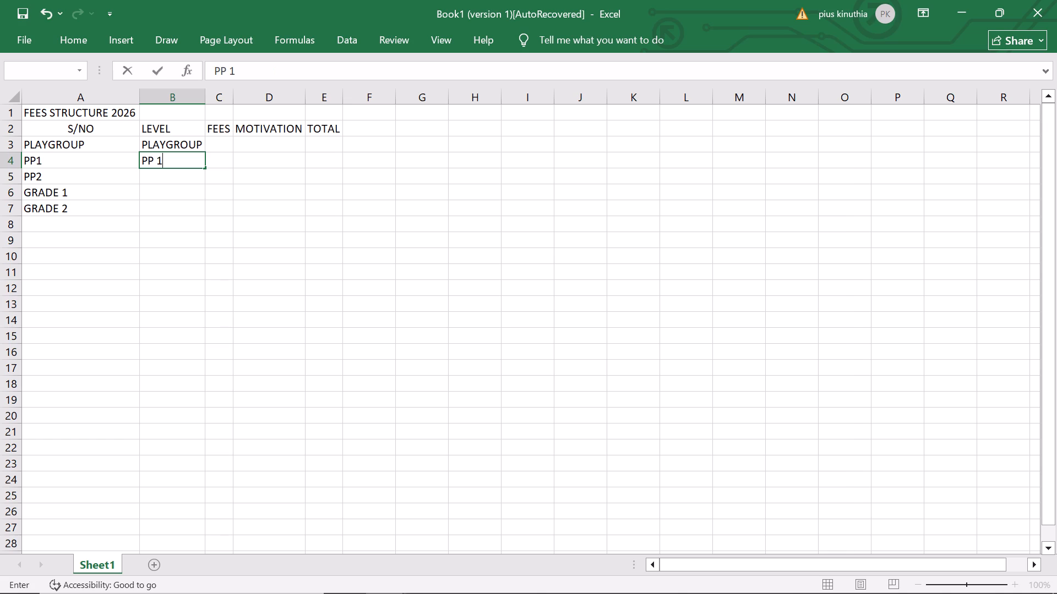
pyautogui.click(155, 175)
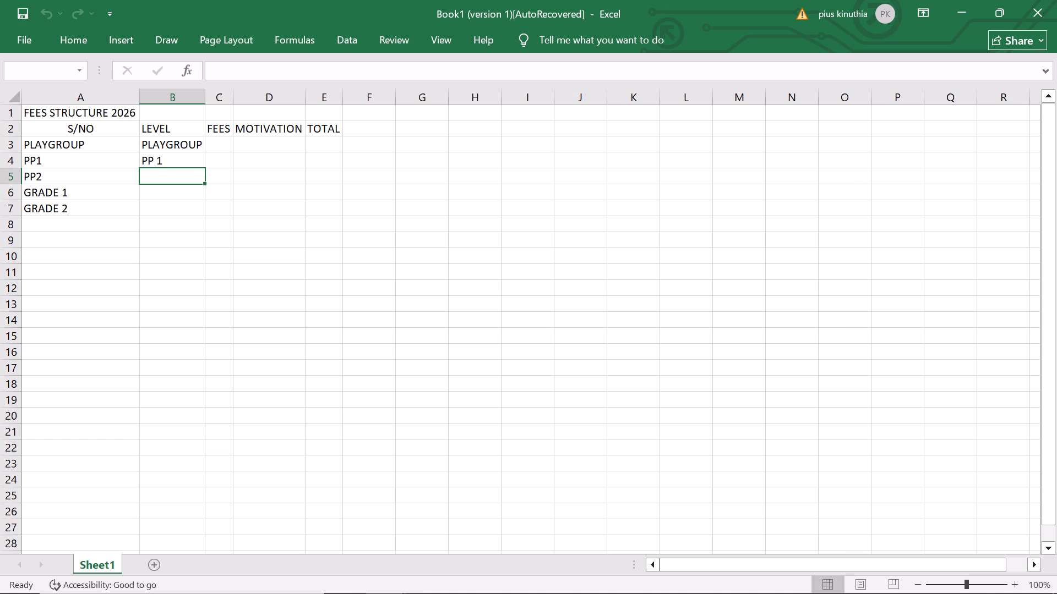
pyautogui.write('PP')
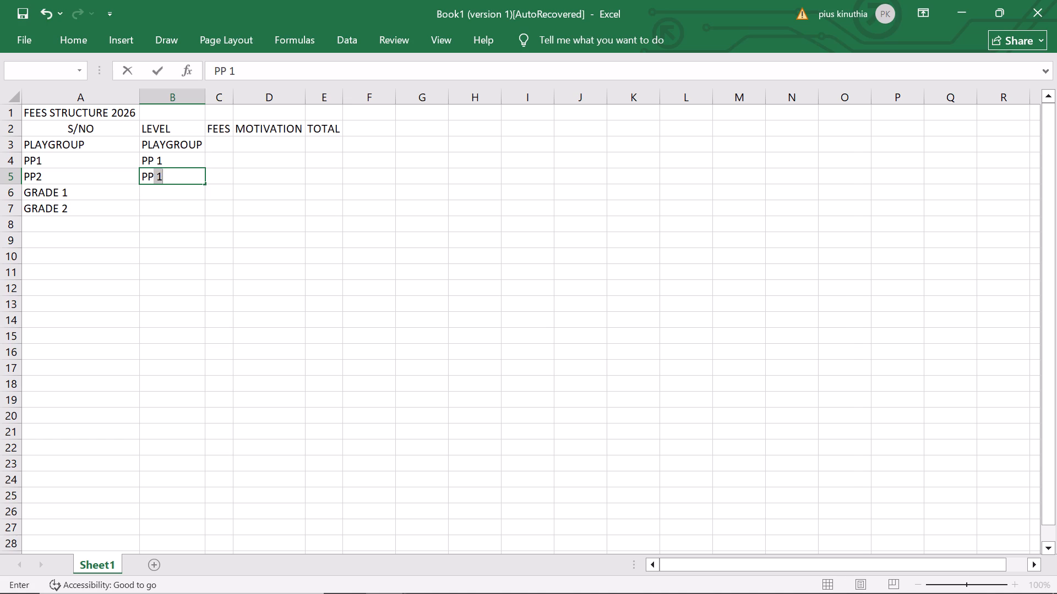
pyautogui.press('z')
pyautogui.press('BackSpace')
pyautogui.press('space')
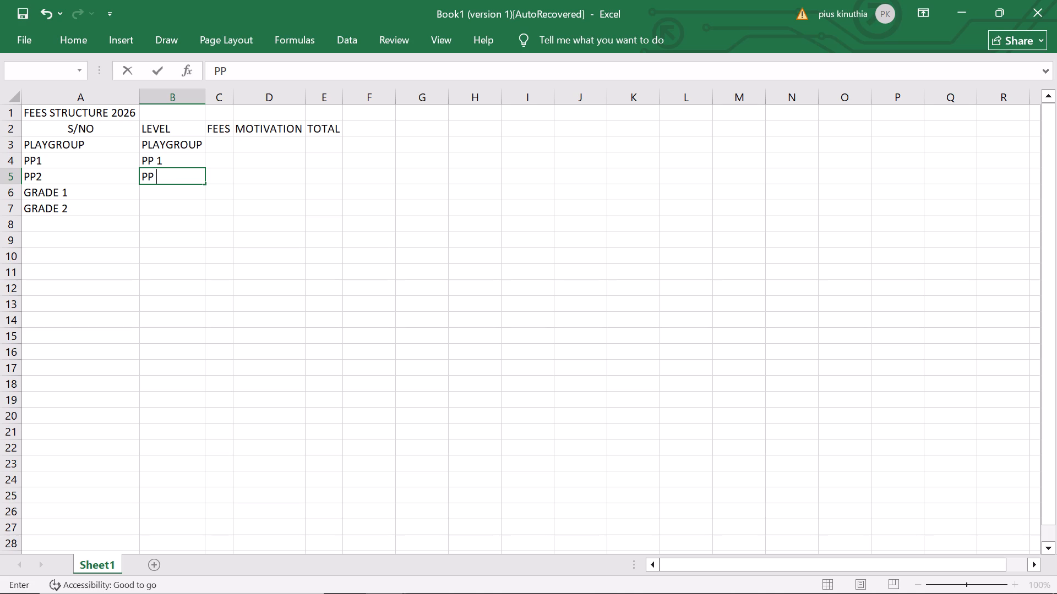
pyautogui.write('2')
pyautogui.click(153, 200)
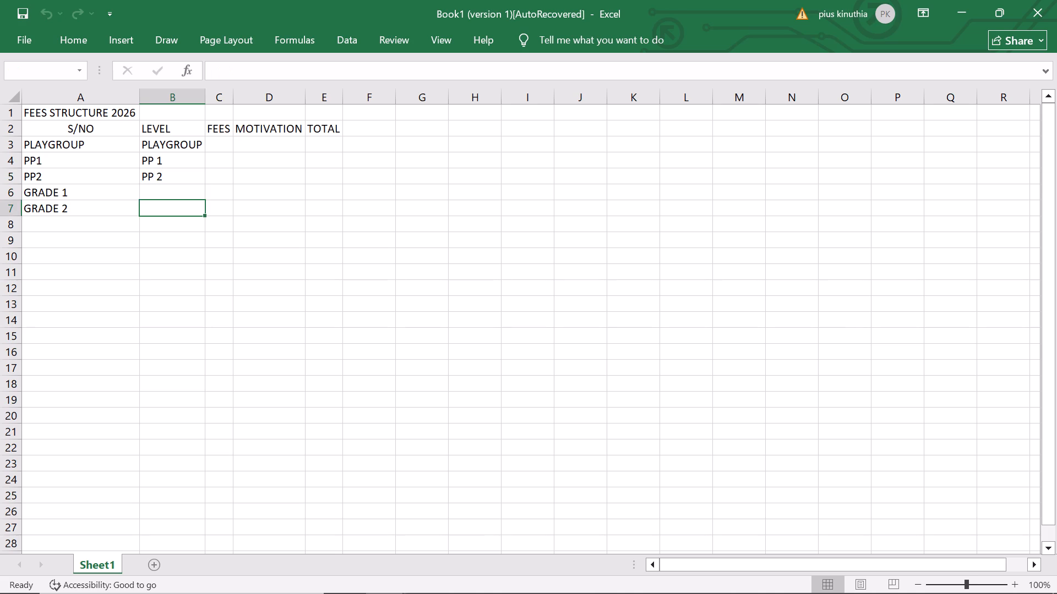
# Enter the levels "GRADE 1" in cell B6 and "GRADE 2" in cell B7.
pyautogui.click(153, 191)
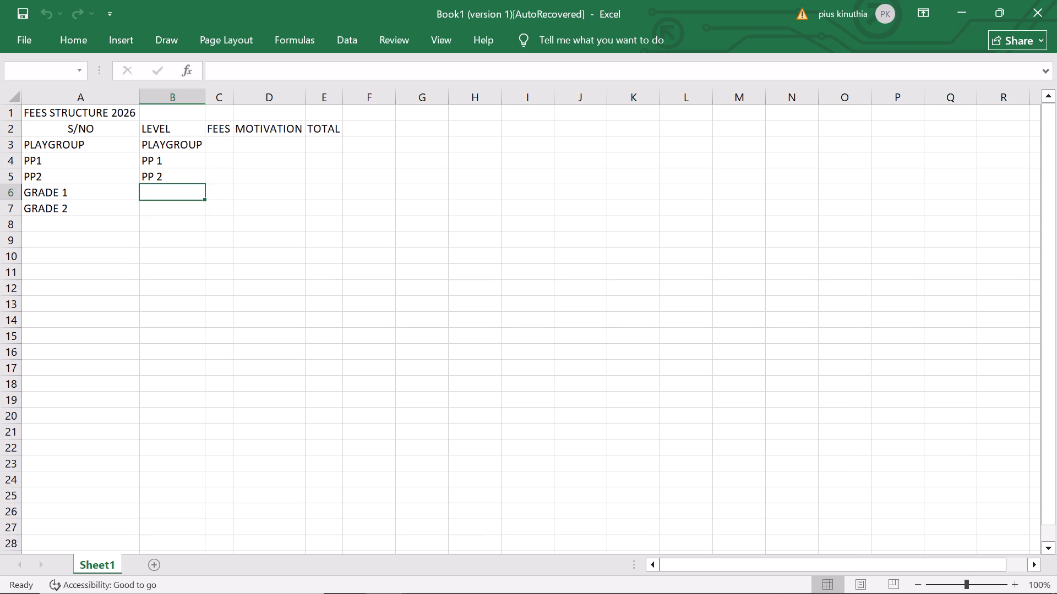
pyautogui.write('GRA')
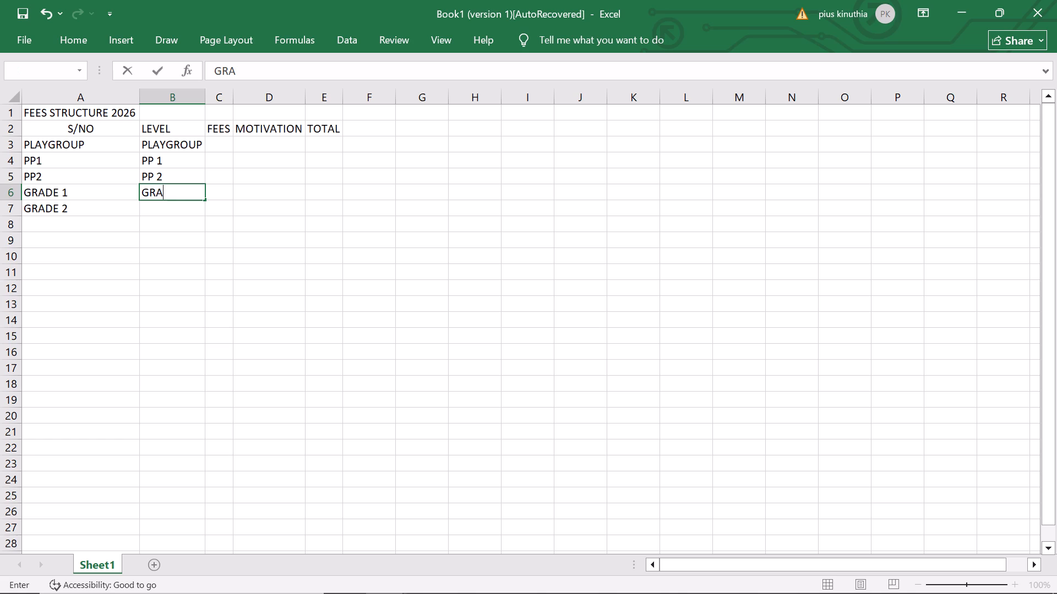
pyautogui.write('DE')
pyautogui.press('space')
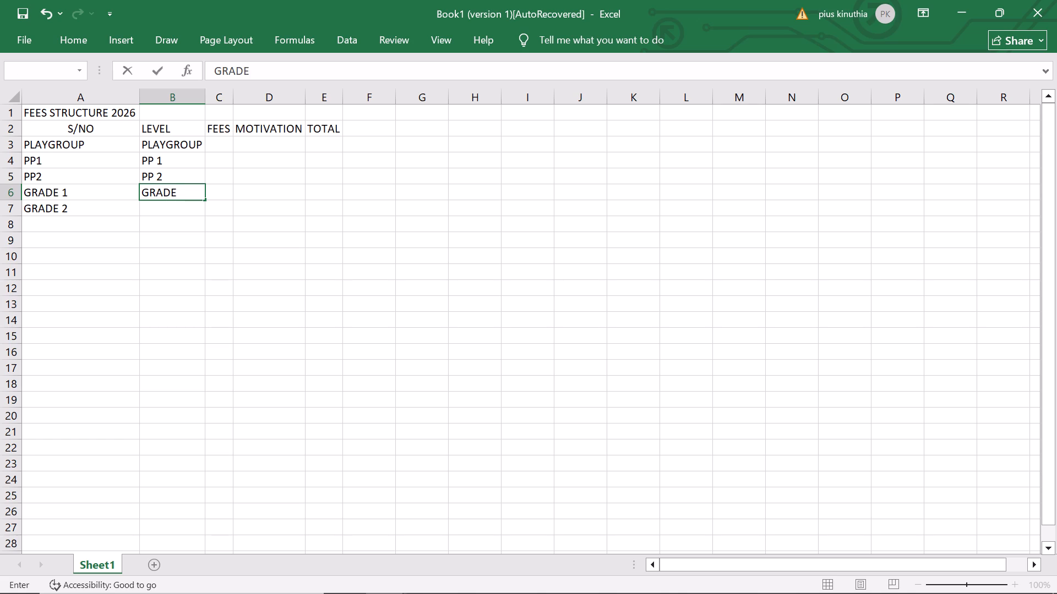
pyautogui.press('1')
pyautogui.click(151, 205)
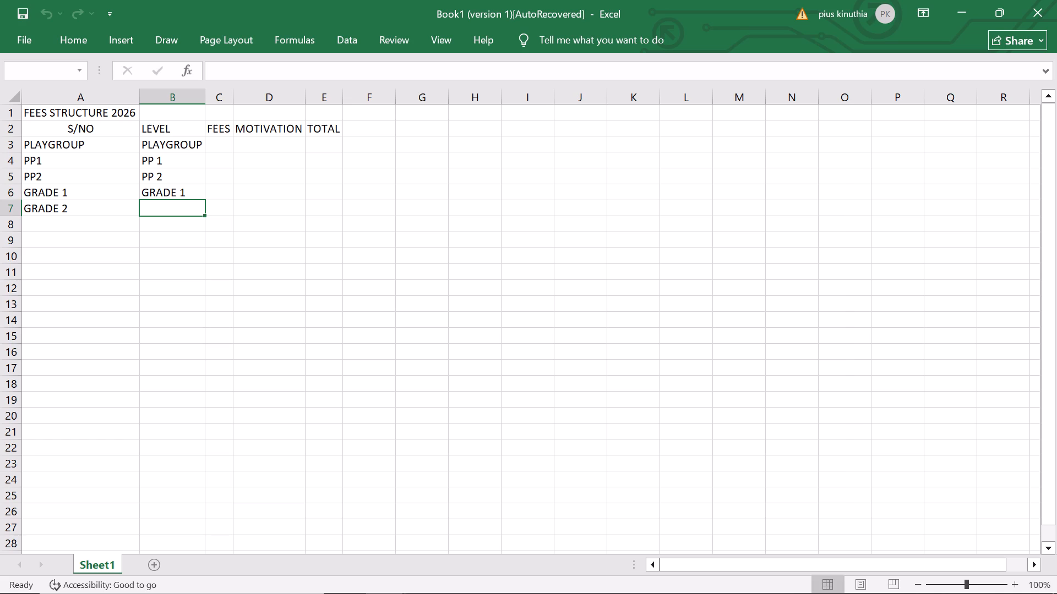
pyautogui.write('GRADE')
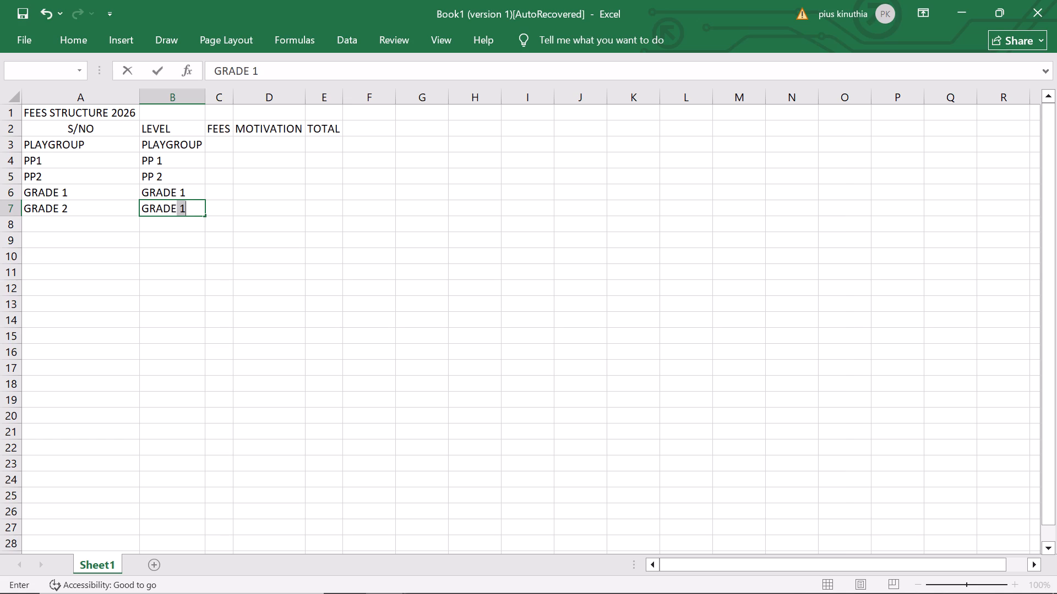
pyautogui.press('2')
pyautogui.press('BackSpace')
pyautogui.press('space')
pyautogui.write('2')
pyautogui.click(218, 145)
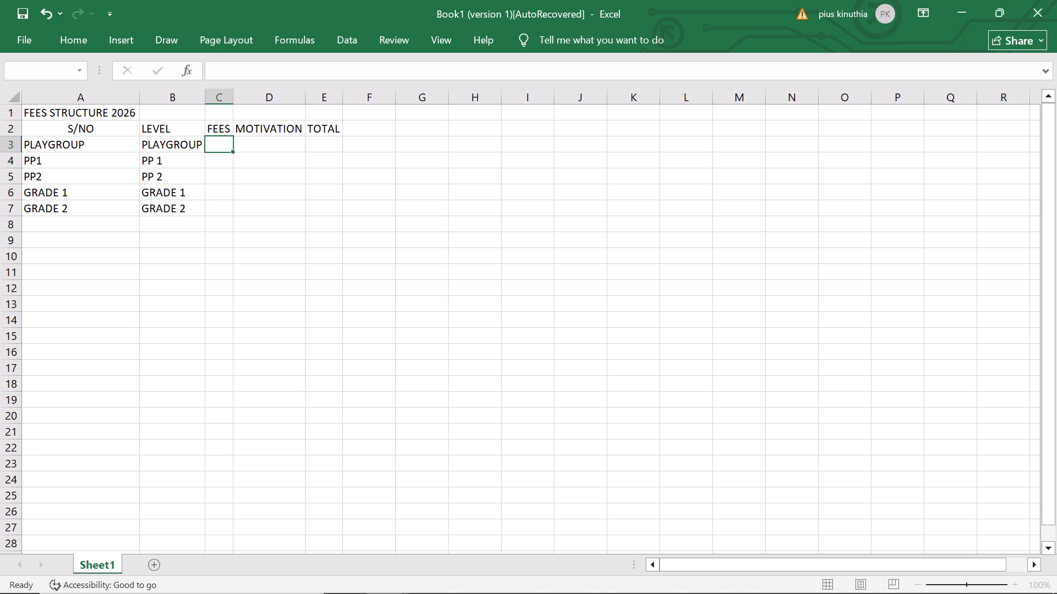
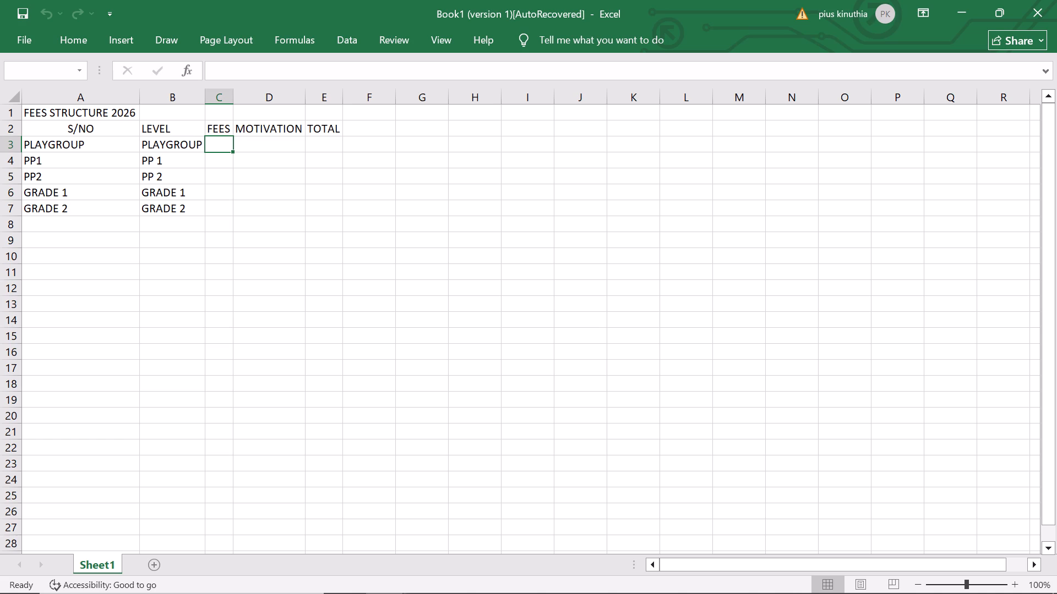
# Enter the PLAYGROUP fee of 10000 in cell C3, under the "FEES" heading.
pyautogui.press('1')
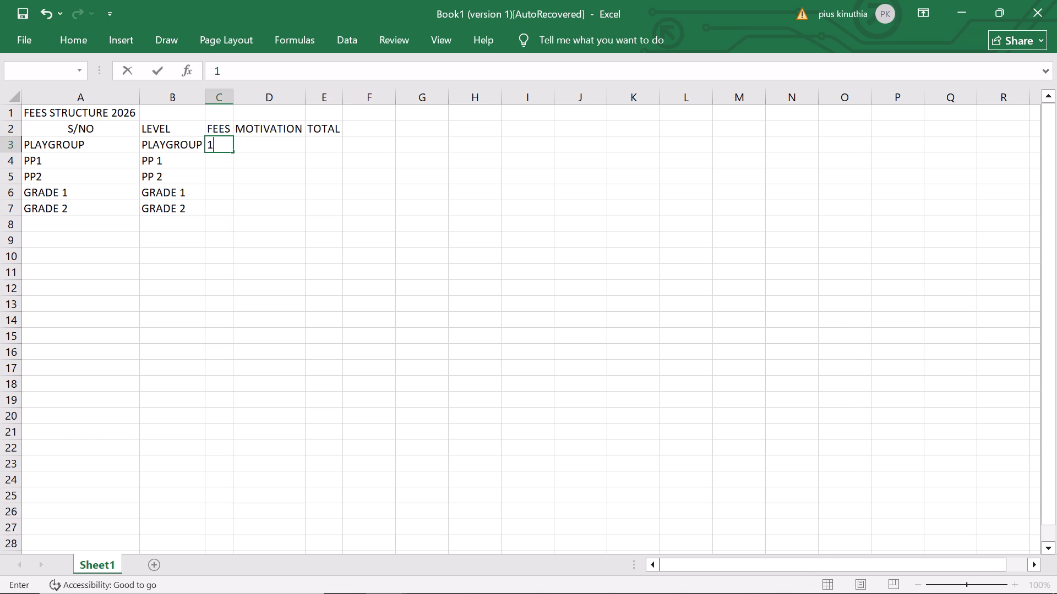
pyautogui.write('0000')
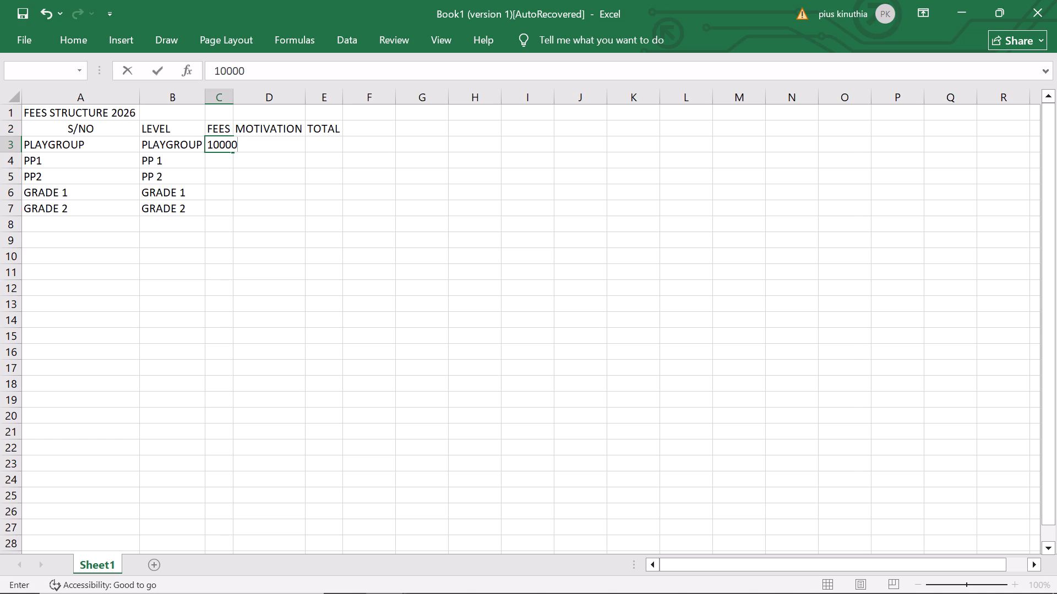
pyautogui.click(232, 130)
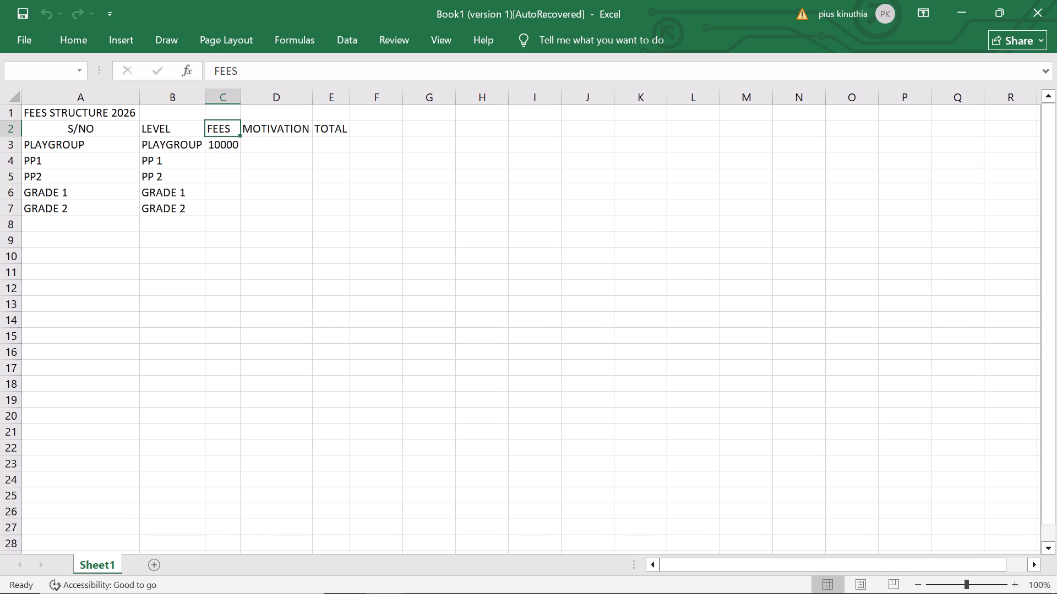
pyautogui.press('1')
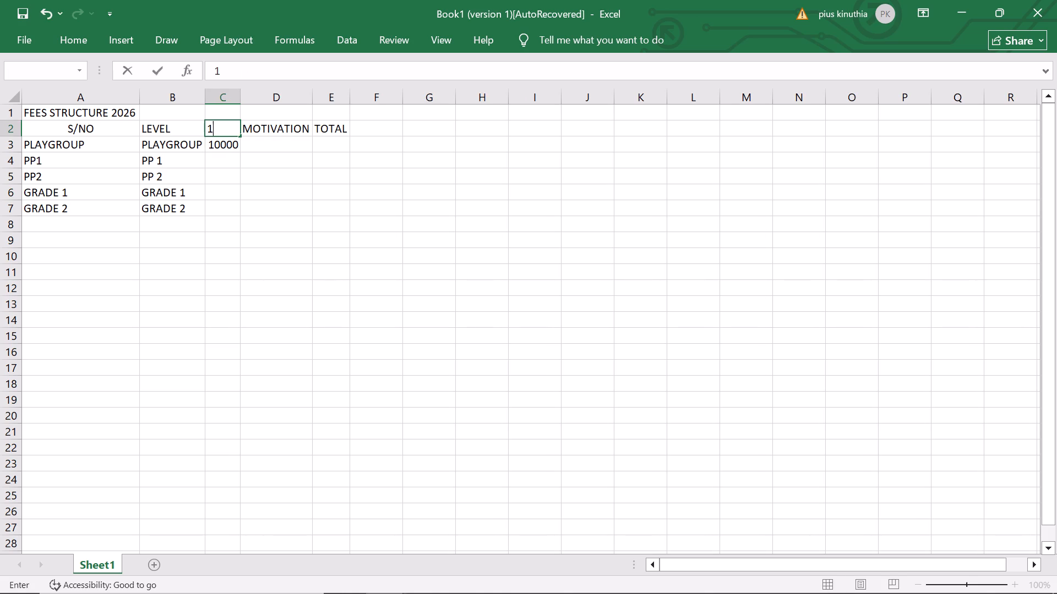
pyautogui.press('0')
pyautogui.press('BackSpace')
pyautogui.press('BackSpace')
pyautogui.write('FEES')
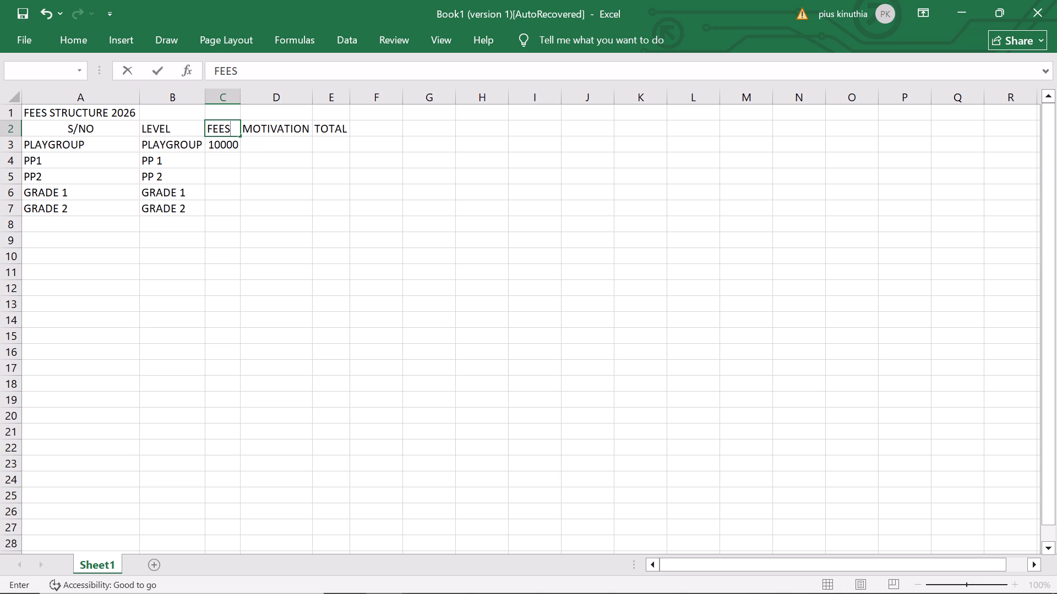
# Enter a fee of 10500 for PP 1 in cell C4 and for PP 2 in cell C5.
pyautogui.click(220, 155)
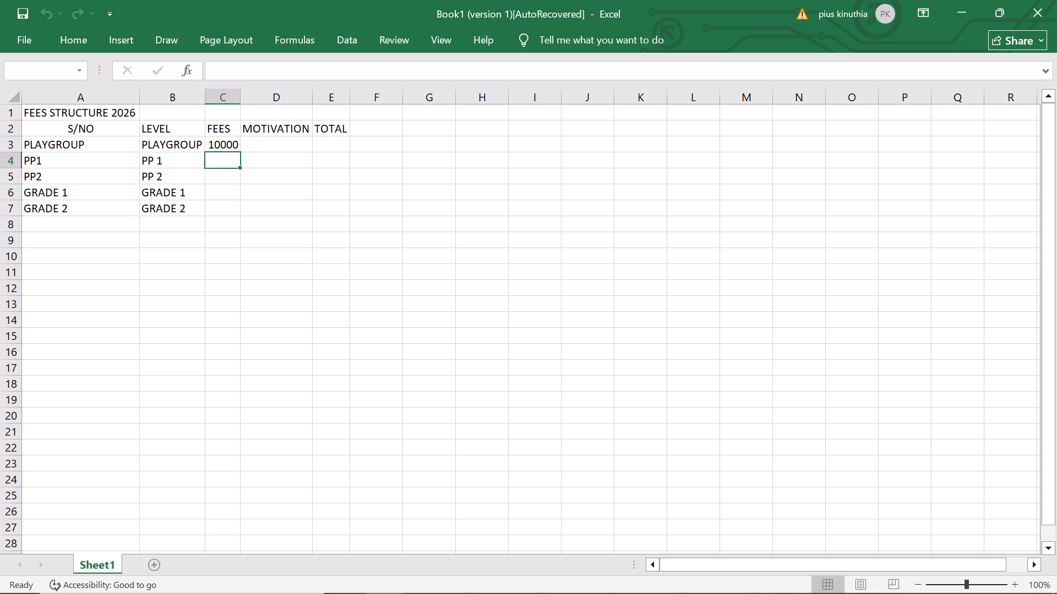
pyautogui.press('1')
pyautogui.write('0500')
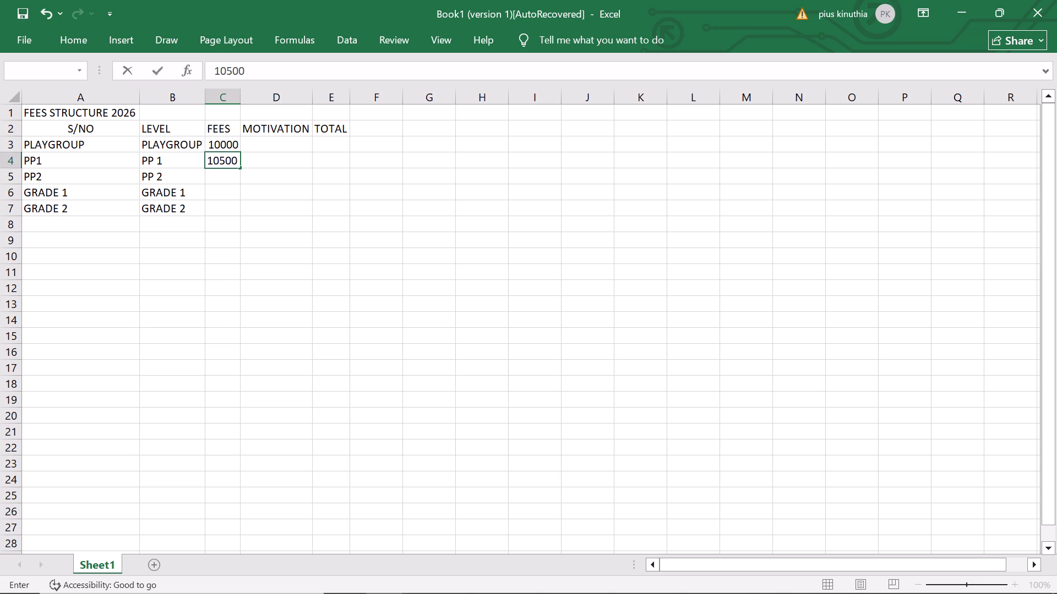
pyautogui.click(217, 184)
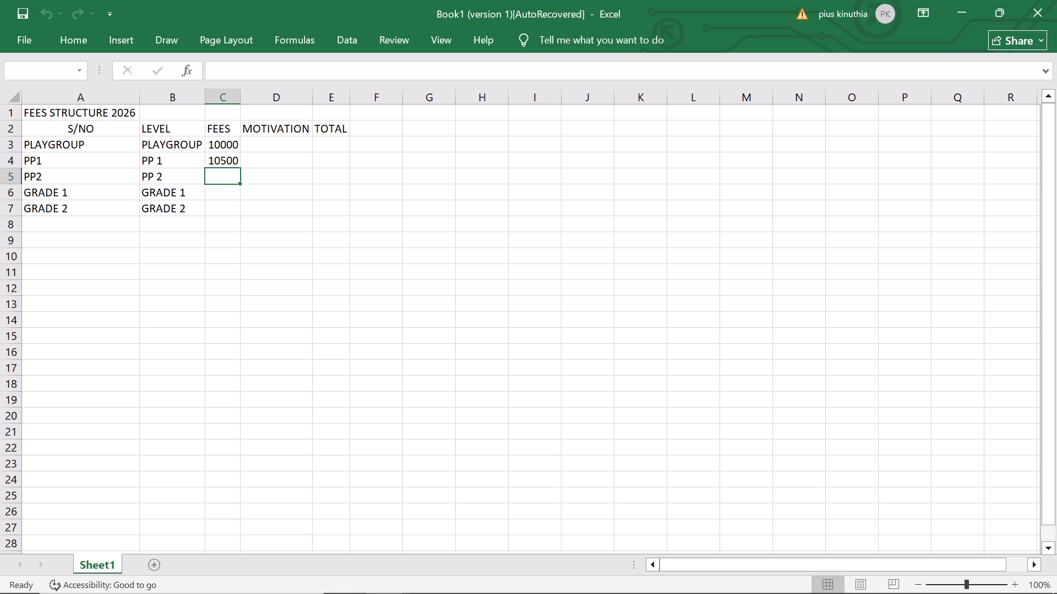
pyautogui.press('1')
pyautogui.write('0500')
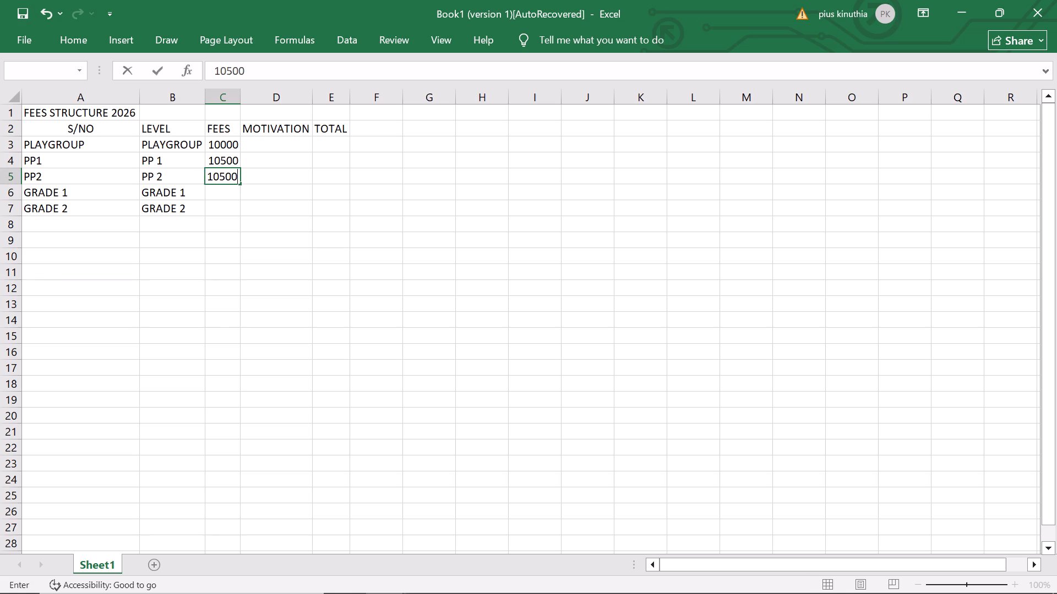
# Enter a fee of 12000 for GRADE 1 in cell C6 and for GRADE 2 in cell C7.
pyautogui.click(221, 191)
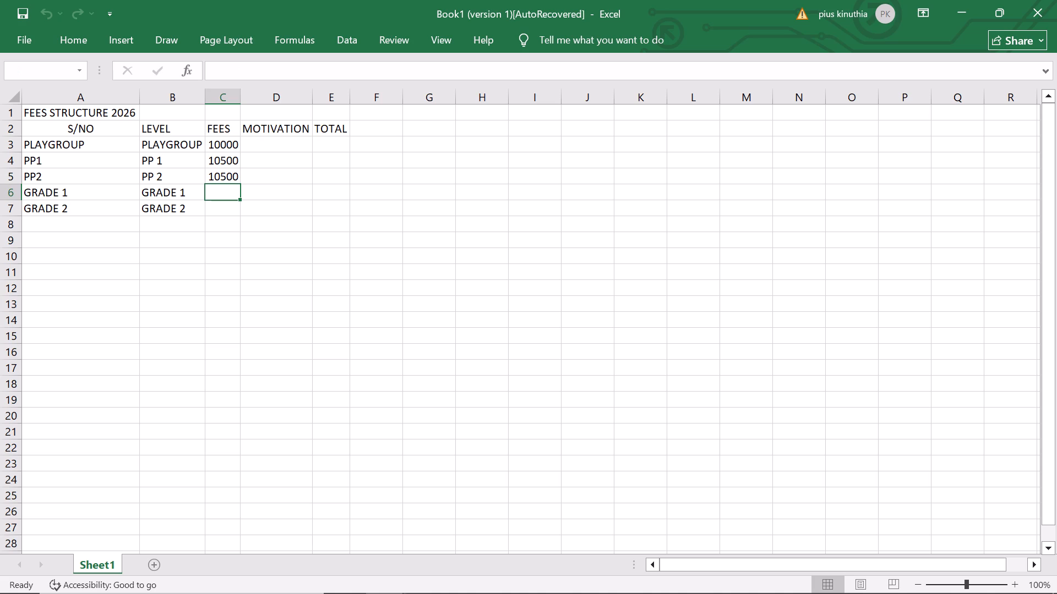
pyautogui.write('12')
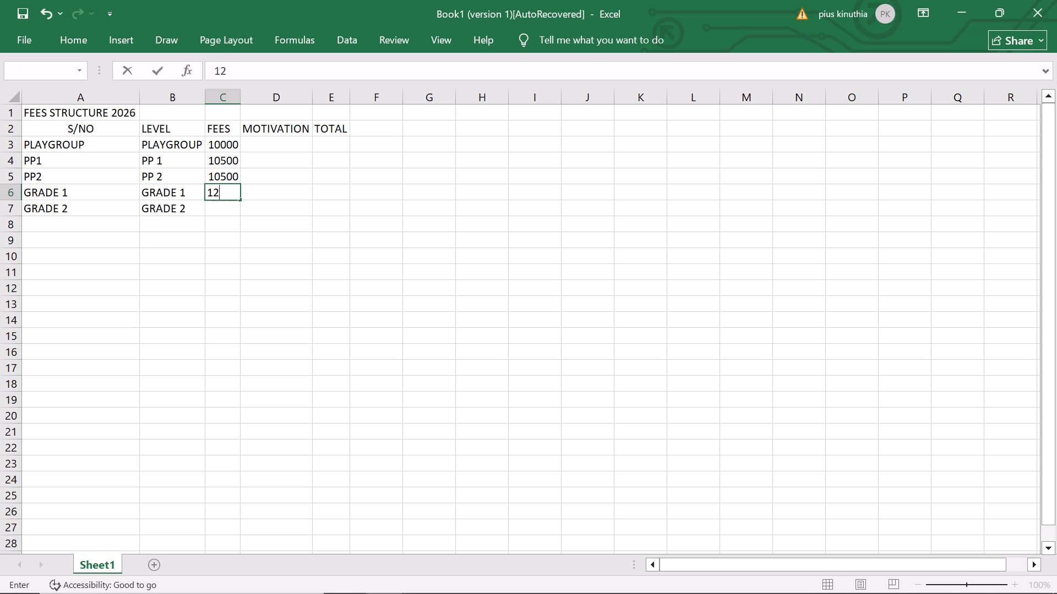
pyautogui.write('000')
pyautogui.click(210, 210)
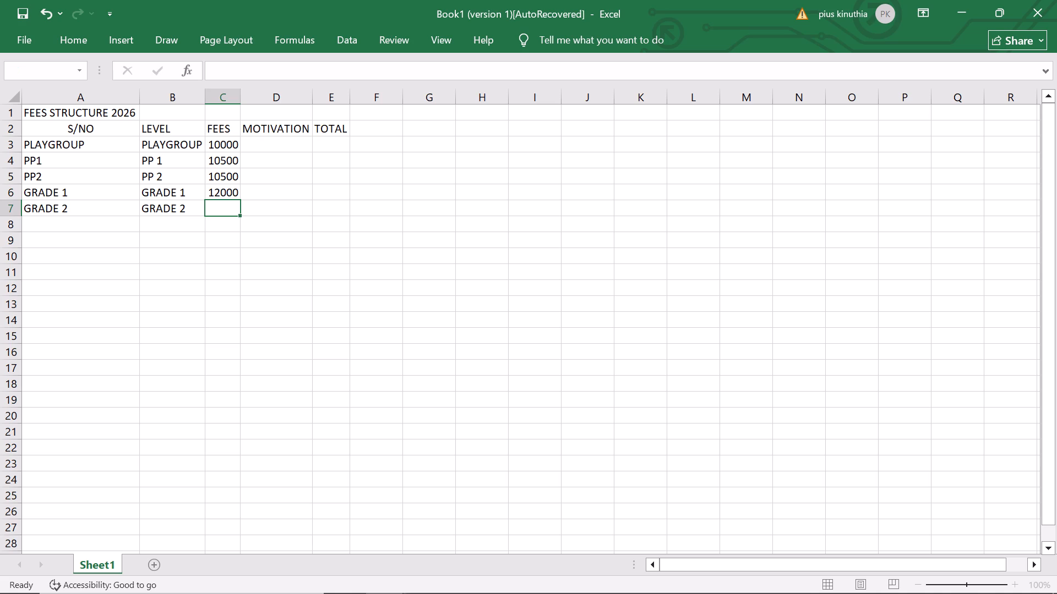
pyautogui.write('12')
pyautogui.write('000')
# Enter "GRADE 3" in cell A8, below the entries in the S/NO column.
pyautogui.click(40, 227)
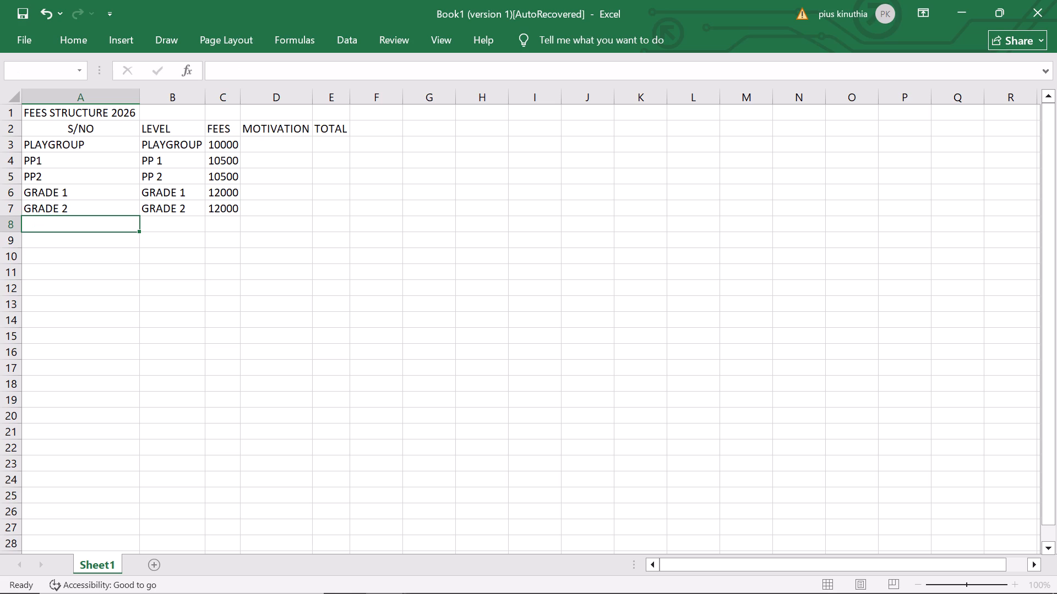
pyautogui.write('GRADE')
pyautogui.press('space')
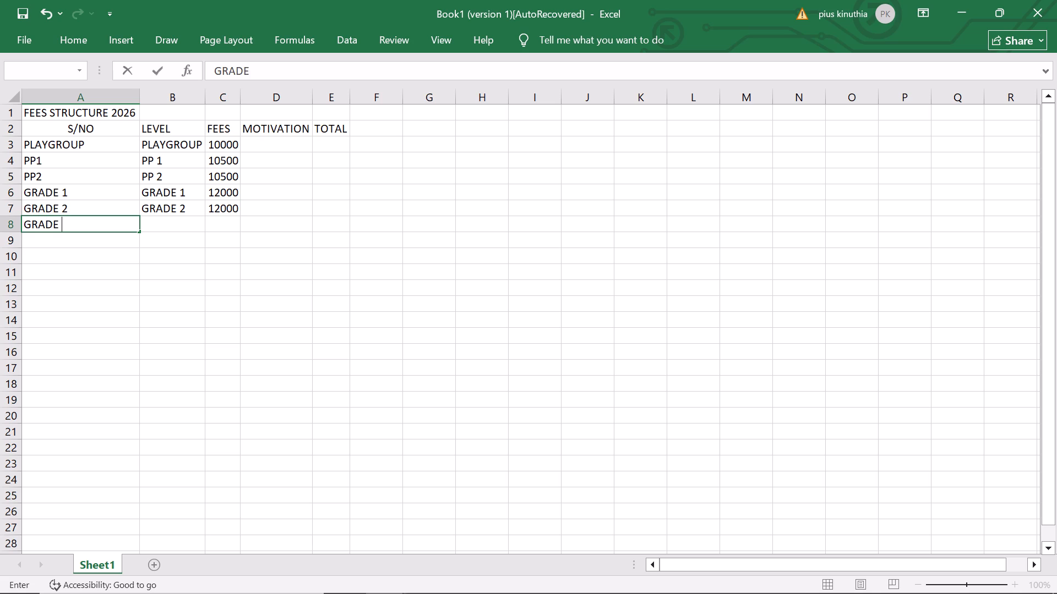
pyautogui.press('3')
# Enter the level "GRADE 3" in cell B8 and its fee of 13000 in cell C8.
pyautogui.click(152, 230)
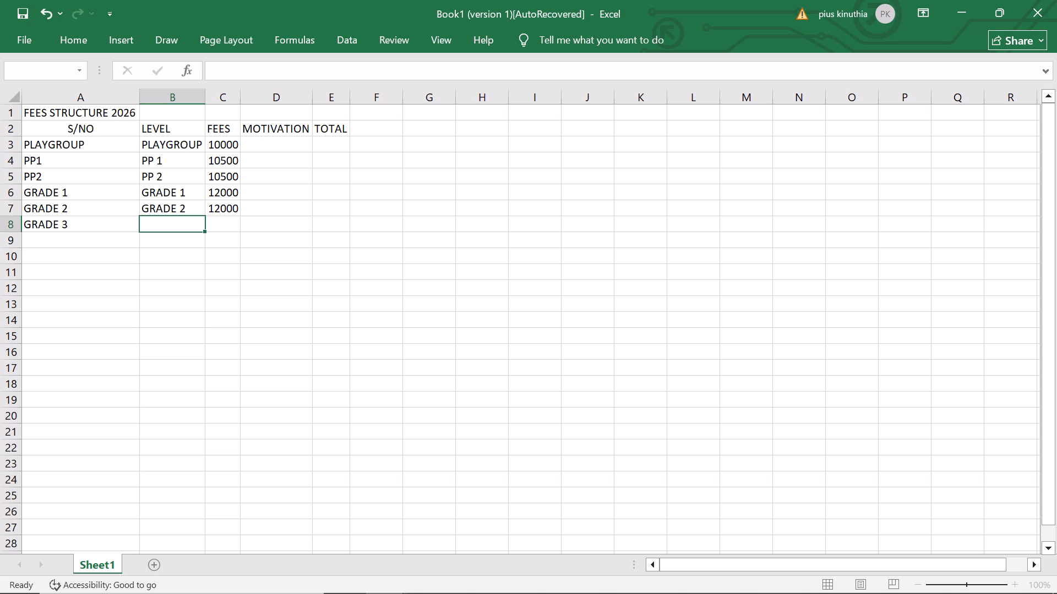
pyautogui.write('GRADE')
pyautogui.press('space')
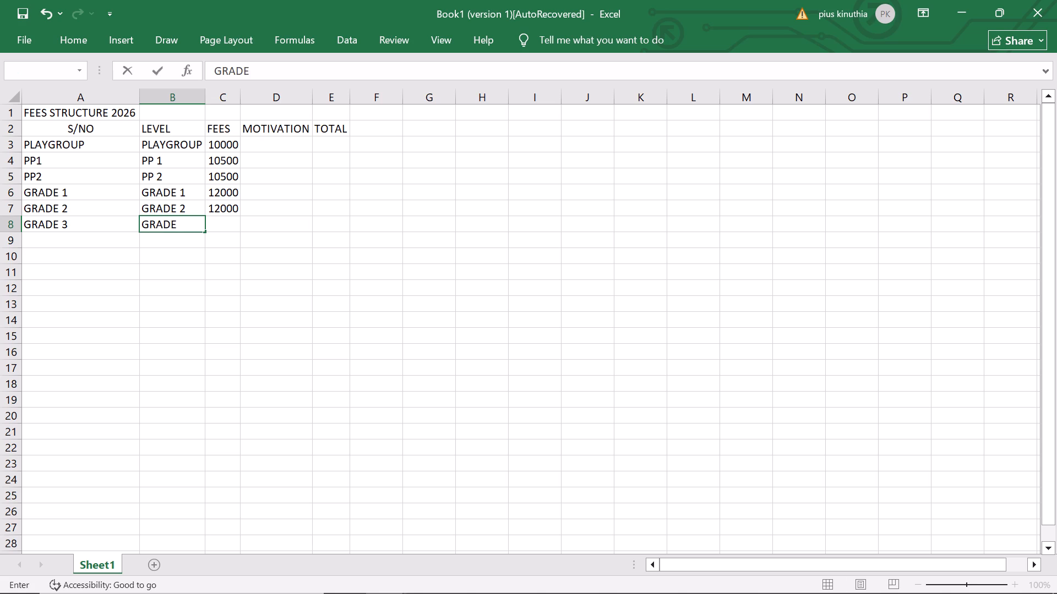
pyautogui.press('3')
pyautogui.click(225, 230)
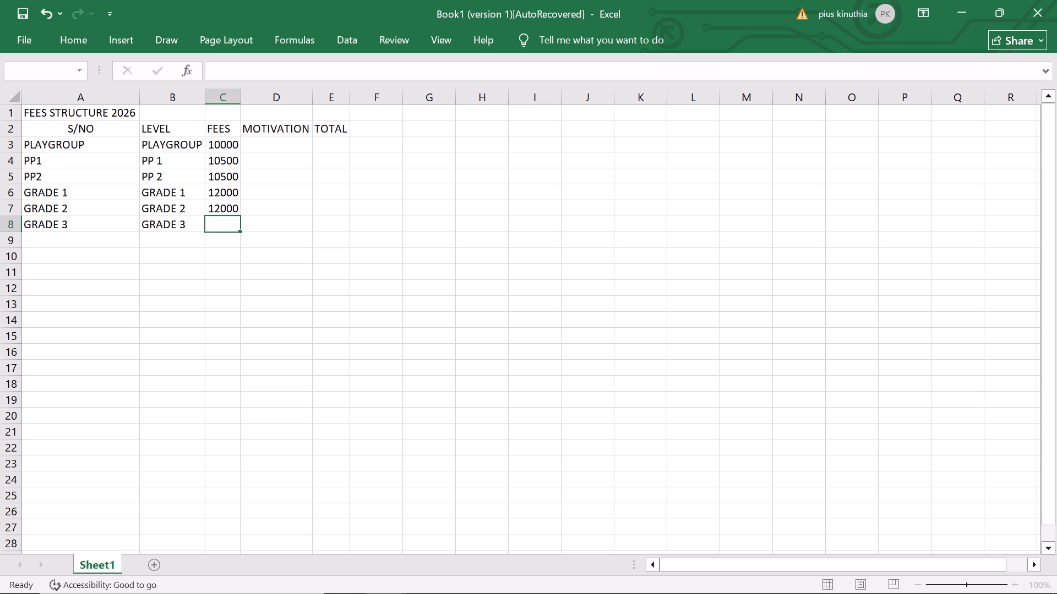
pyautogui.write('13')
pyautogui.write('000')
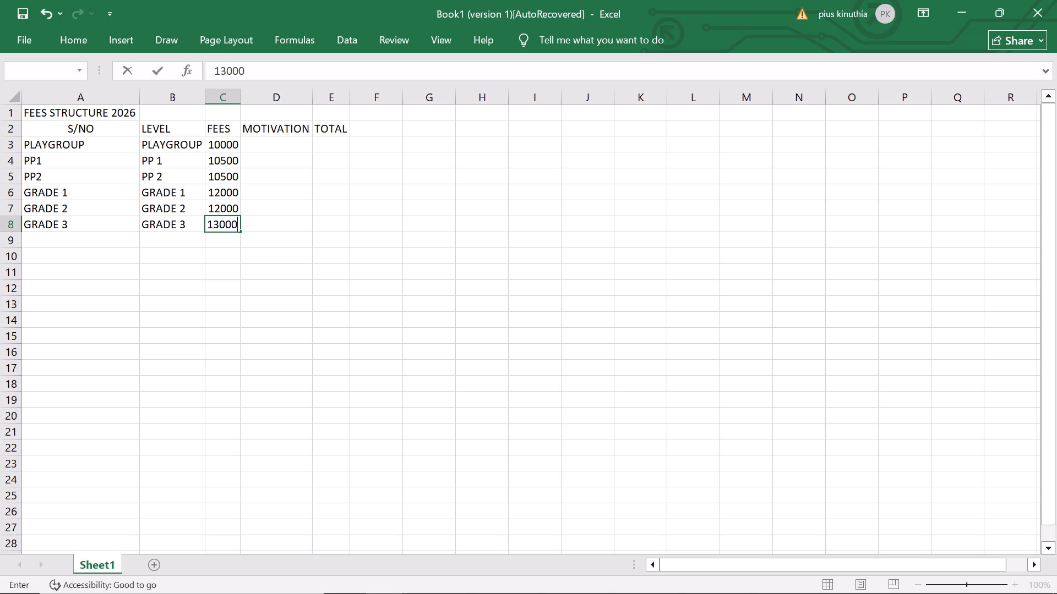
# Clear the level names from the S/NO column, emptying cells A3 through A8.
pyautogui.click(88, 148)
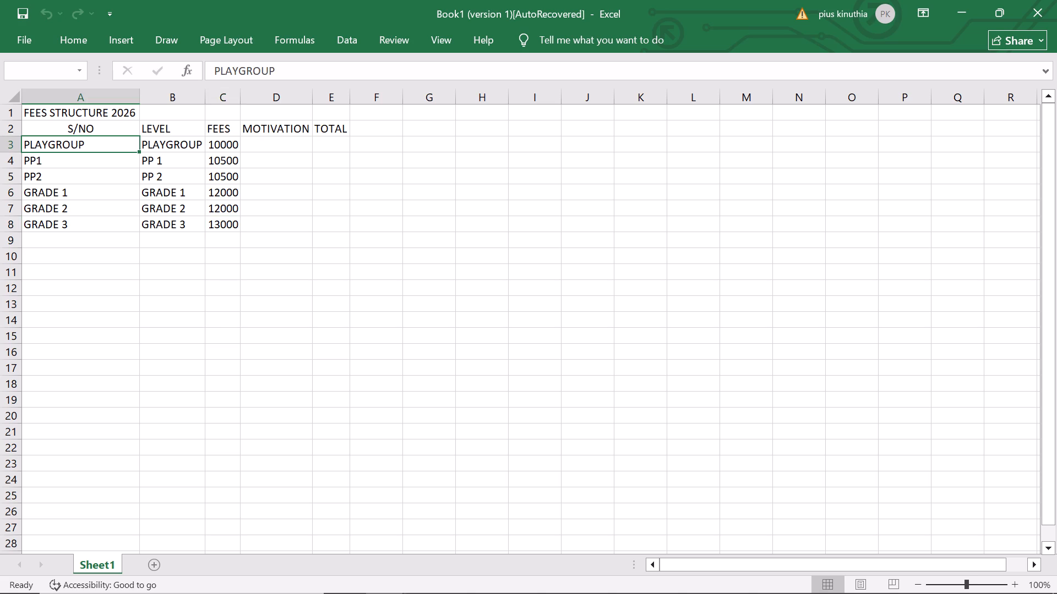
pyautogui.press('BackSpace')
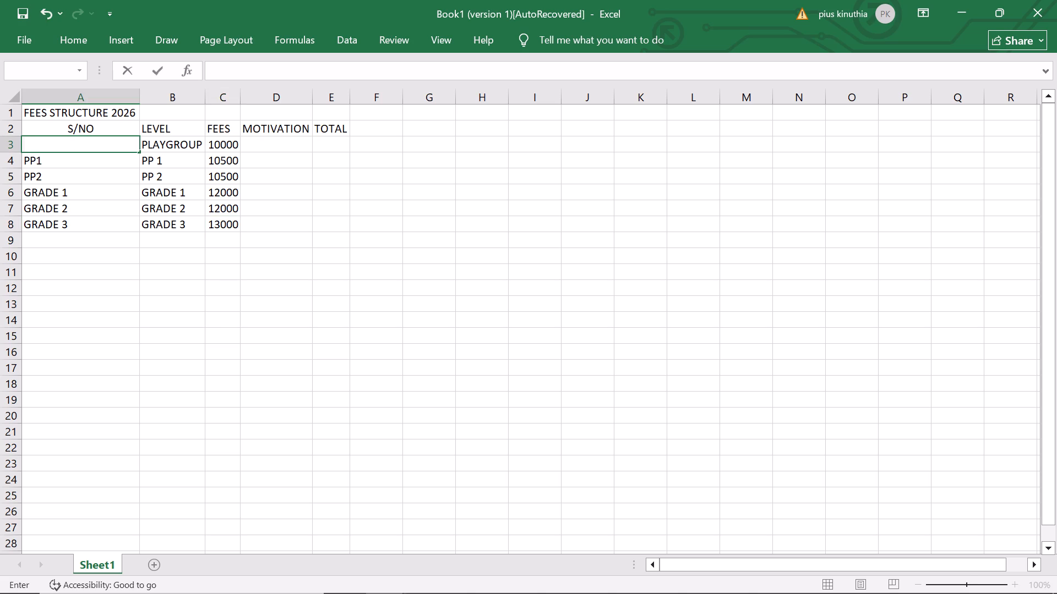
pyautogui.click(55, 161)
pyautogui.press('BackSpace')
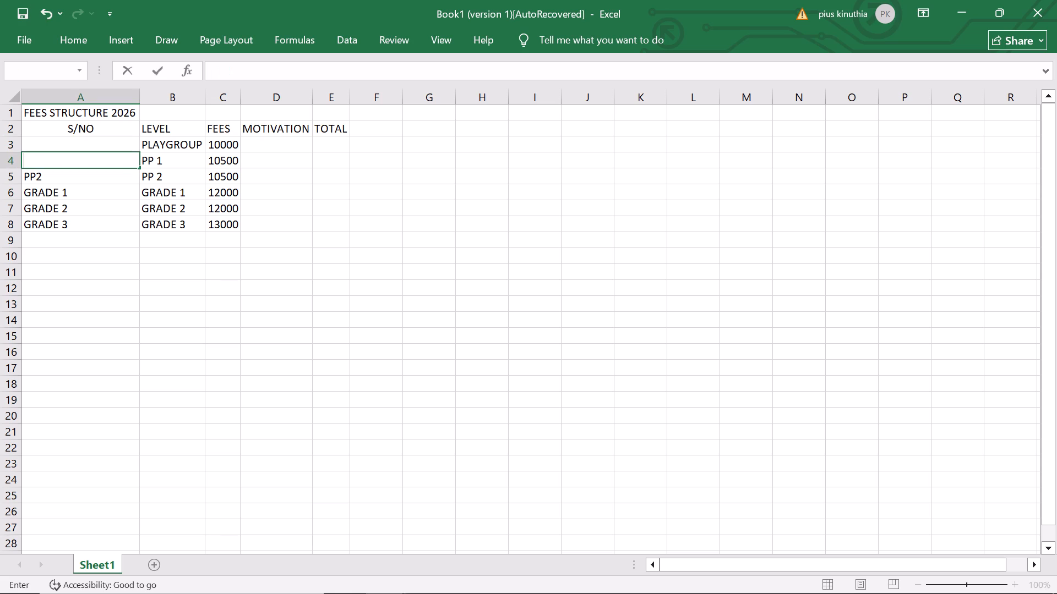
pyautogui.click(52, 180)
pyautogui.press('BackSpace')
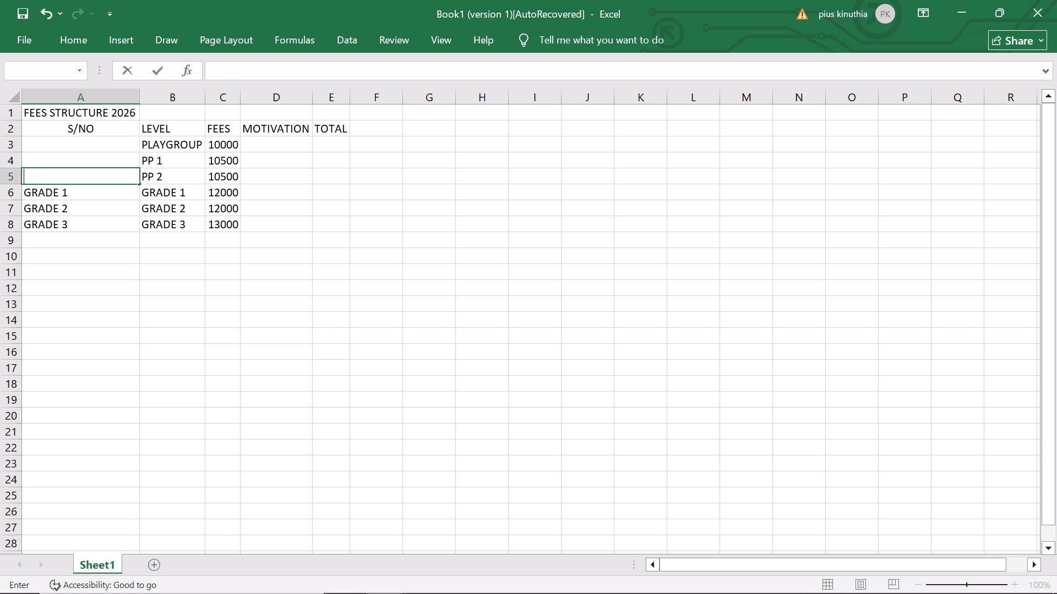
pyautogui.click(64, 191)
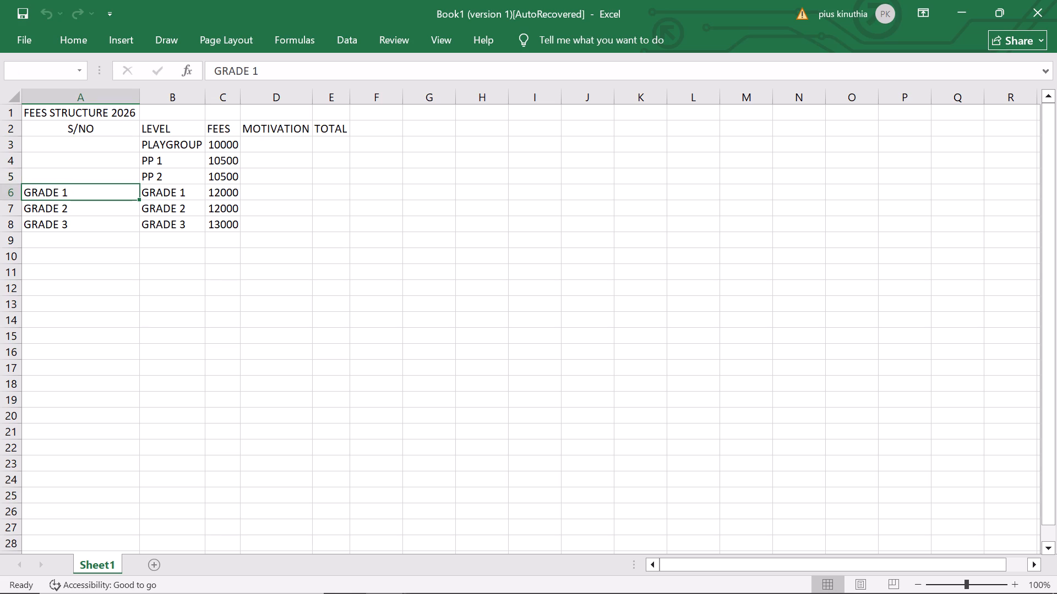
pyautogui.press('BackSpace')
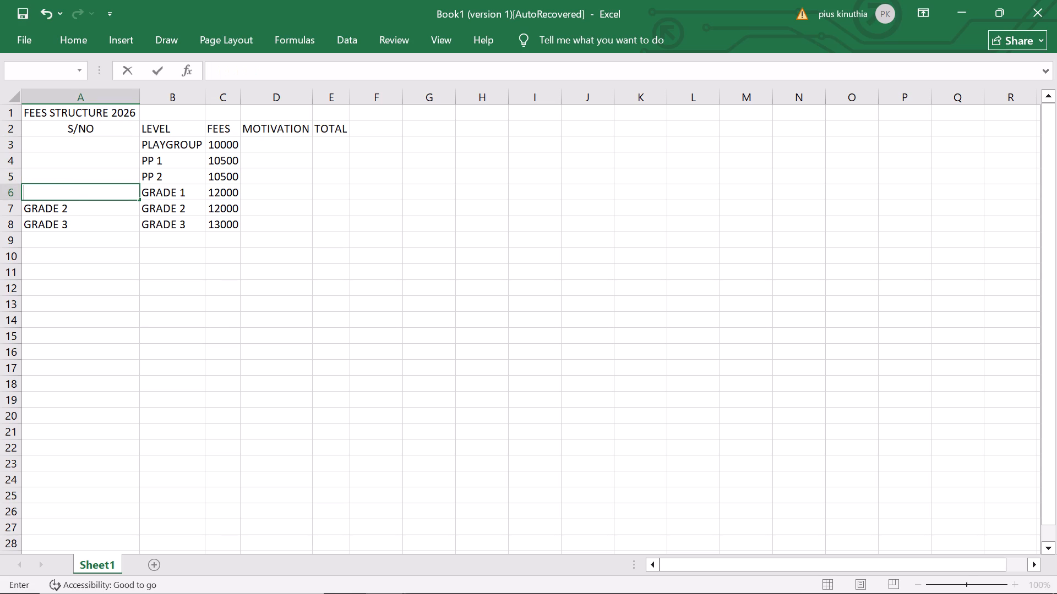
pyautogui.click(71, 208)
pyautogui.press('\\')
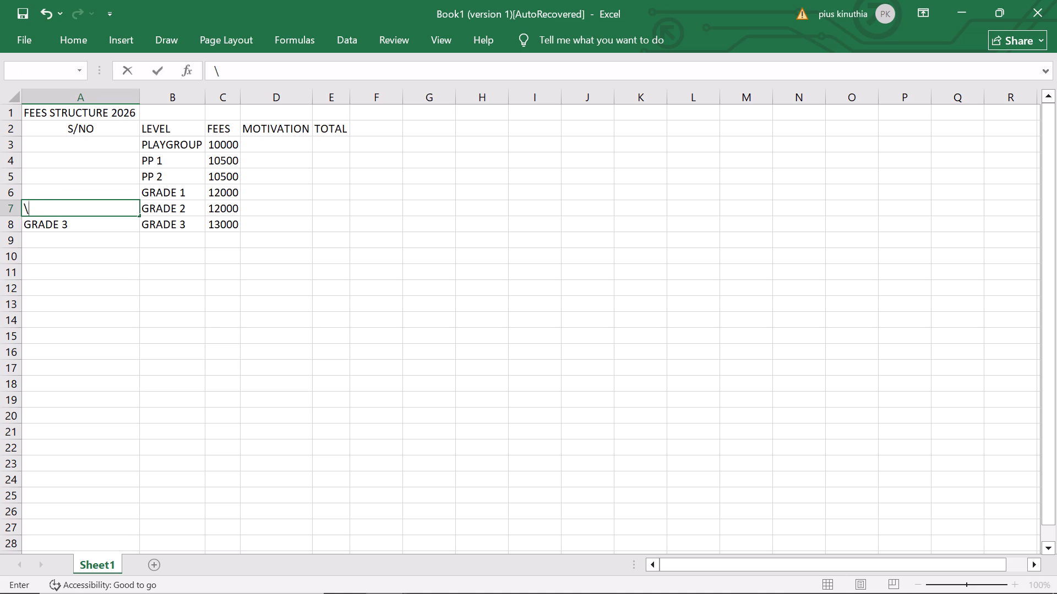
pyautogui.click(73, 228)
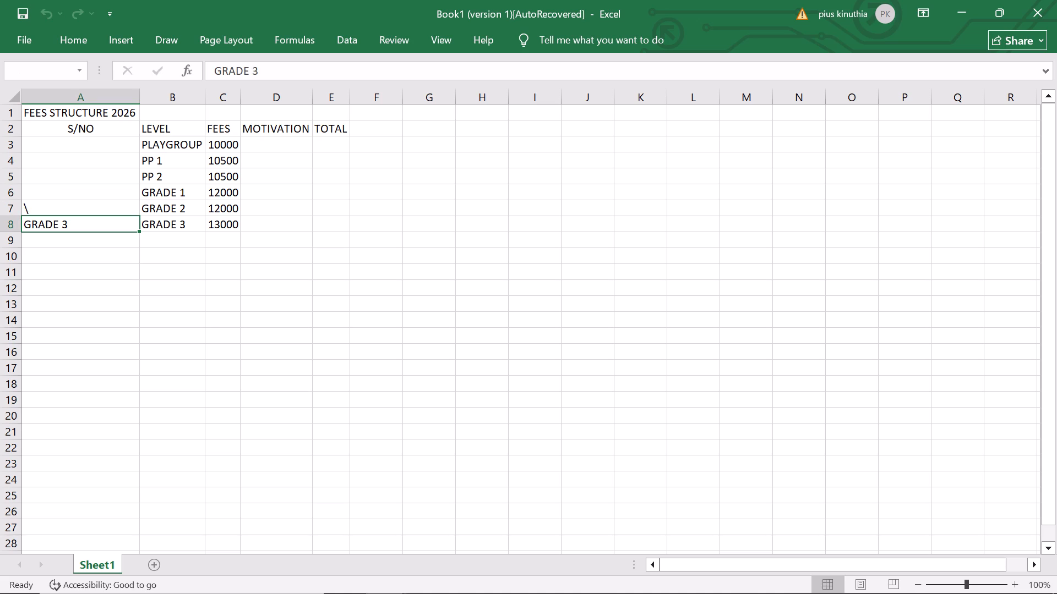
pyautogui.press('BackSpace')
pyautogui.click(53, 209)
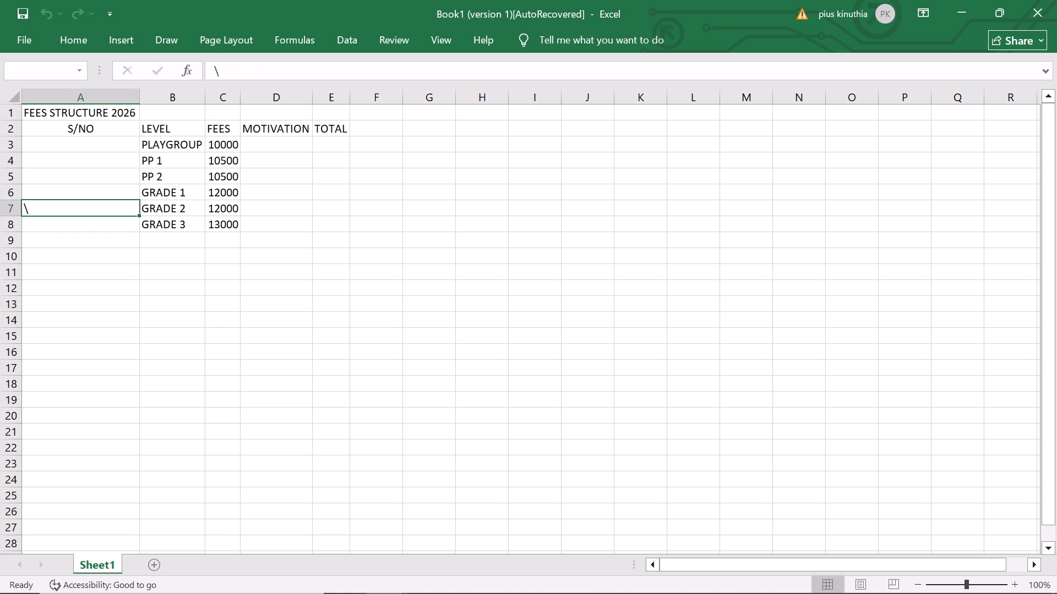
pyautogui.press('BackSpace')
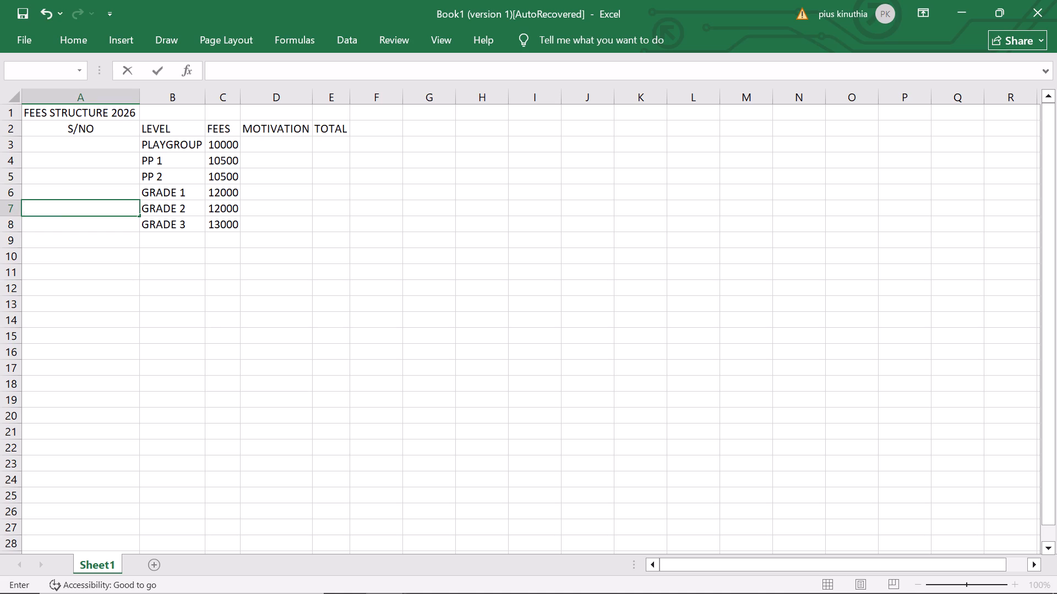
# Number the six levels from 1 to 6 in the S/NO column, cells A3 through A8.
pyautogui.click(84, 144)
pyautogui.press('1')
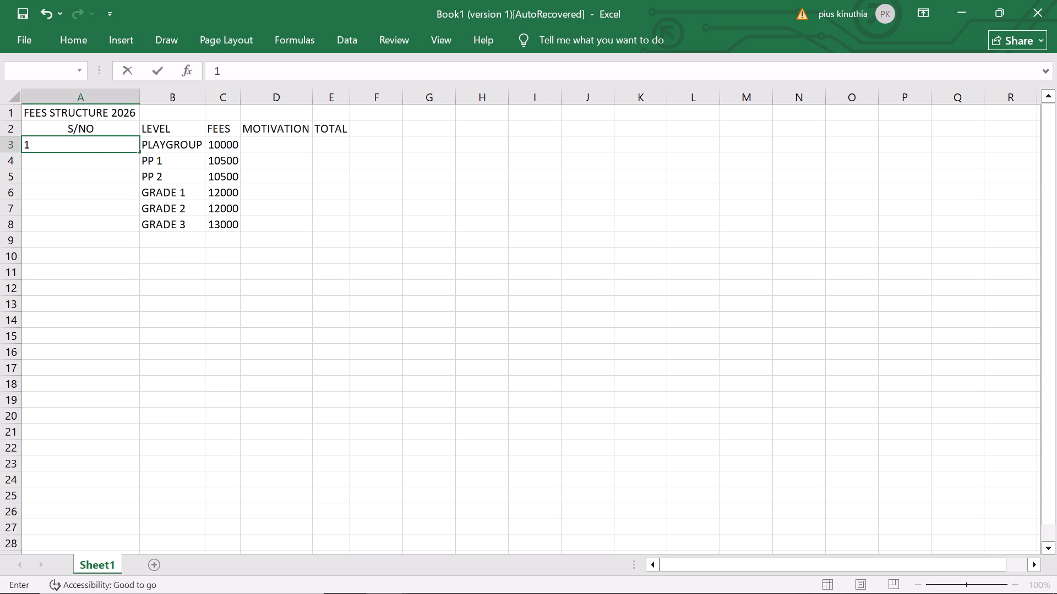
pyautogui.click(72, 161)
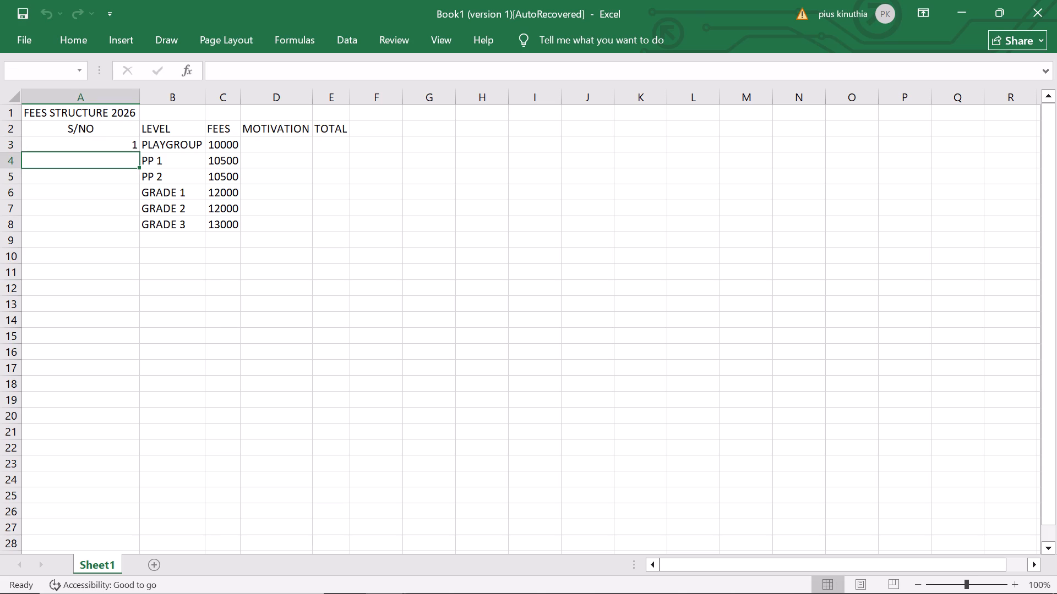
pyautogui.press('2')
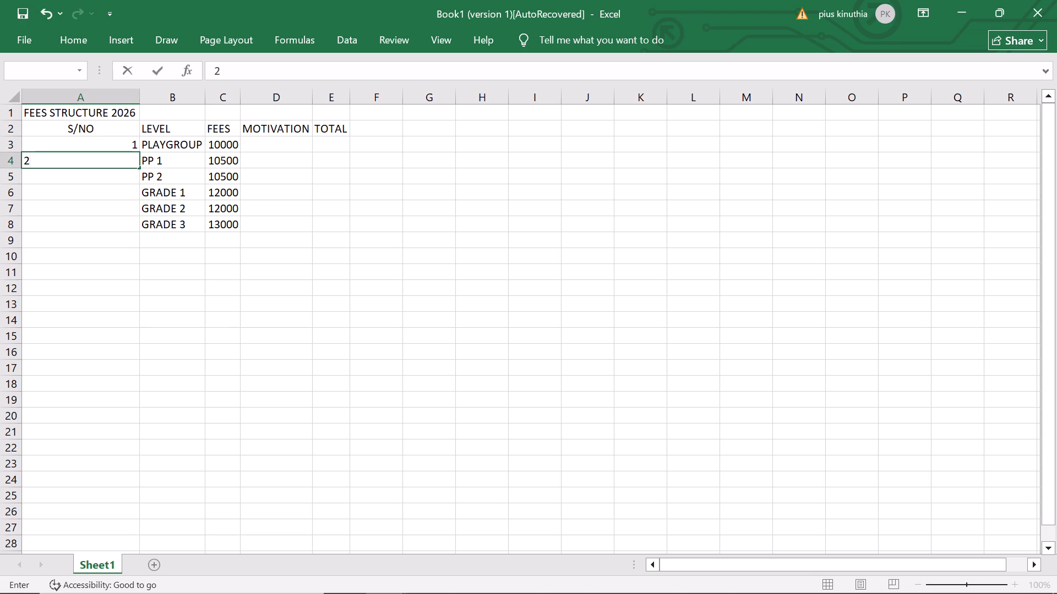
pyautogui.click(85, 178)
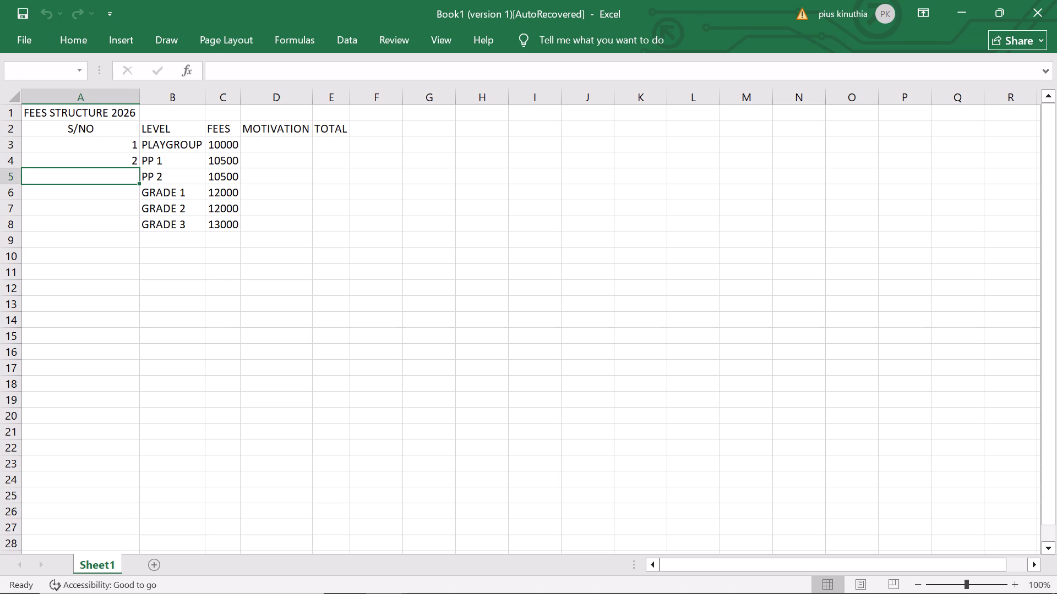
pyautogui.press('3')
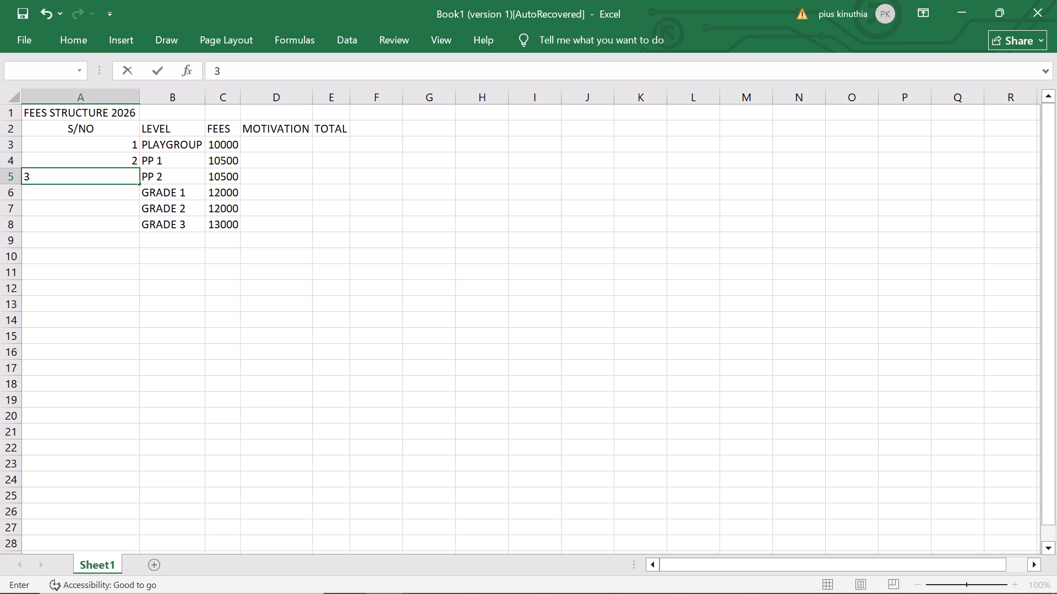
pyautogui.click(107, 196)
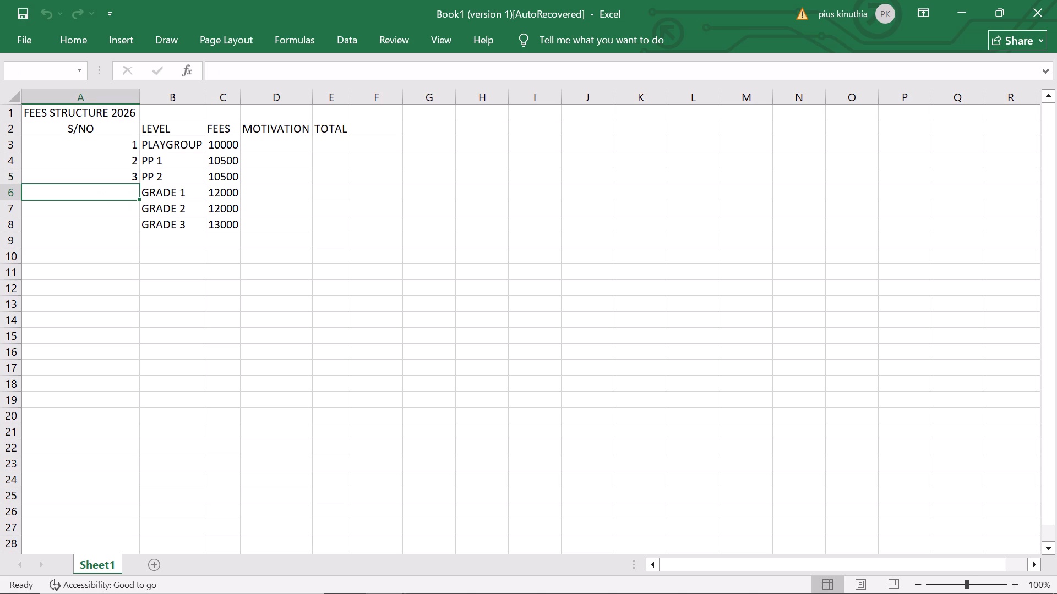
pyautogui.press('4')
pyautogui.click(122, 215)
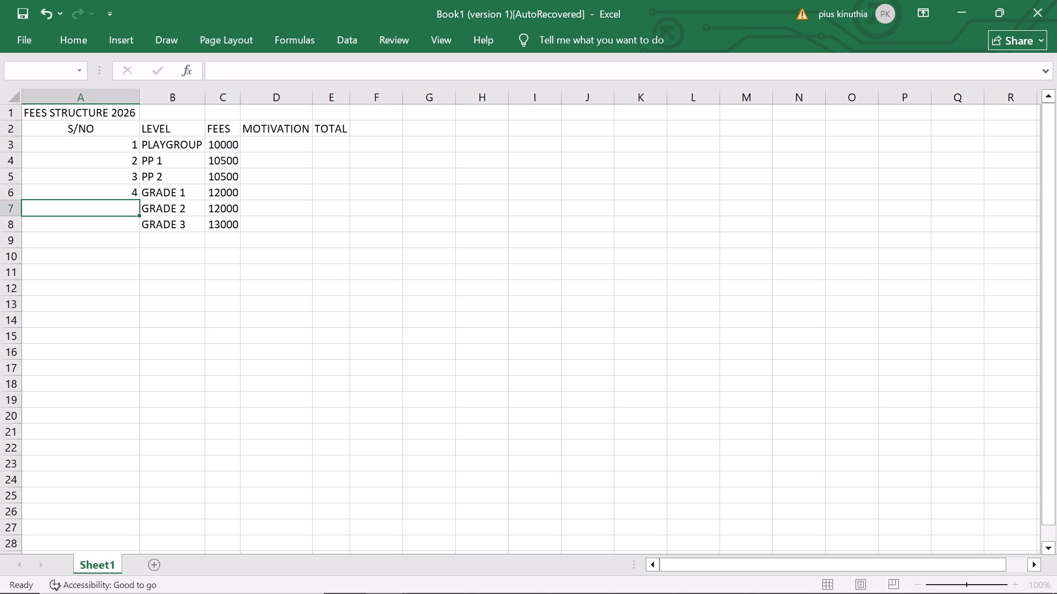
pyautogui.press('5')
pyautogui.click(131, 227)
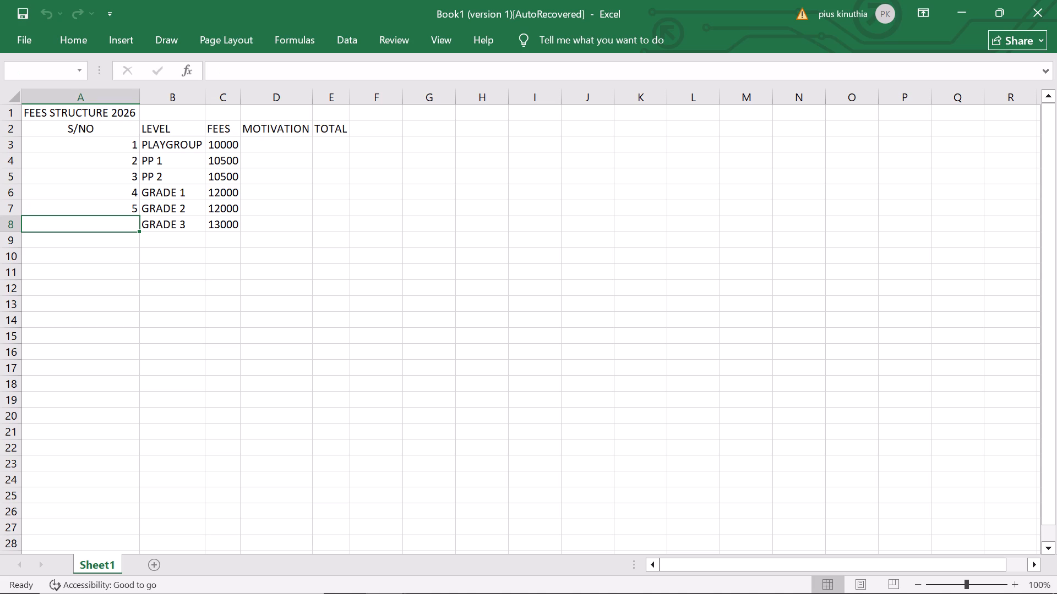
pyautogui.press('6')
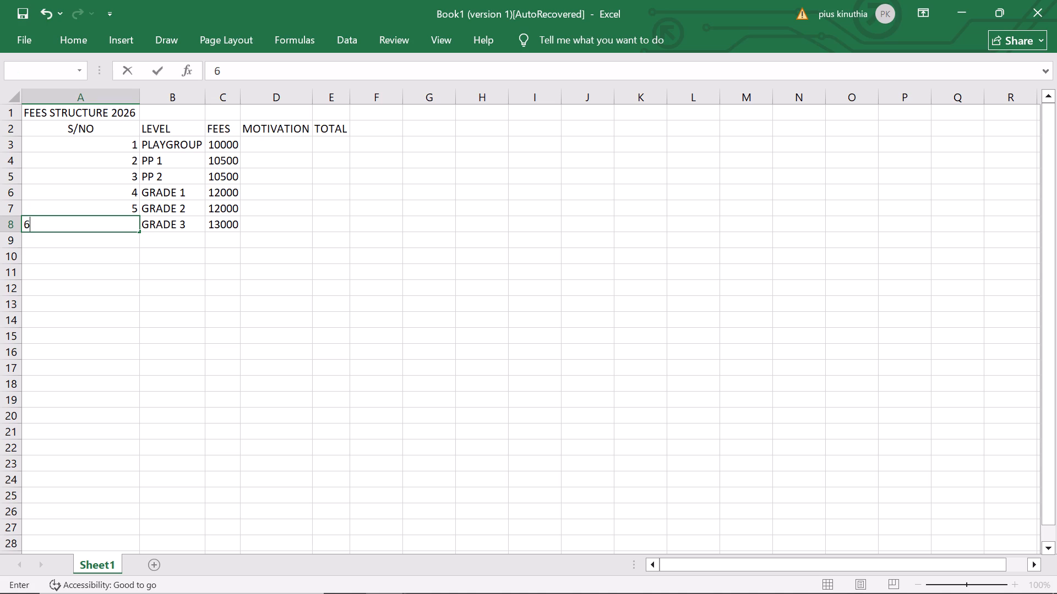
# Enter a motivation amount of 500 in each of cells D3 through D7 and 1000 for GRADE 3 in cell D8.
pyautogui.click(258, 150)
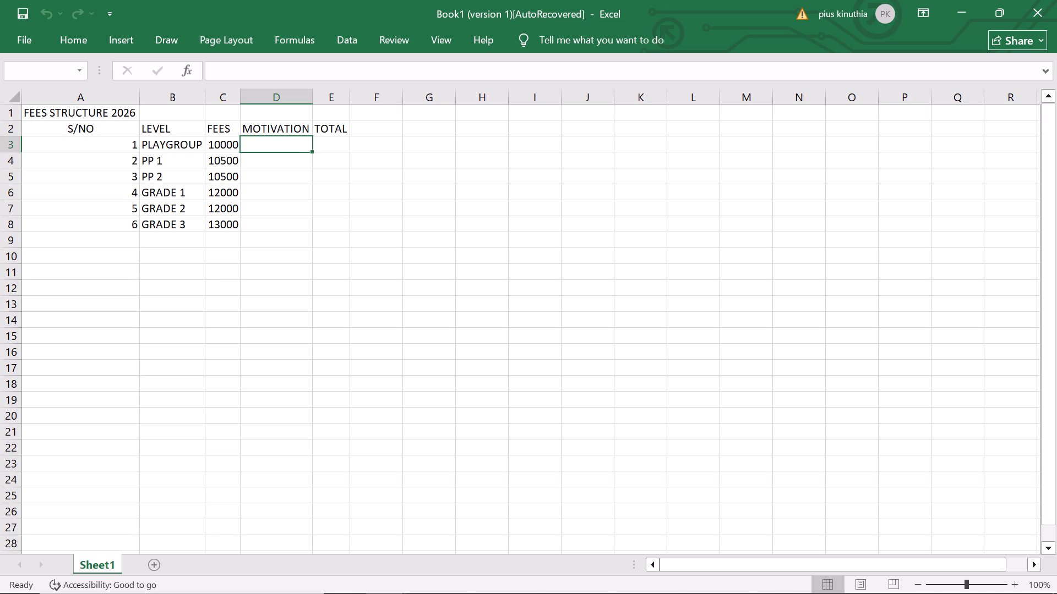
pyautogui.click(264, 145)
pyautogui.press('5')
pyautogui.write('00')
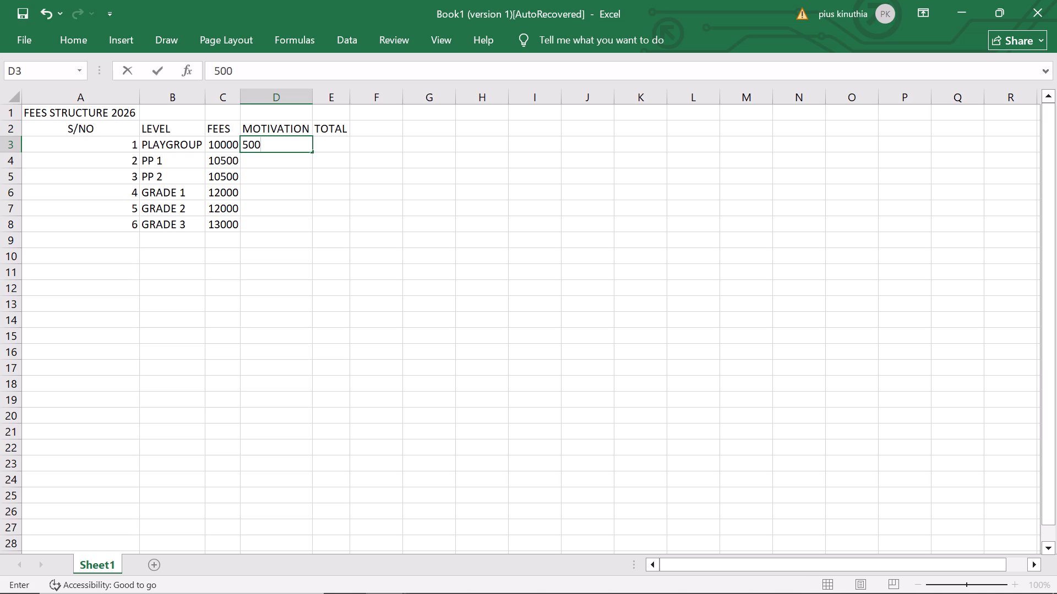
pyautogui.click(256, 163)
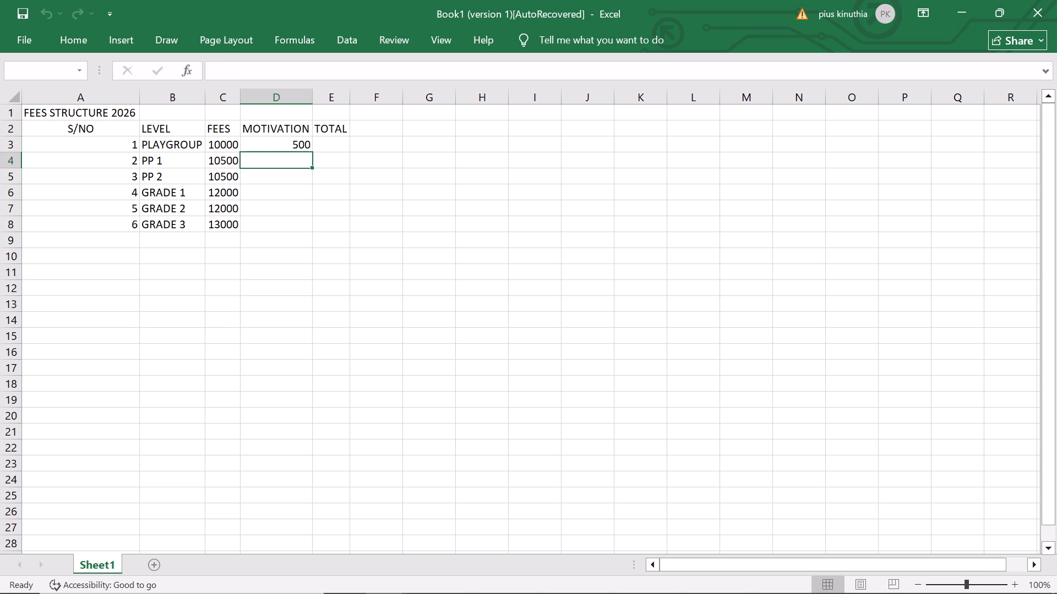
pyautogui.write('500')
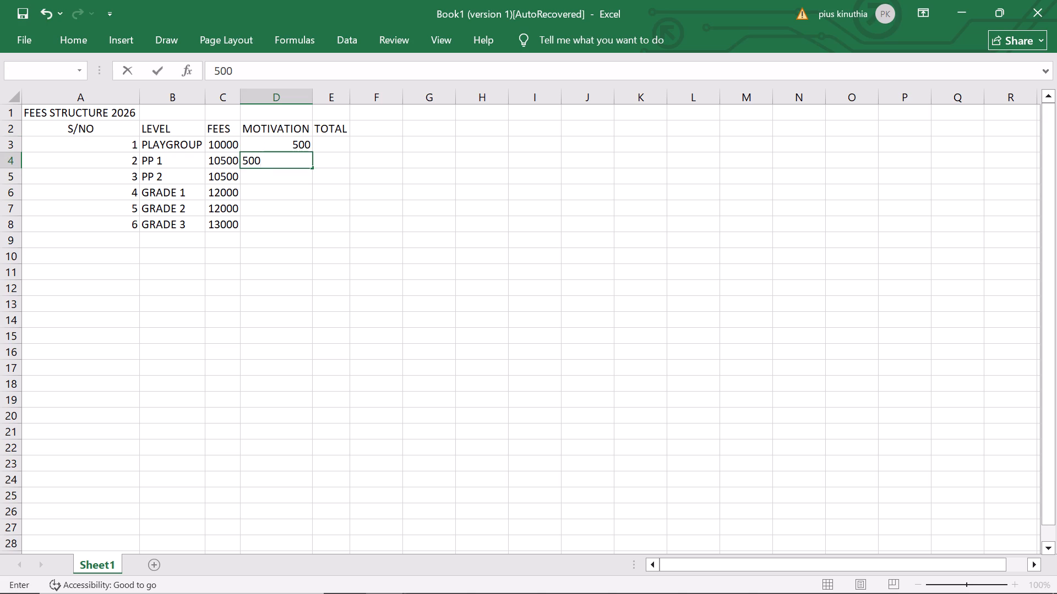
pyautogui.click(248, 179)
pyautogui.write('500')
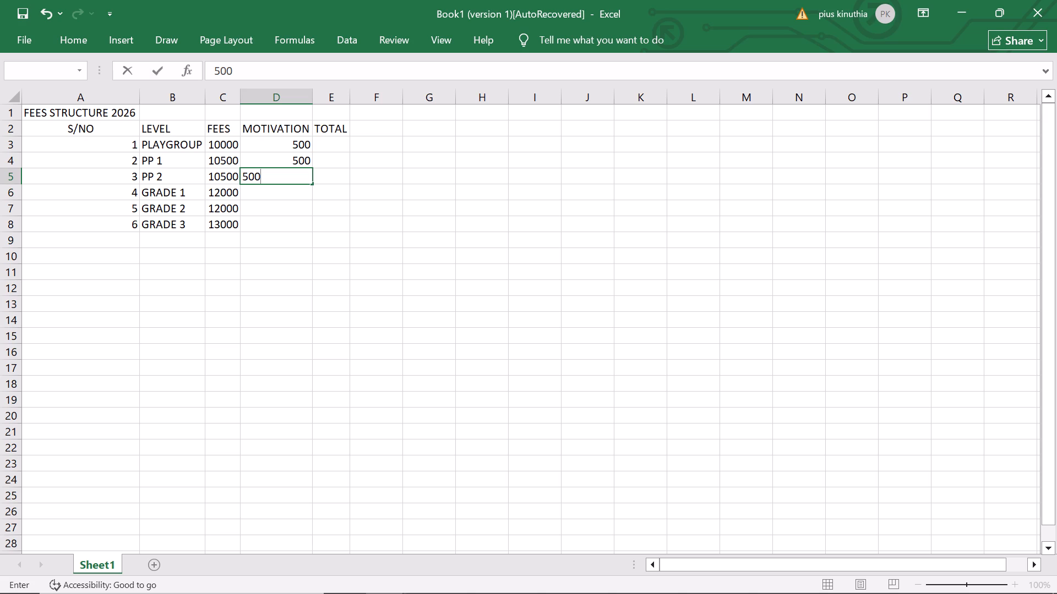
pyautogui.click(249, 195)
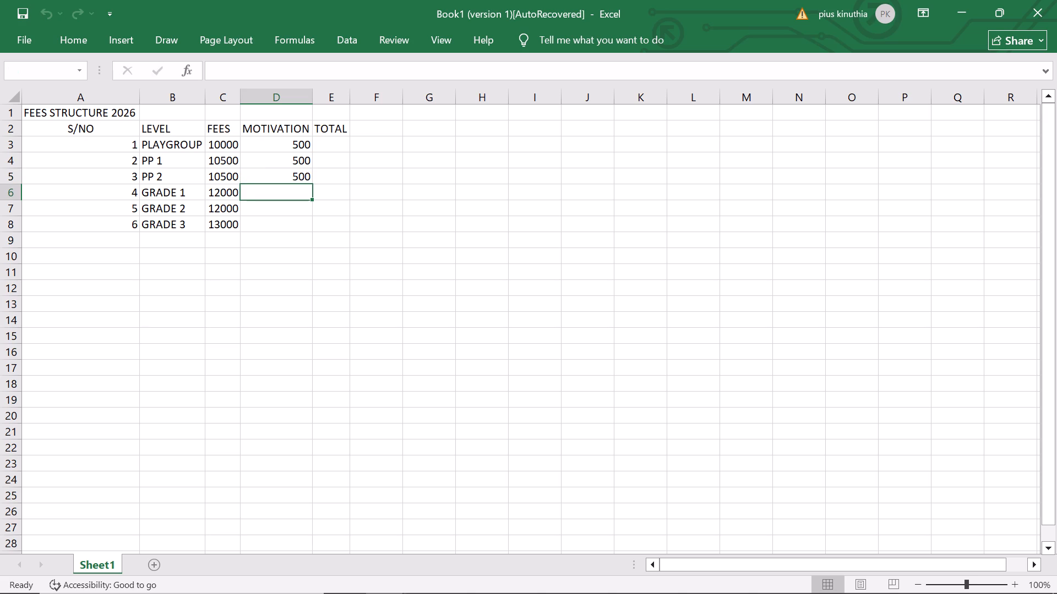
pyautogui.write('500')
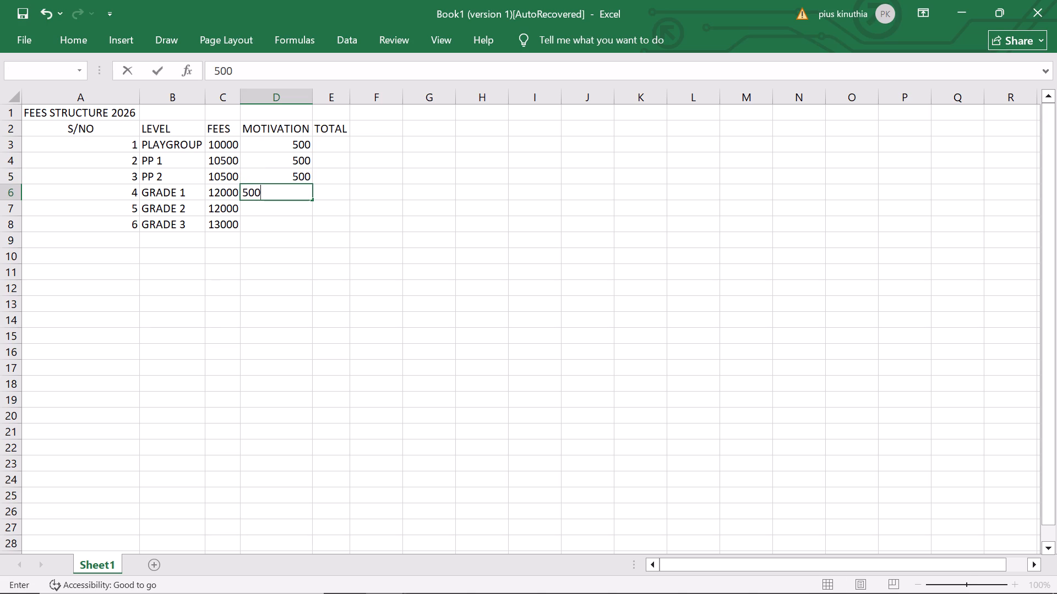
pyautogui.click(252, 207)
pyautogui.write('500')
pyautogui.click(258, 224)
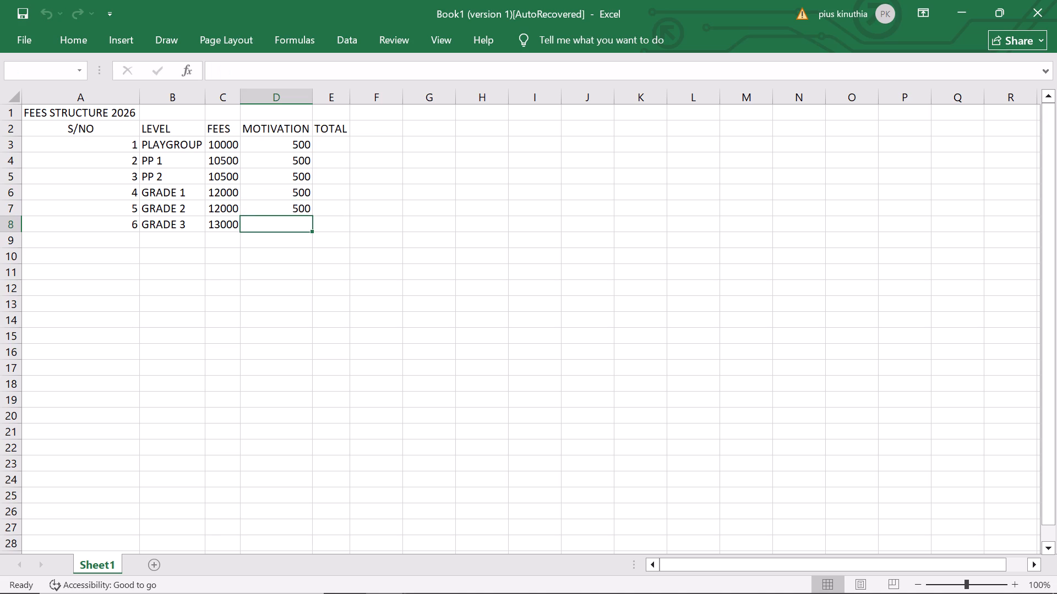
pyautogui.write('1000')
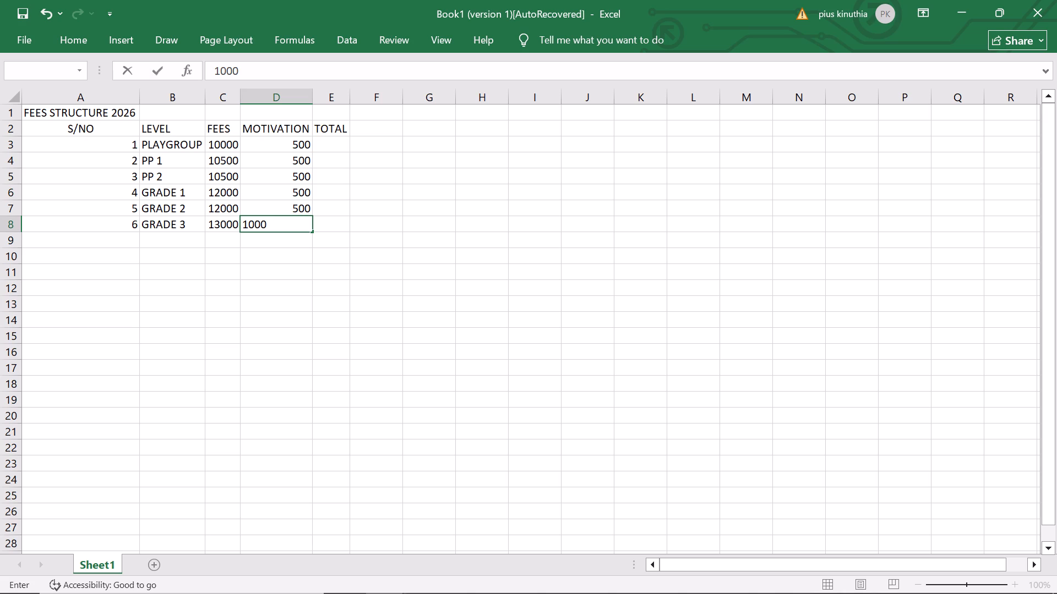
# Enter a total of 10500 for PLAYGROUP in cell E3.
pyautogui.click(327, 147)
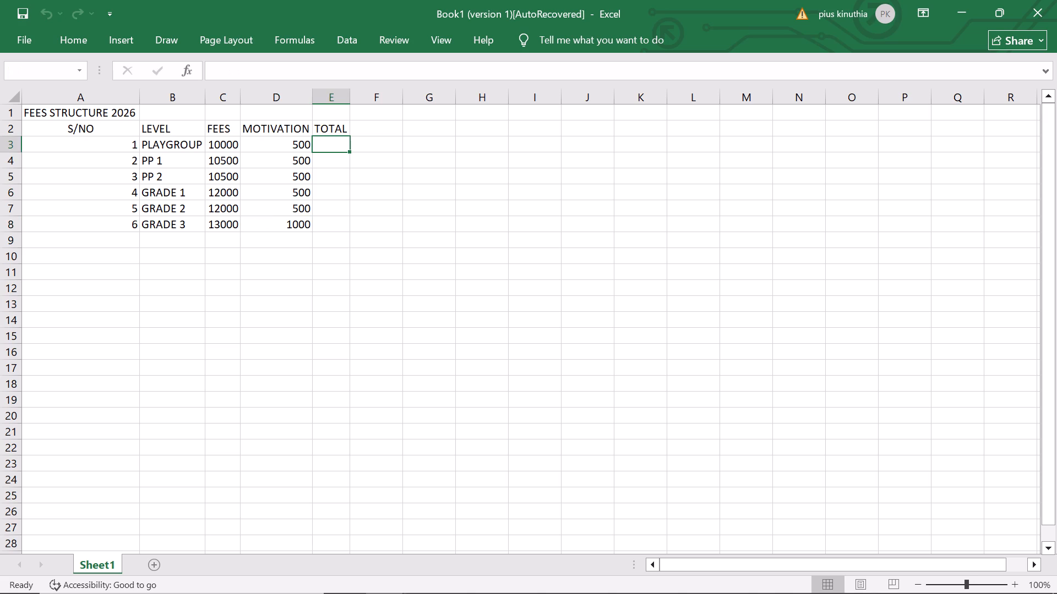
pyautogui.write('105')
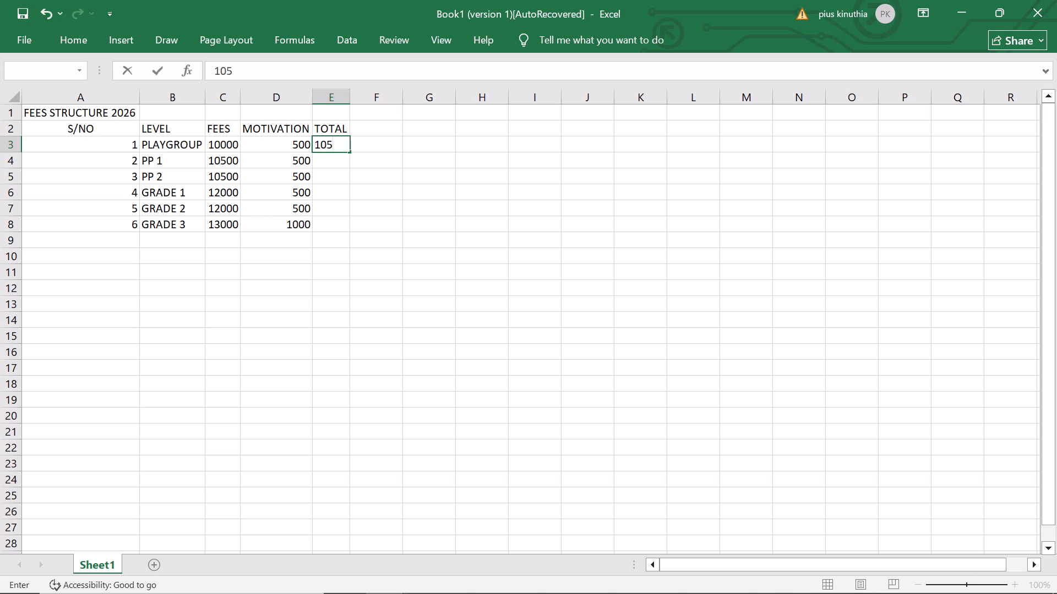
pyautogui.write('00')
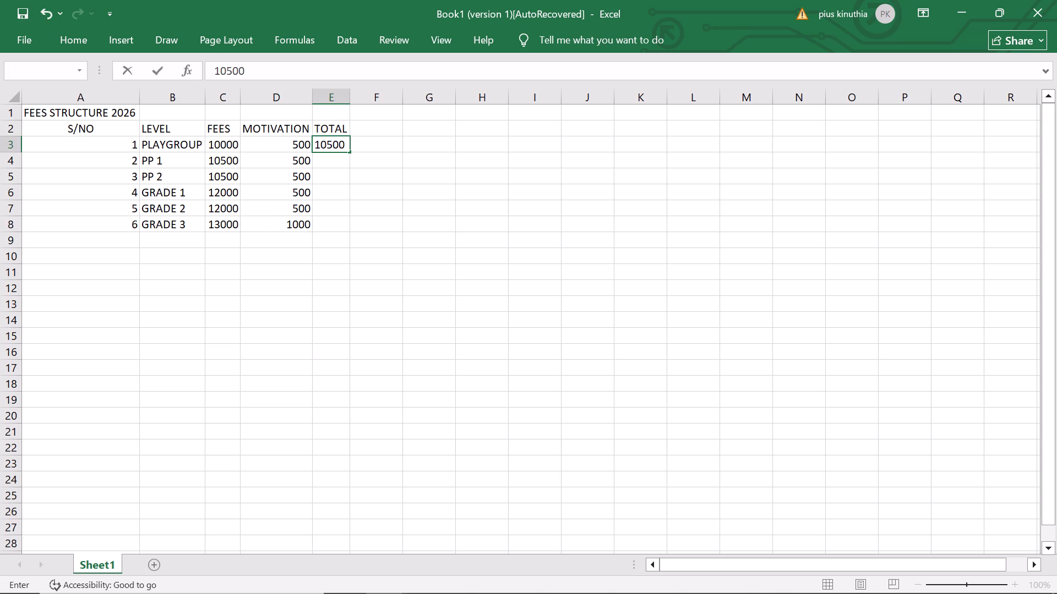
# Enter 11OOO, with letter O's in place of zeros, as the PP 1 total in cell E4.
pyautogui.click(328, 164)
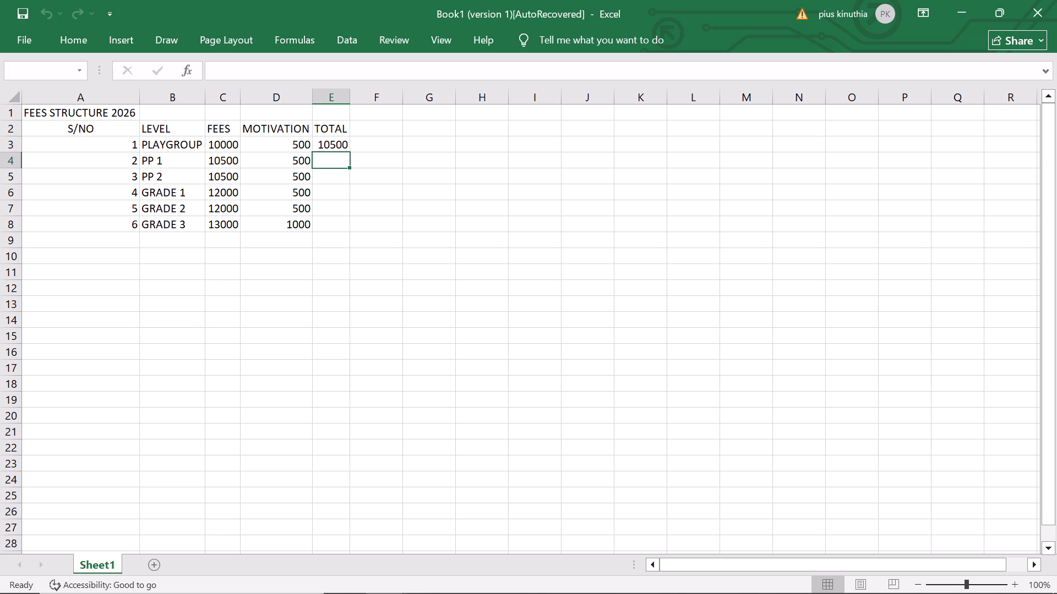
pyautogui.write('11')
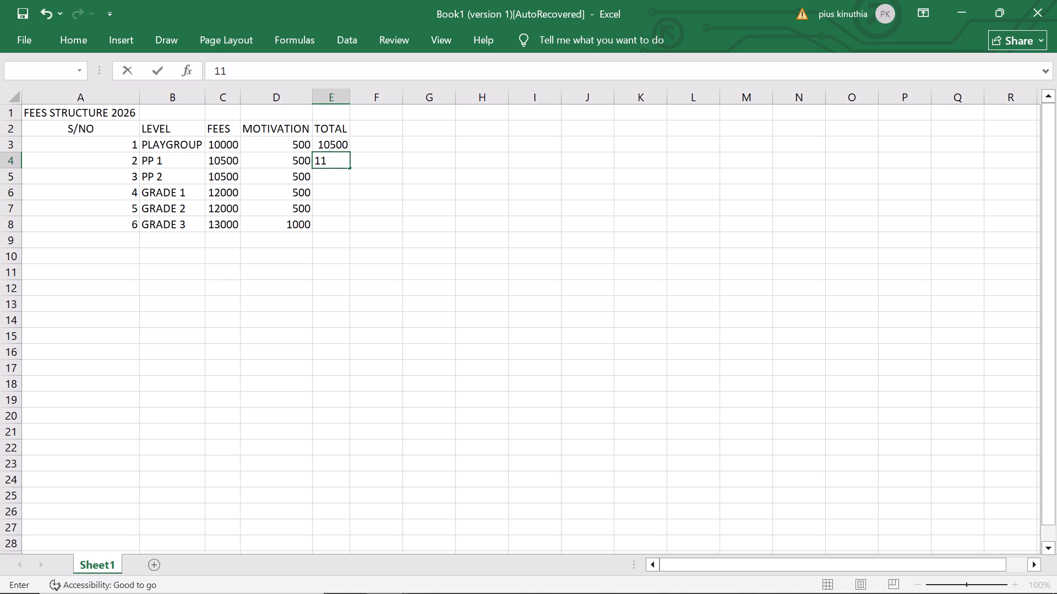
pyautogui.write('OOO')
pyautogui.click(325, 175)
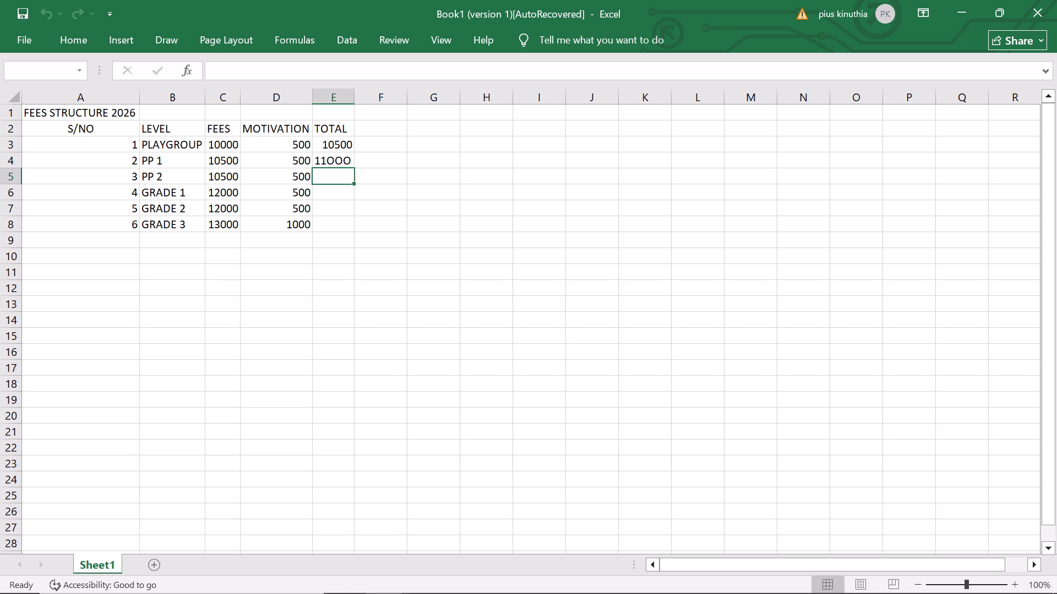
# Replace the PP 1 total in cell E4 with the number 11000 and enter 11000 for PP 2 in cell E5.
pyautogui.click(339, 164)
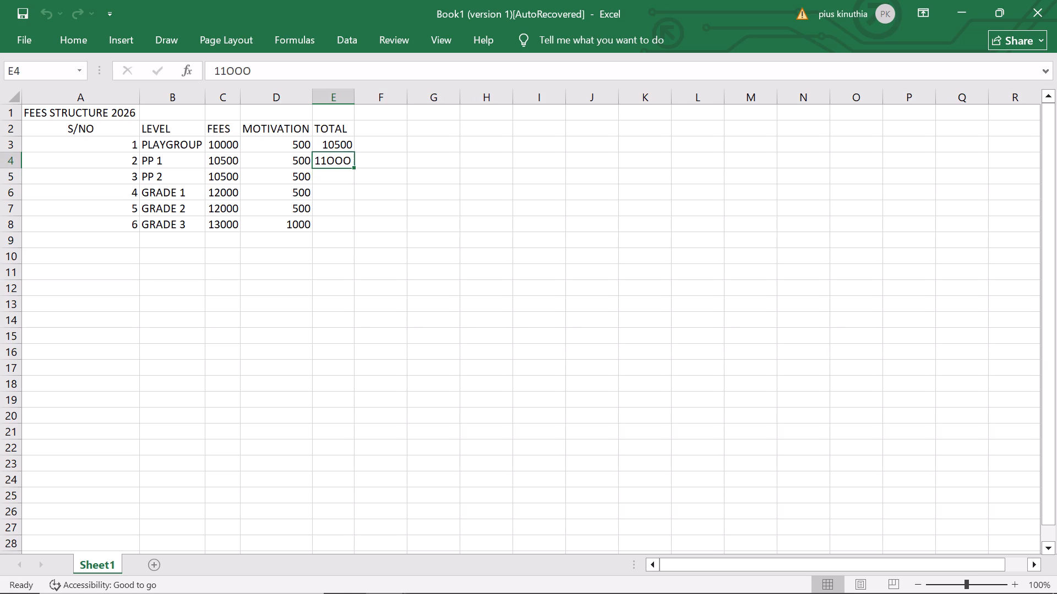
pyautogui.press('BackSpace')
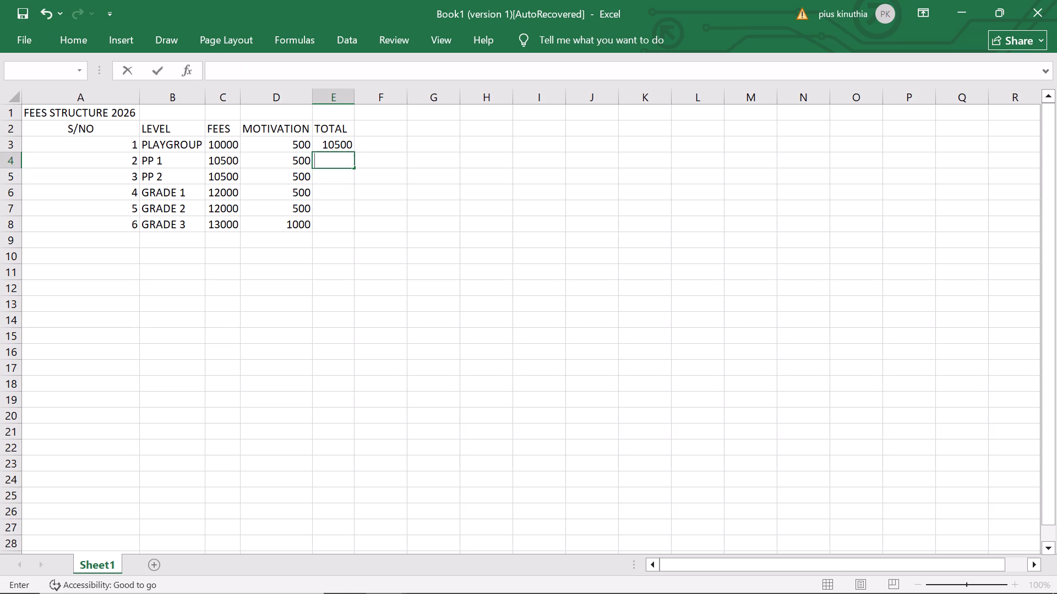
pyautogui.write('1100')
pyautogui.press('0')
pyautogui.click(329, 179)
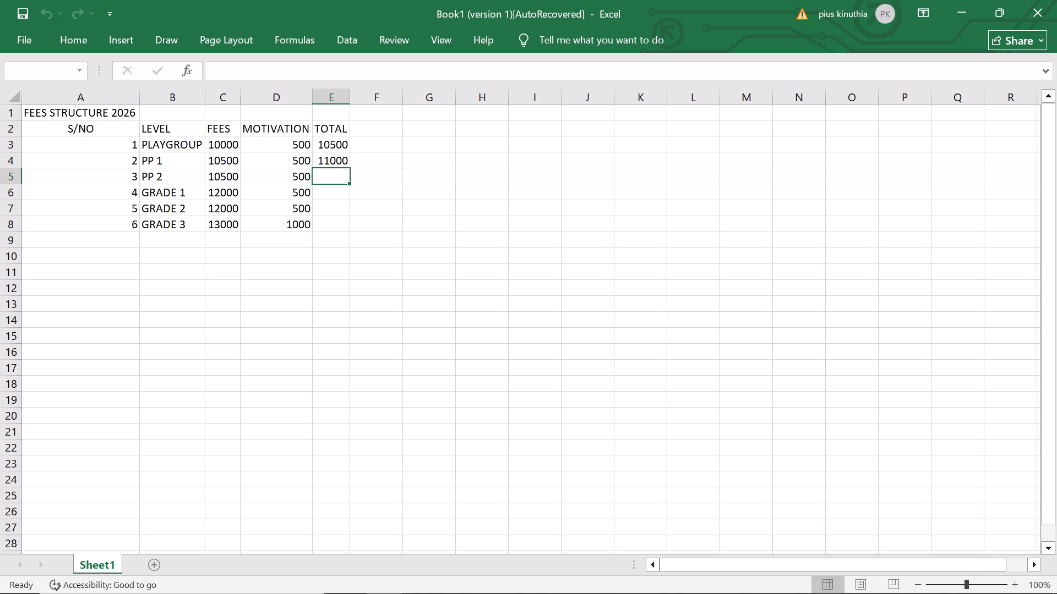
pyautogui.write('11')
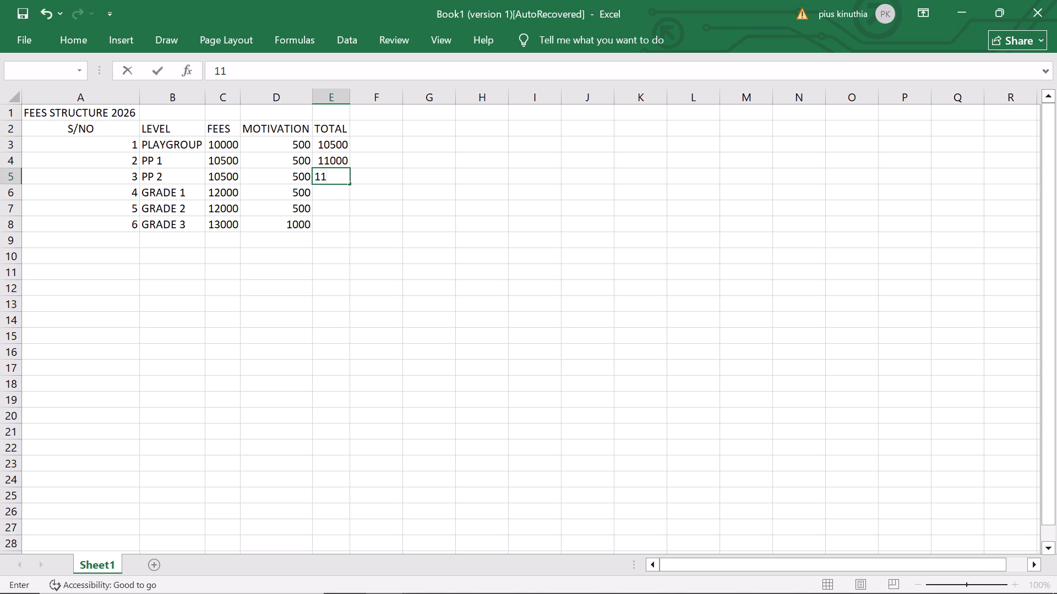
pyautogui.write('000')
# Enter totals of 12500 for GRADE 1 and GRADE 2 in cells E6 and E7, and 14000 for GRADE 3 in cell E8.
pyautogui.click(337, 197)
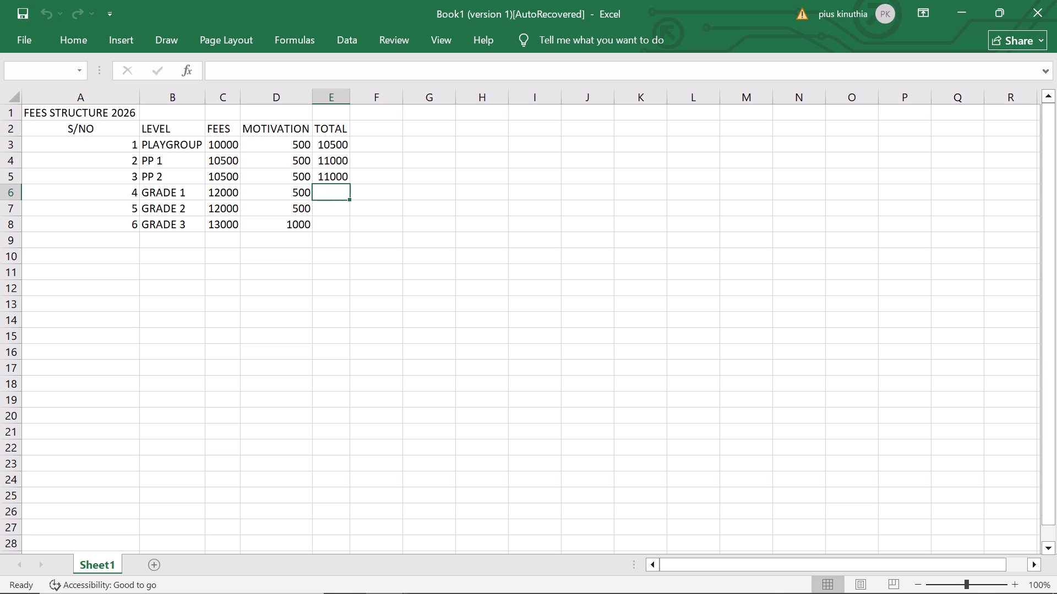
pyautogui.write('12')
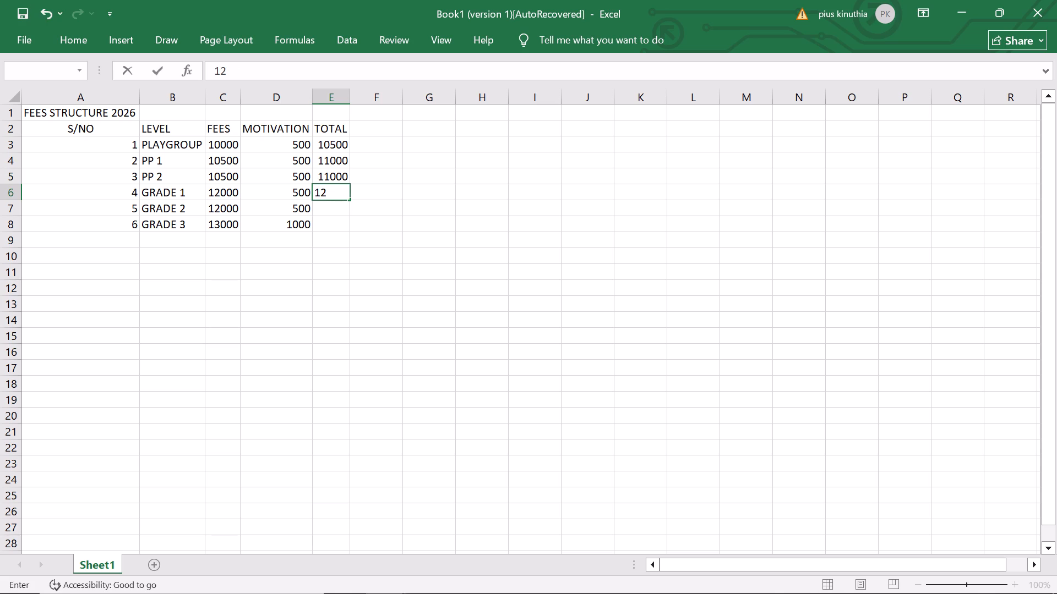
pyautogui.write('500')
pyautogui.click(342, 211)
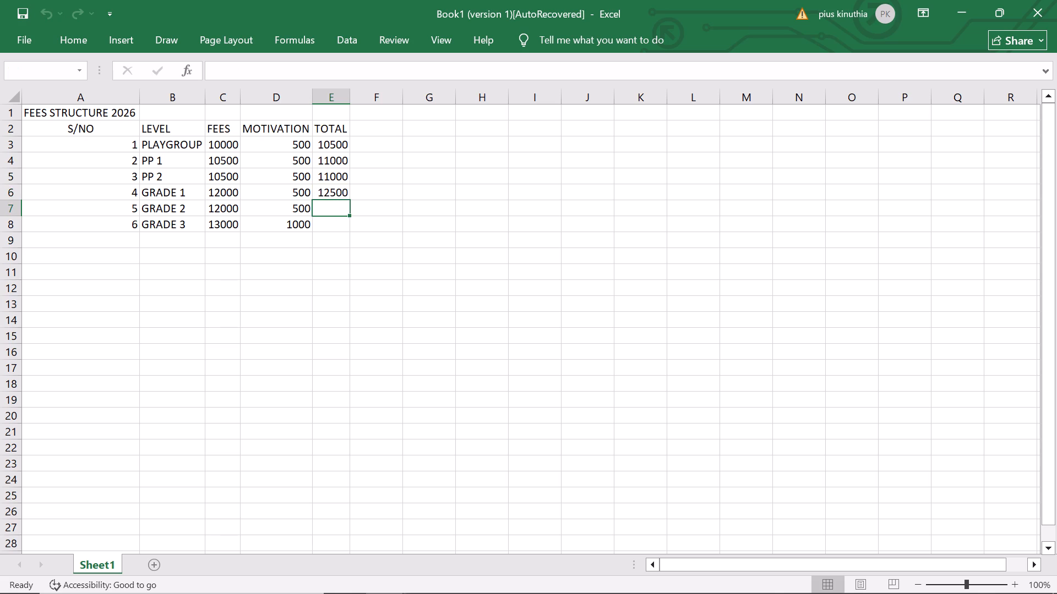
pyautogui.write('12')
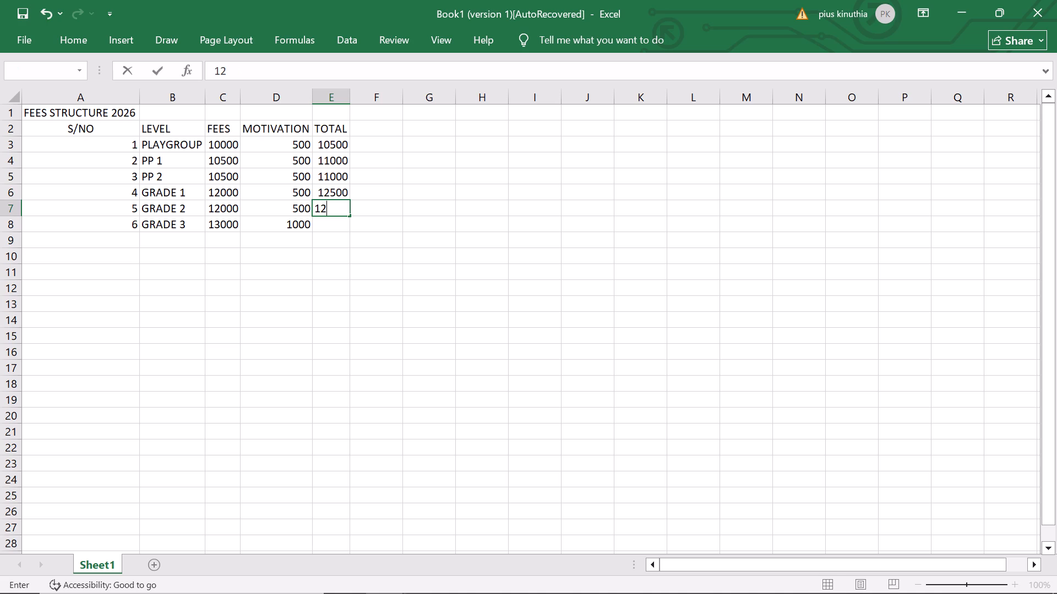
pyautogui.write('500')
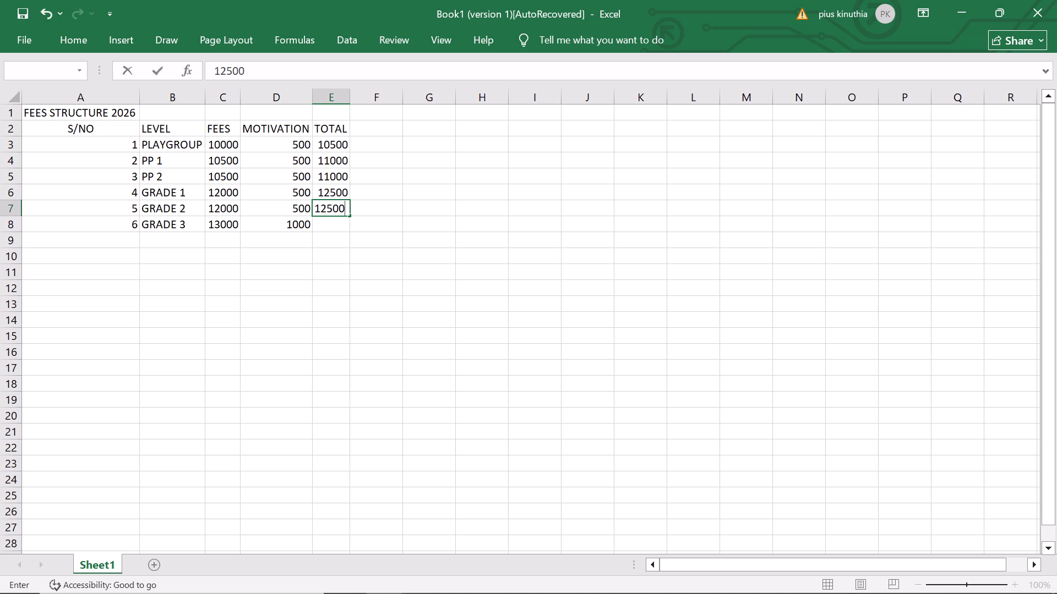
pyautogui.click(329, 226)
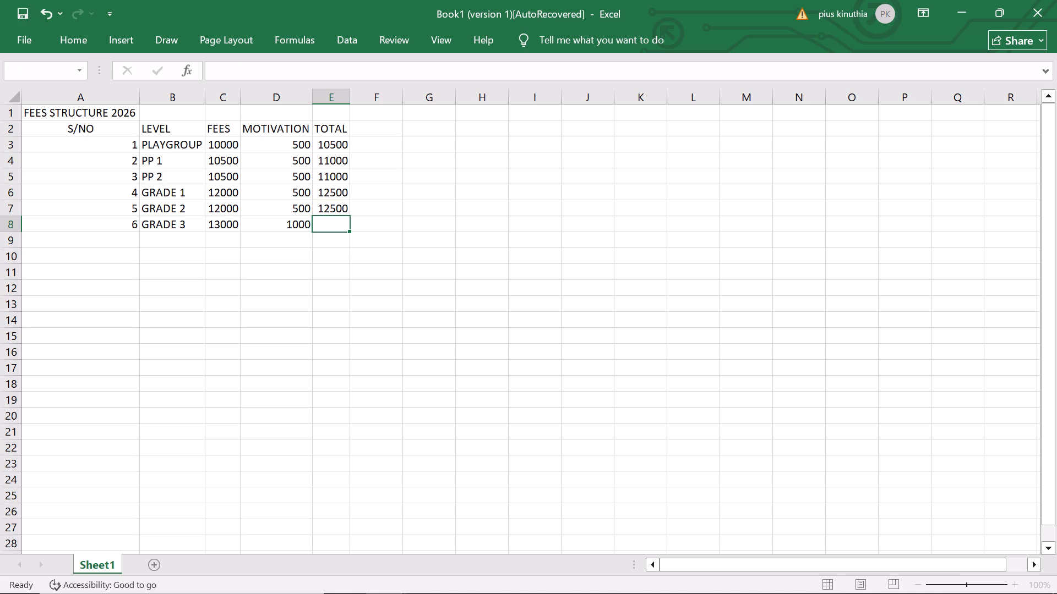
pyautogui.write('14')
pyautogui.write('000')
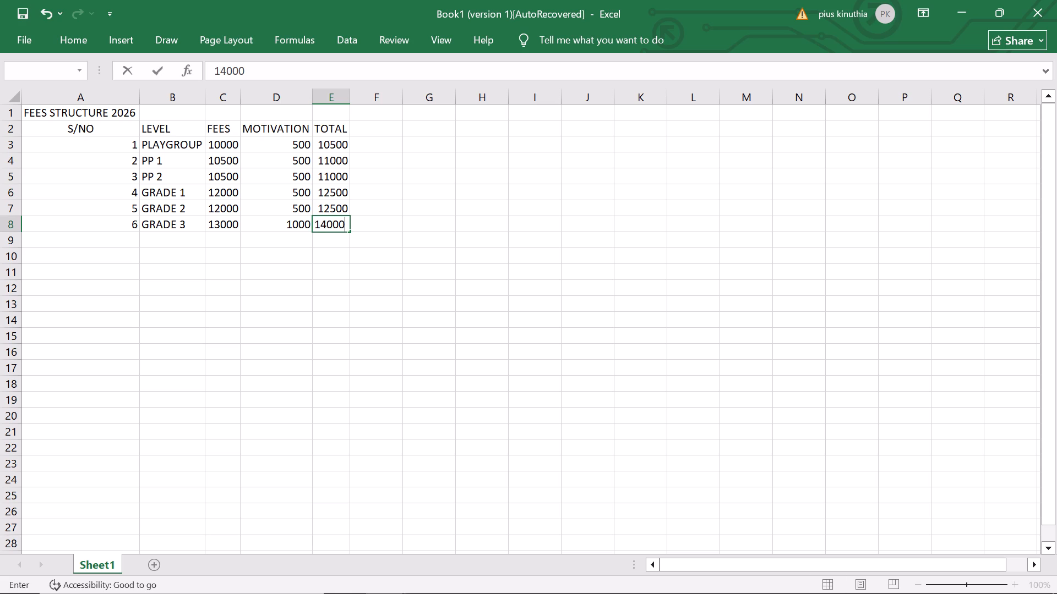
pyautogui.click(346, 256)
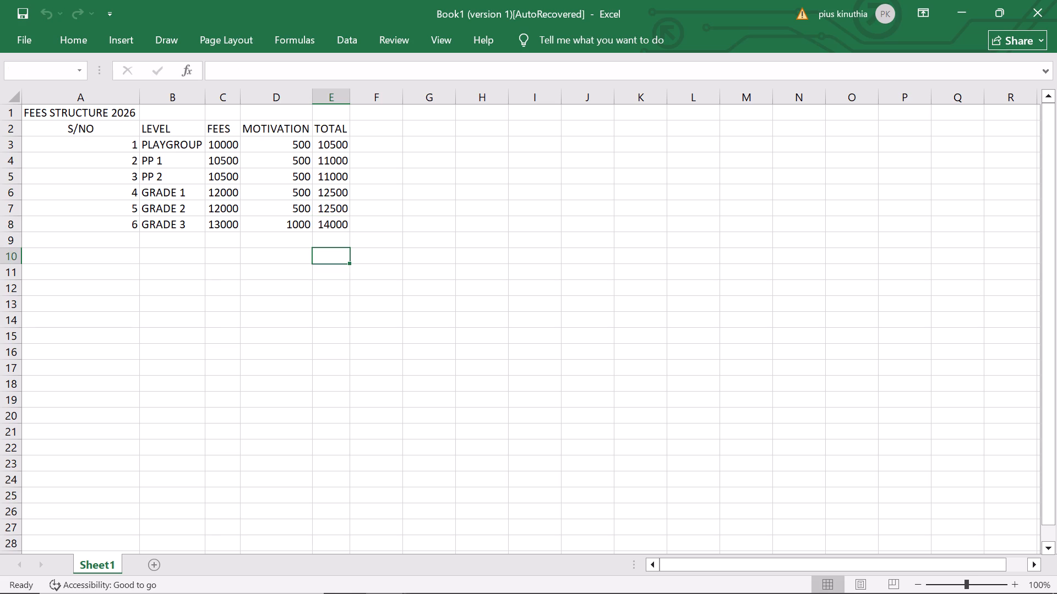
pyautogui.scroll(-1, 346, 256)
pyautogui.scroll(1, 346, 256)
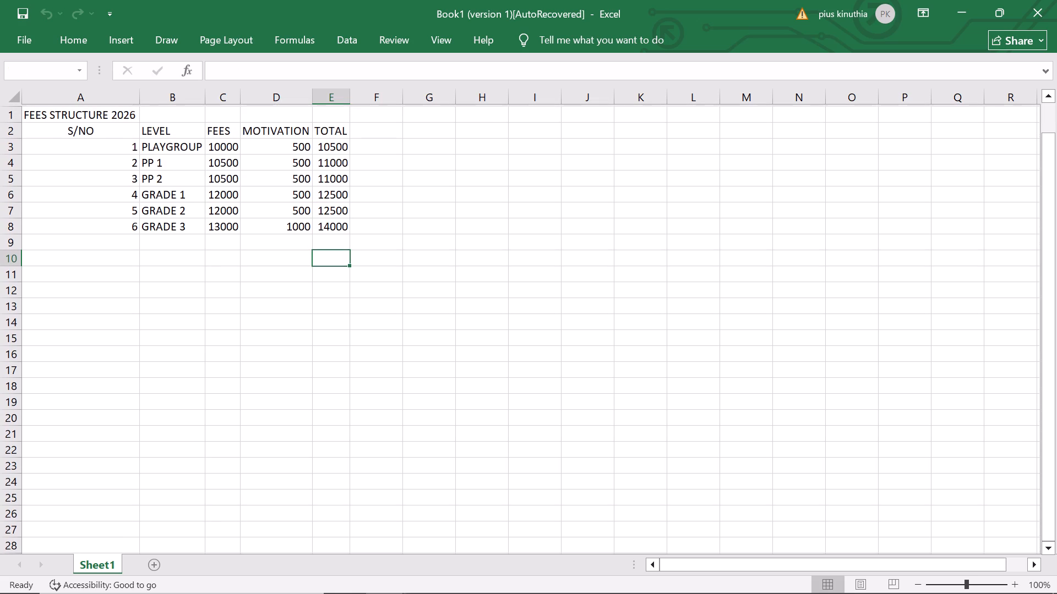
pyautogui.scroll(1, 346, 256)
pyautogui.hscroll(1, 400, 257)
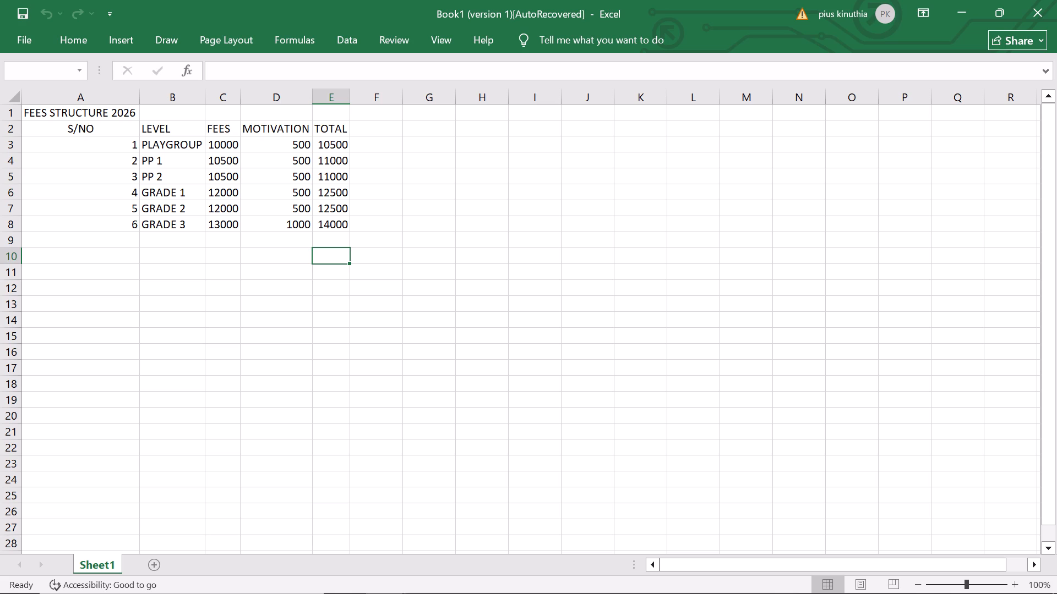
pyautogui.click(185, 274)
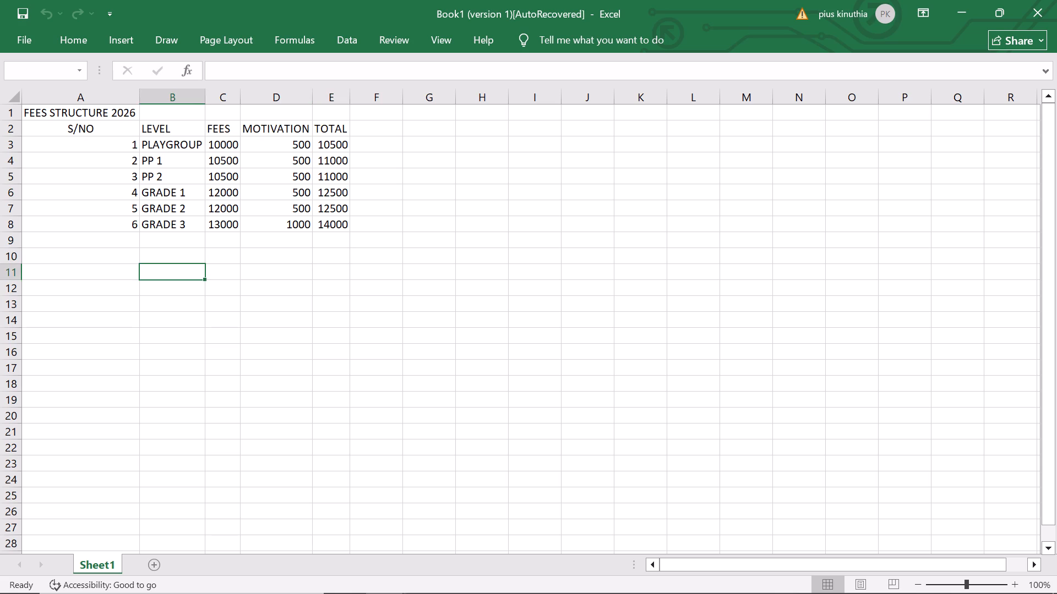
# Select the FEES STRUCTURE 2026 title in cell A1.
pyautogui.moveTo(23, 114); pyautogui.dragTo(47, 111)
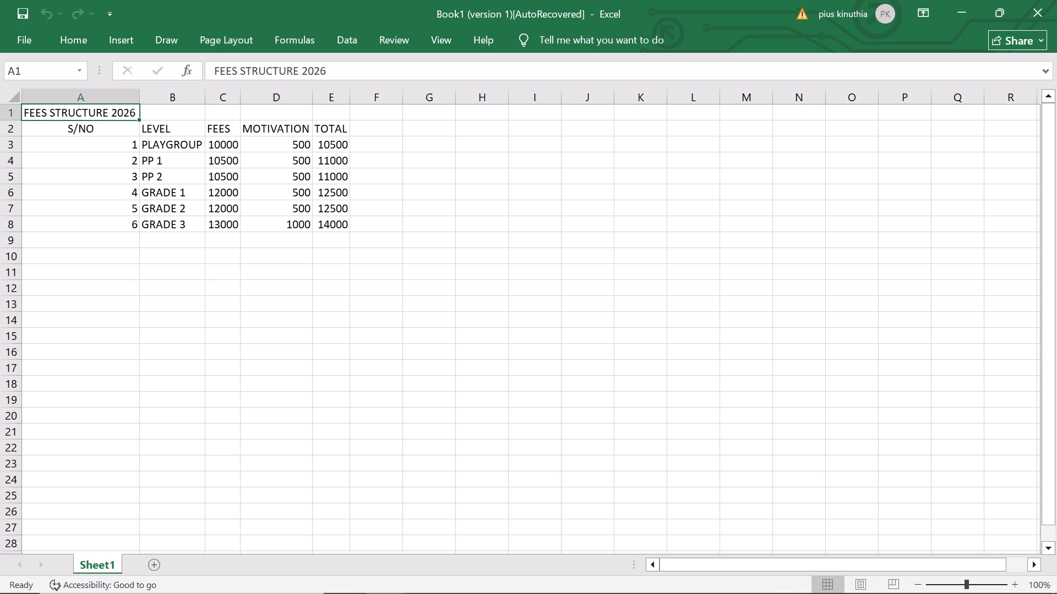
pyautogui.moveTo(47, 111); pyautogui.dragTo(123, 117)
pyautogui.moveTo(123, 117); pyautogui.dragTo(53, 117)
pyautogui.moveTo(24, 112); pyautogui.dragTo(99, 111)
pyautogui.click(138, 113)
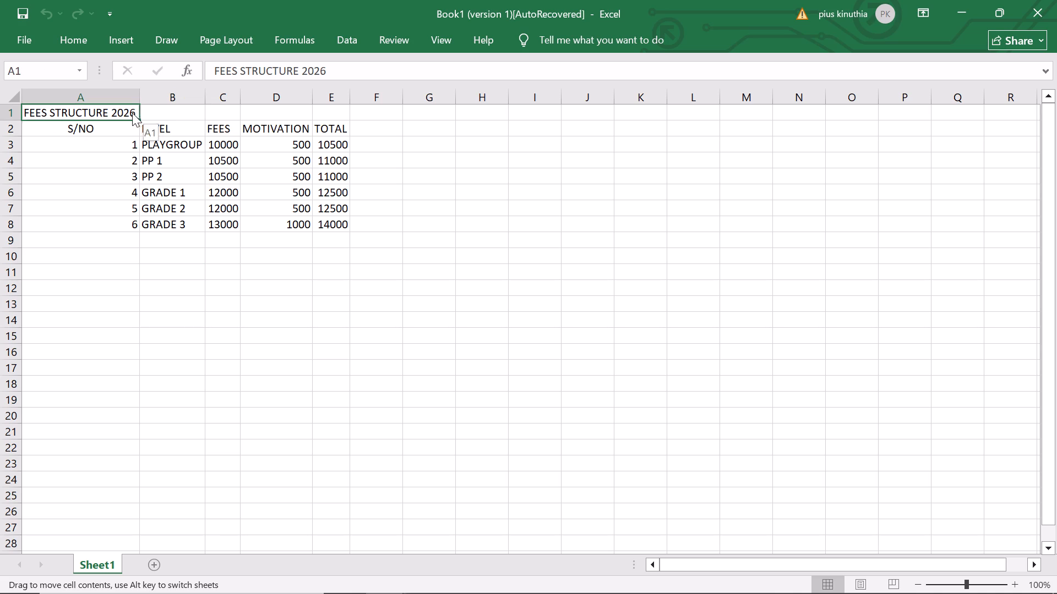
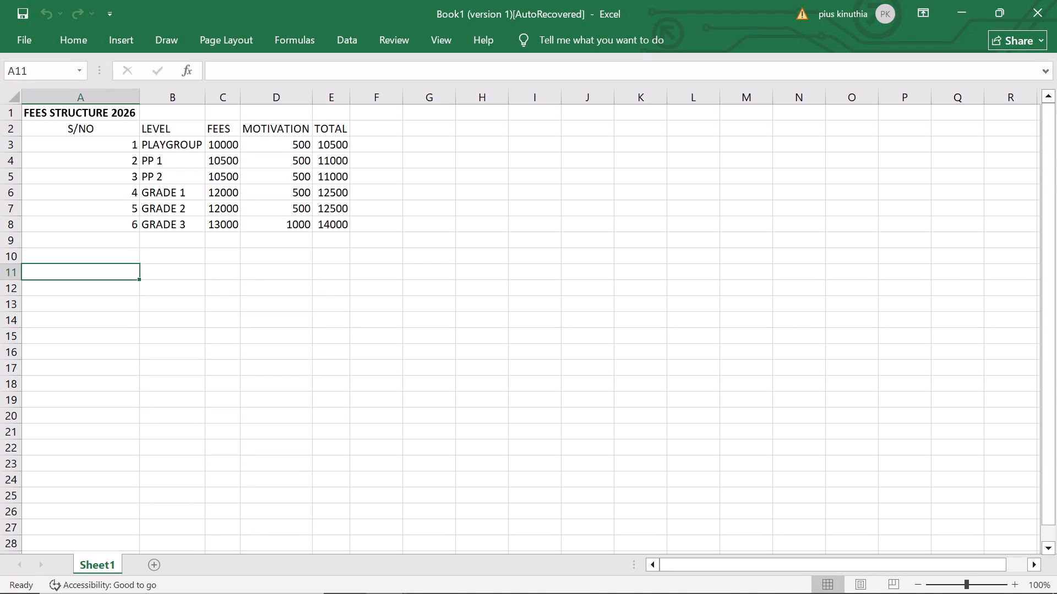
# Enter the heading TRANSPORT in cell A11 below the fees table and make its text bold.
pyautogui.press('t')
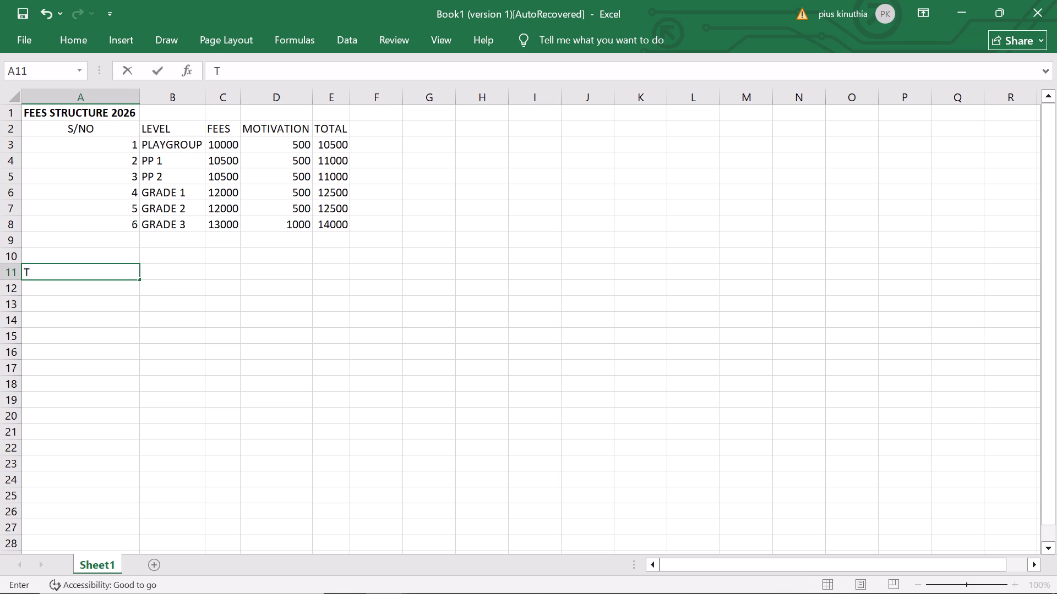
pyautogui.write('RANS')
pyautogui.write('PORT')
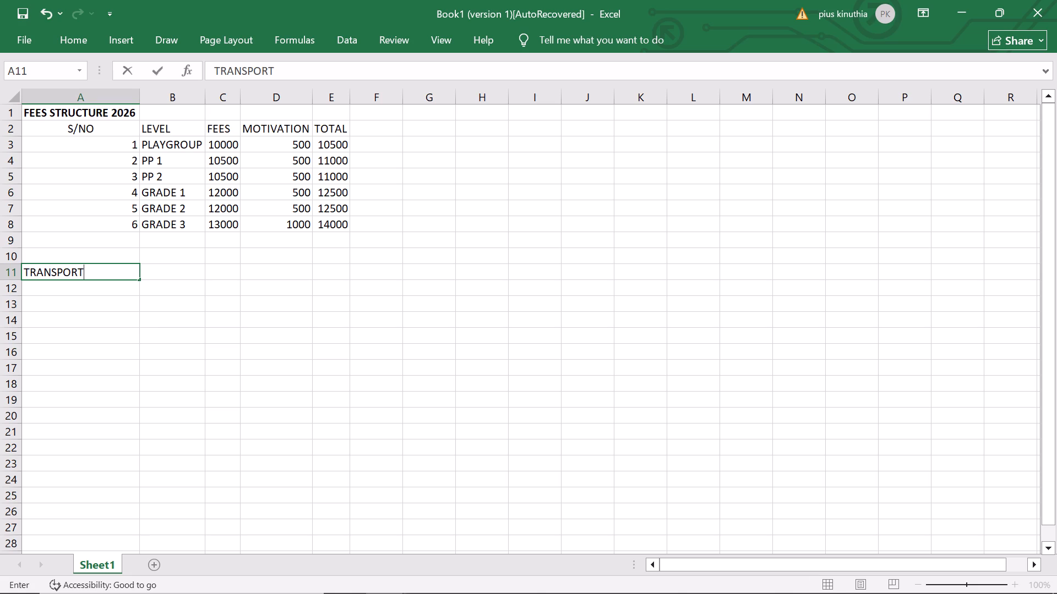
pyautogui.moveTo(82, 270); pyautogui.dragTo(57, 270)
pyautogui.moveTo(57, 270); pyautogui.dragTo(20, 270)
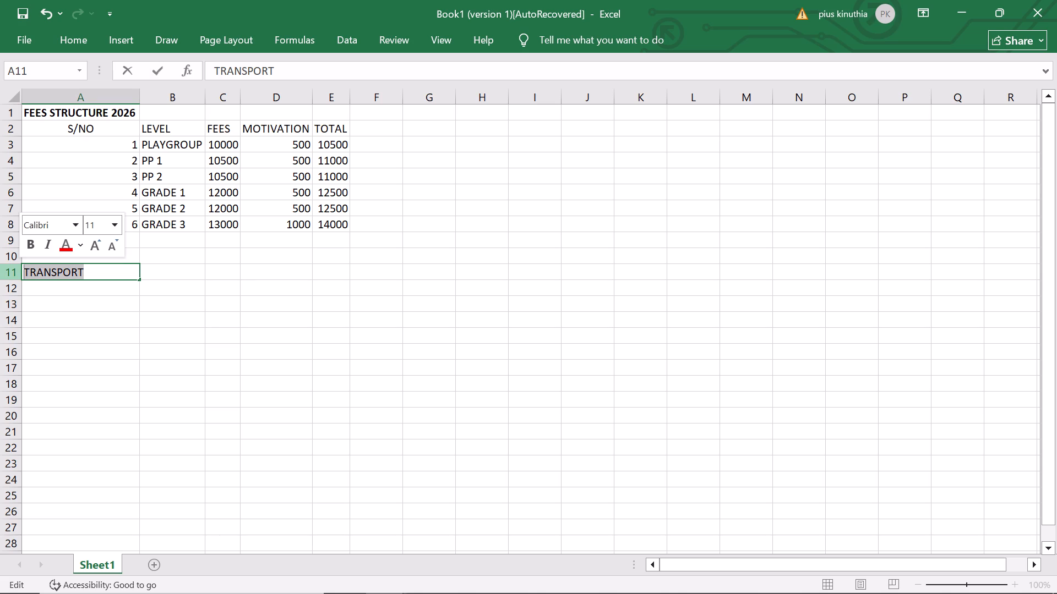
pyautogui.click(30, 243)
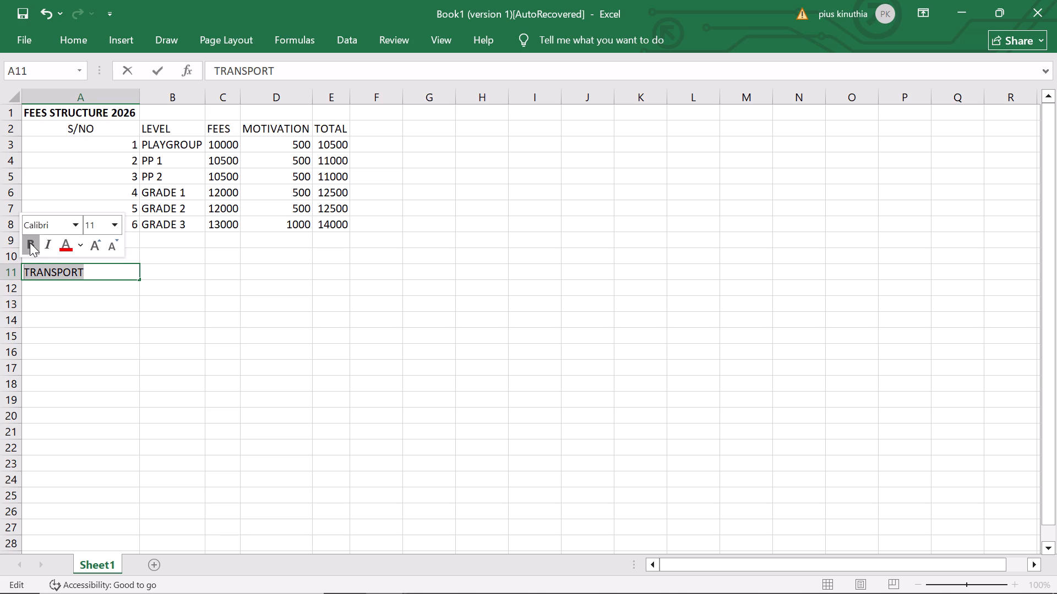
# Enter S/NO as the first column header of the transport section in cell A12.
pyautogui.click(65, 295)
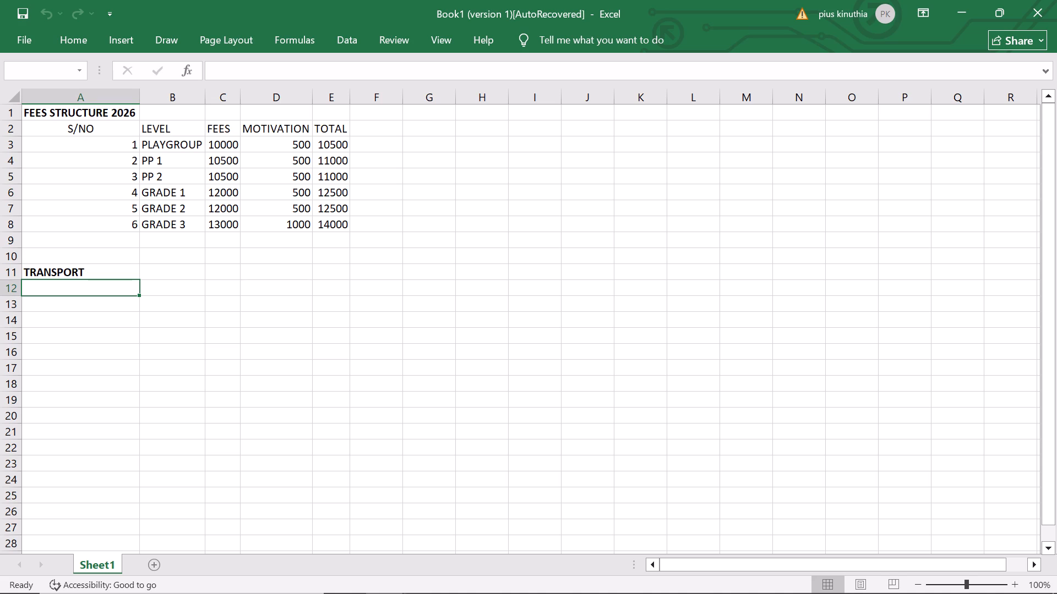
pyautogui.press('s')
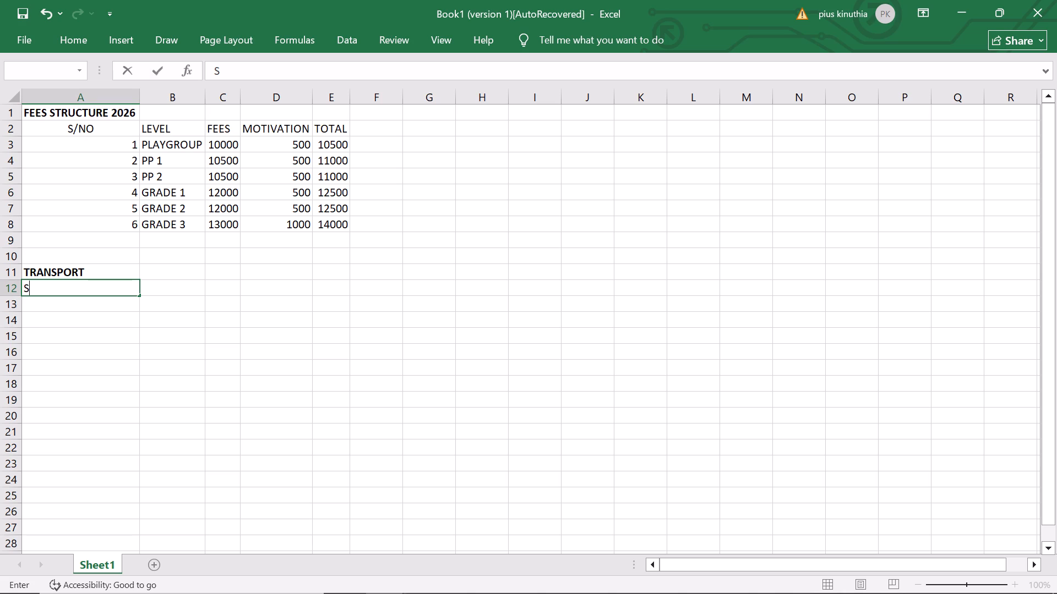
pyautogui.press('/')
pyautogui.write('NO')
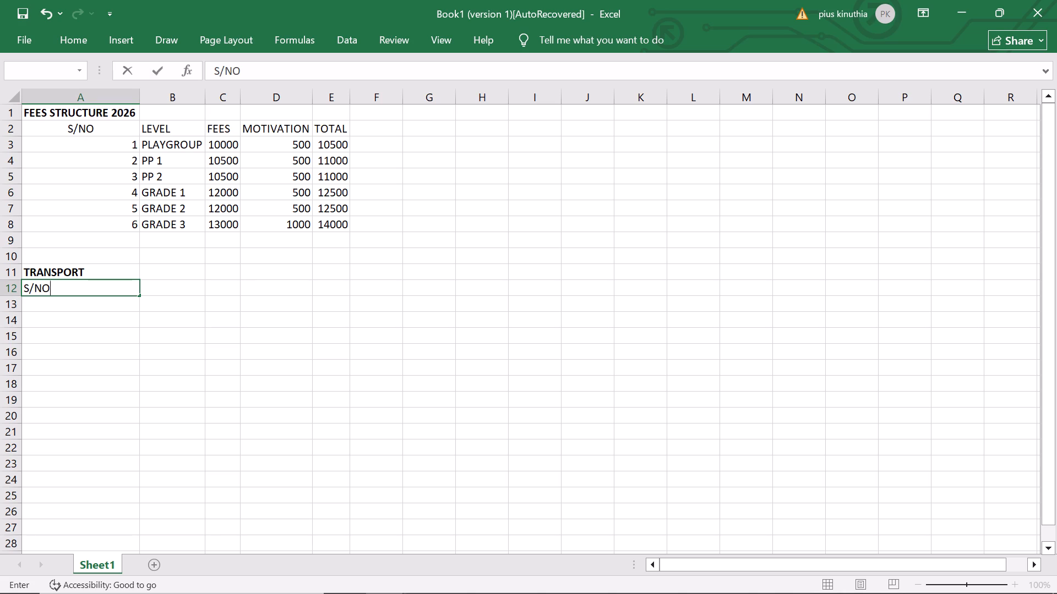
pyautogui.click(155, 290)
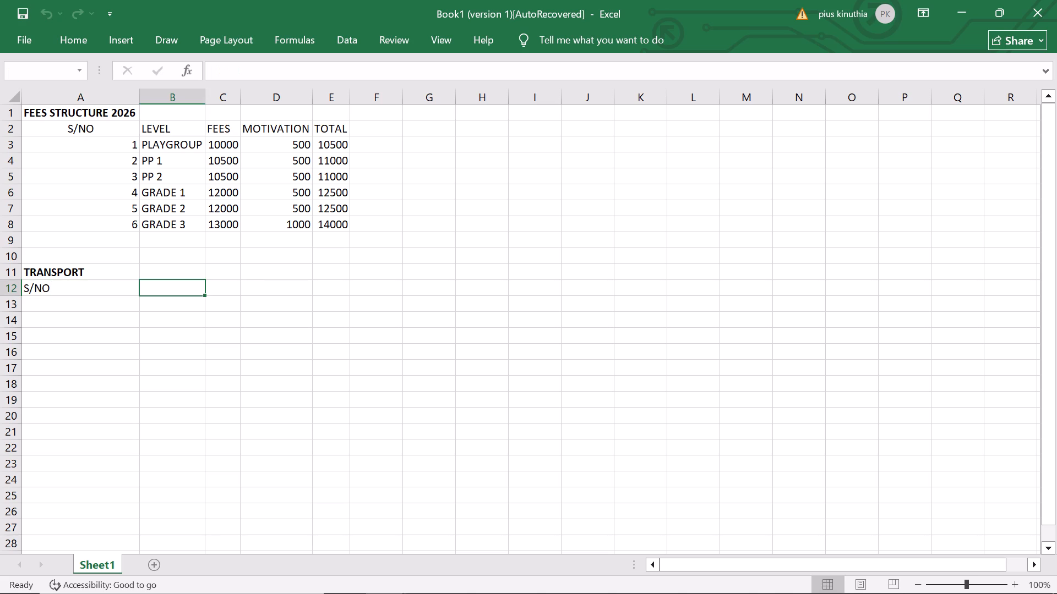
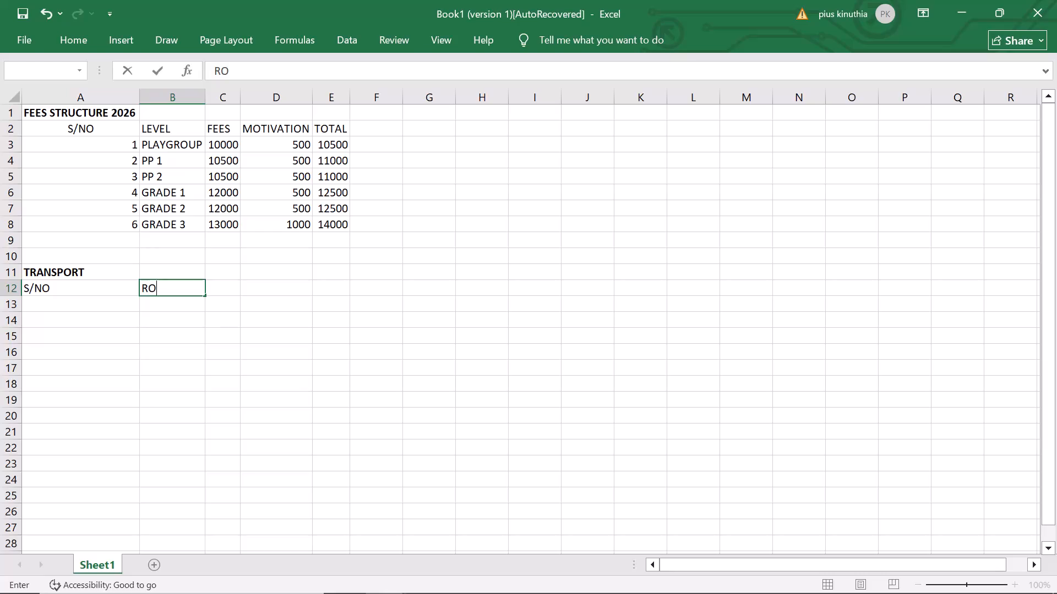
# Complete the second transport column header in cell B12 as ROUTE.
pyautogui.write('UTE')
# Number the transport rows 1 to 6 in the S/NO column, cells A13 to A18.
pyautogui.click(124, 307)
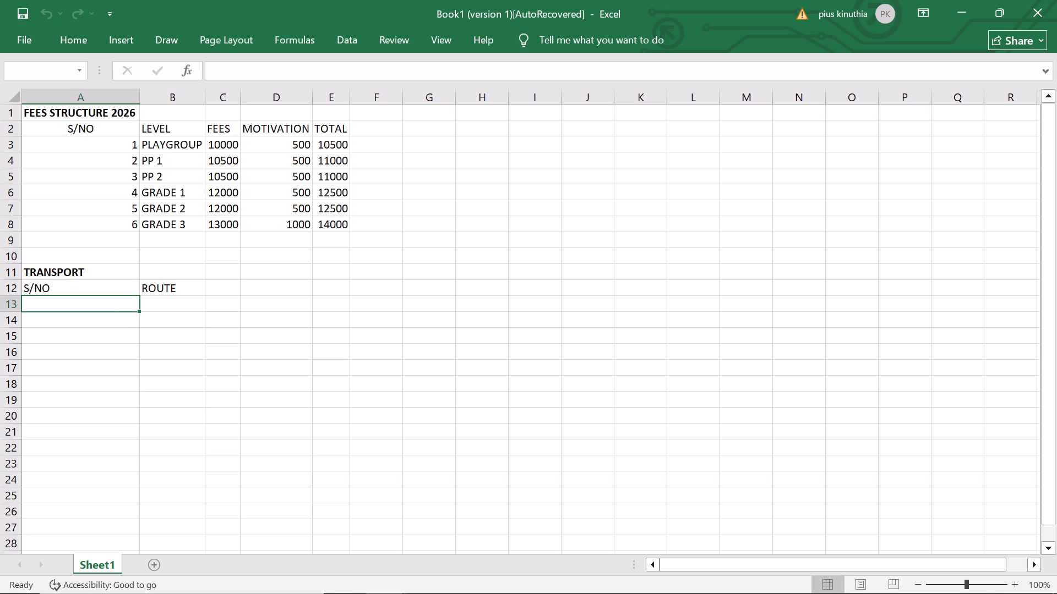
pyautogui.click(119, 304)
pyautogui.press('1')
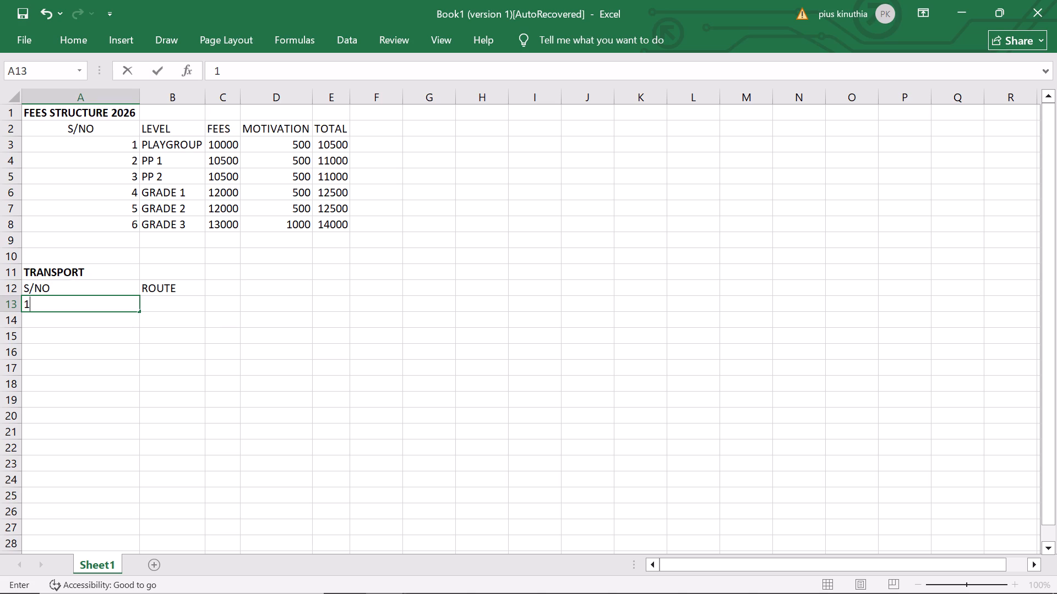
pyautogui.click(140, 320)
pyautogui.click(119, 320)
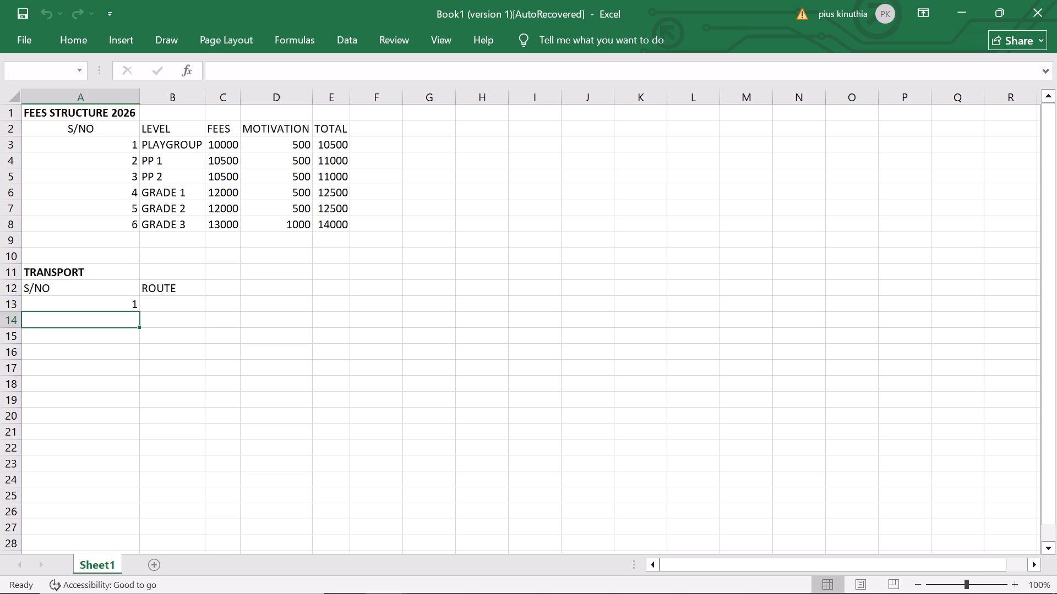
pyautogui.press('2')
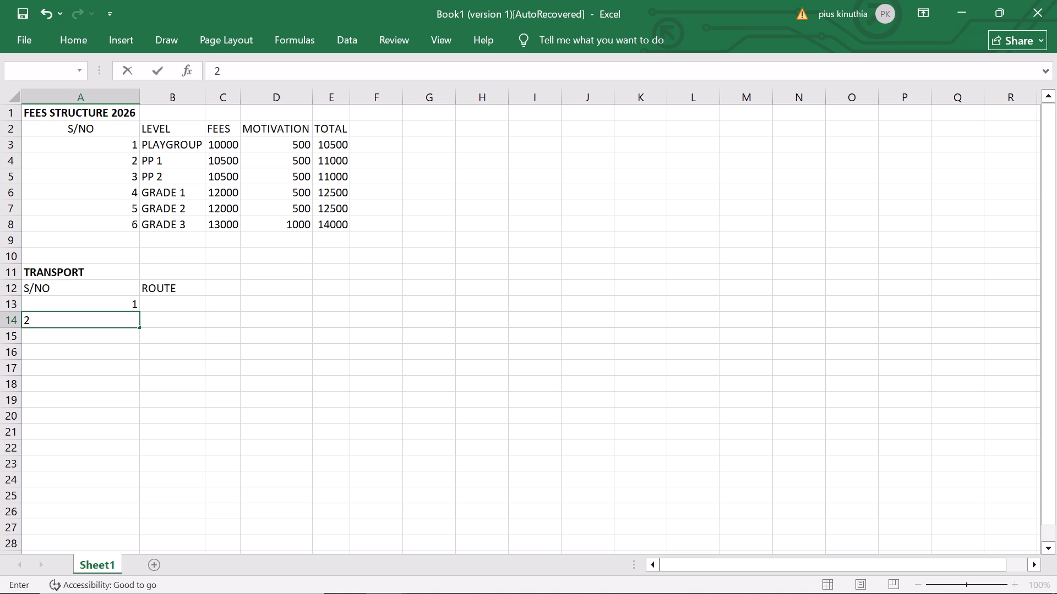
pyautogui.click(133, 339)
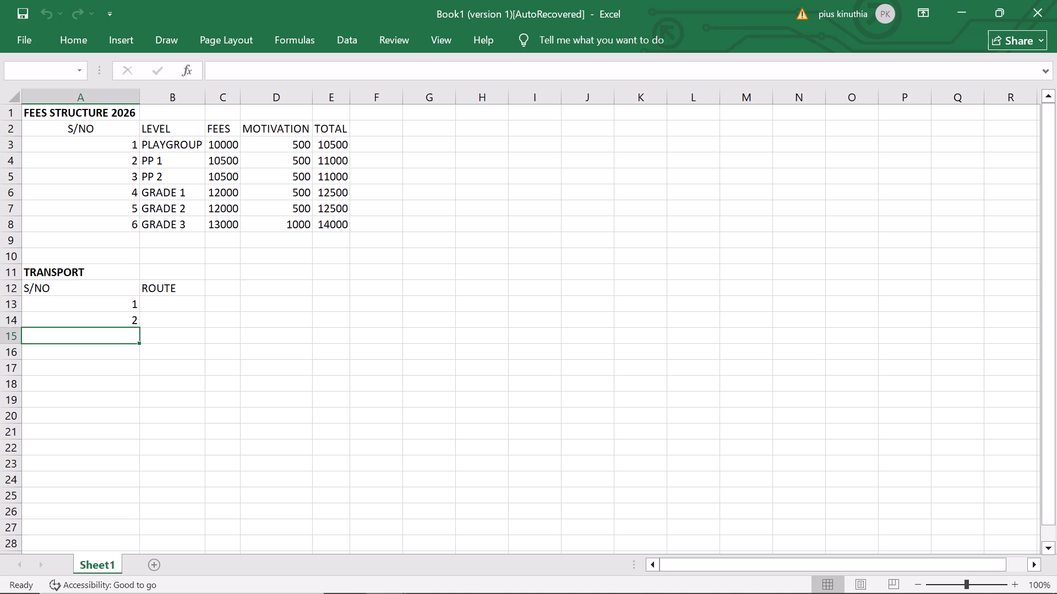
pyautogui.press('3')
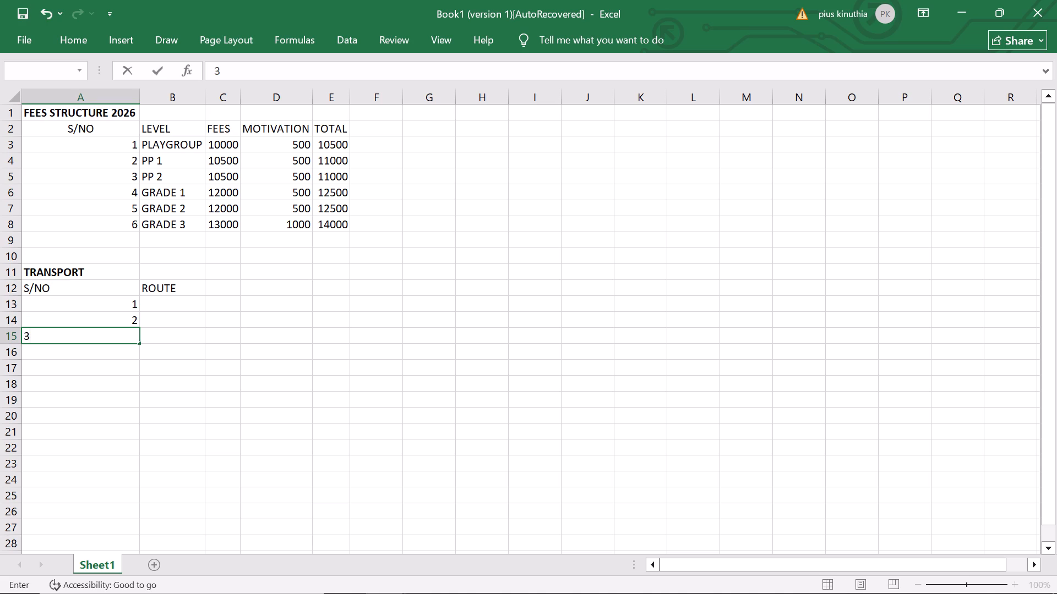
pyautogui.click(117, 353)
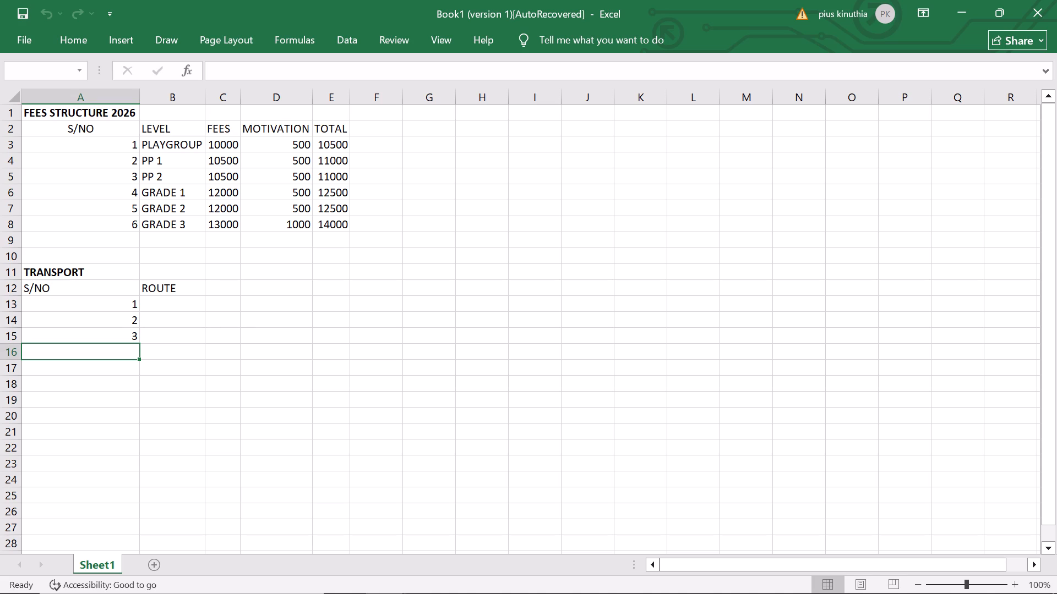
pyautogui.click(125, 353)
pyautogui.press('4')
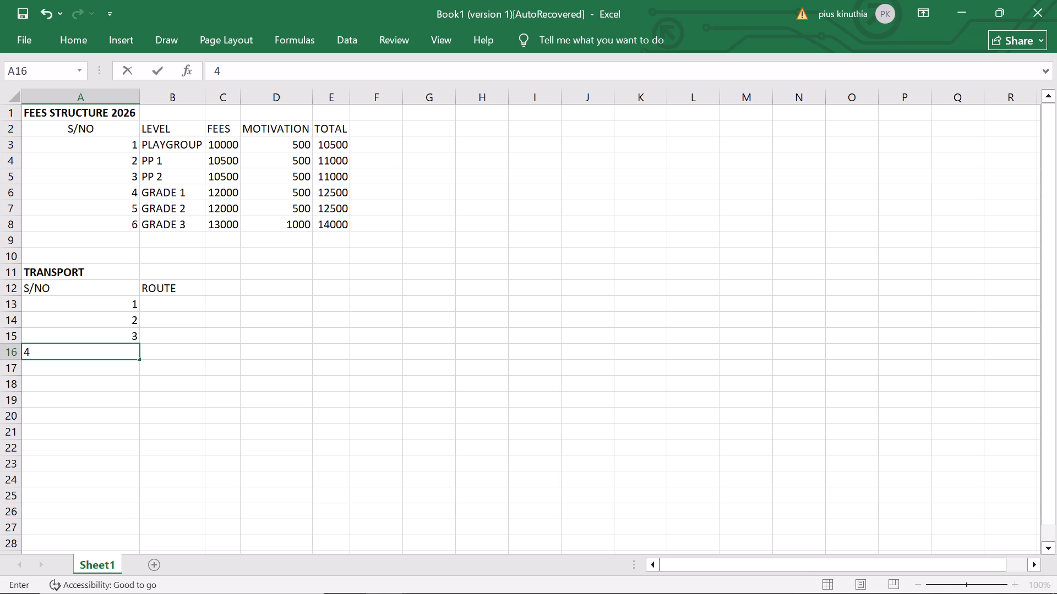
pyautogui.click(111, 370)
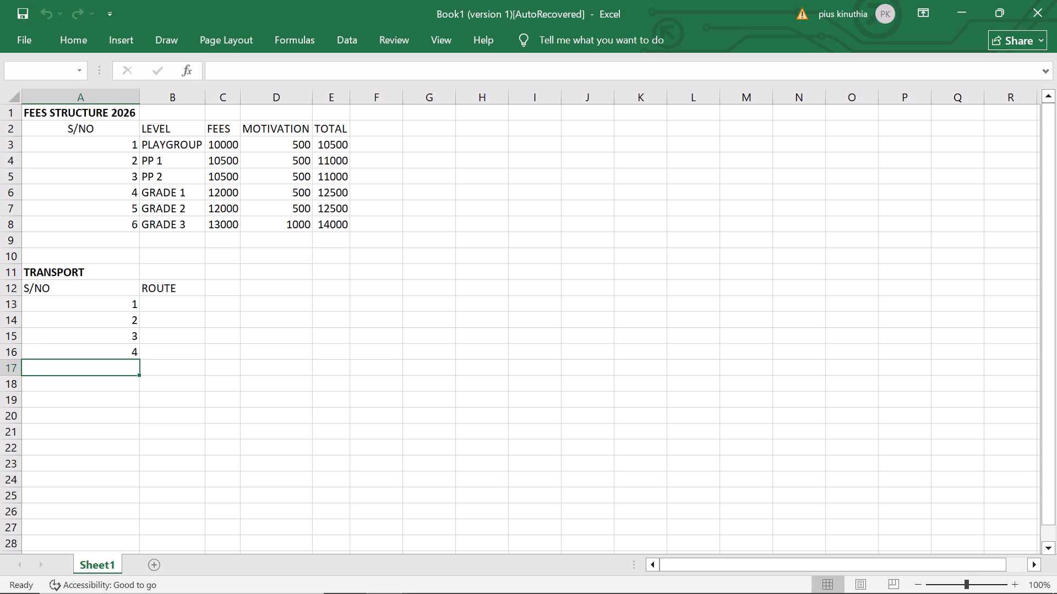
pyautogui.press('5')
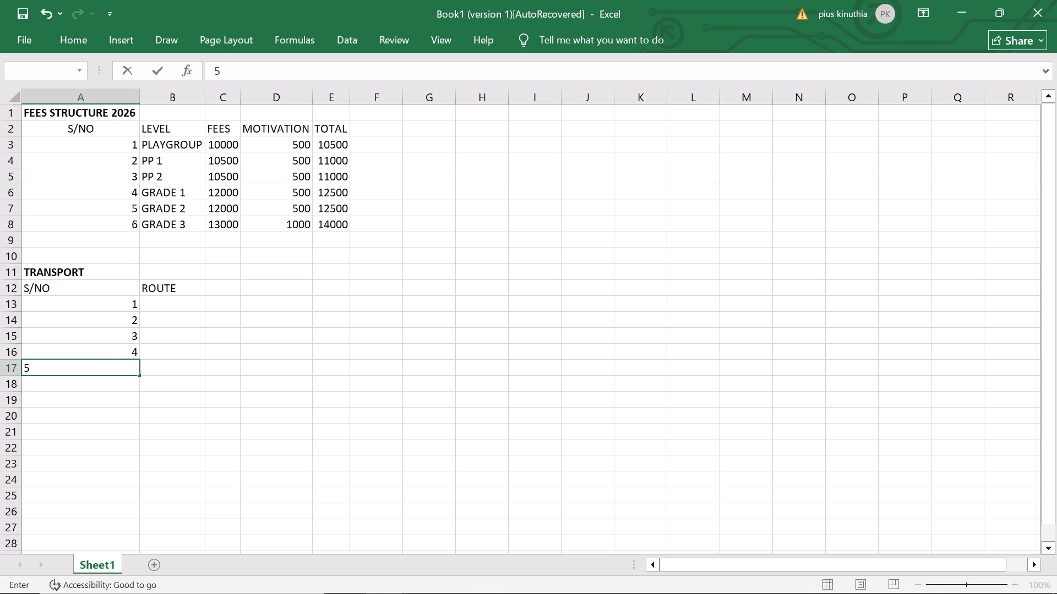
pyautogui.click(118, 387)
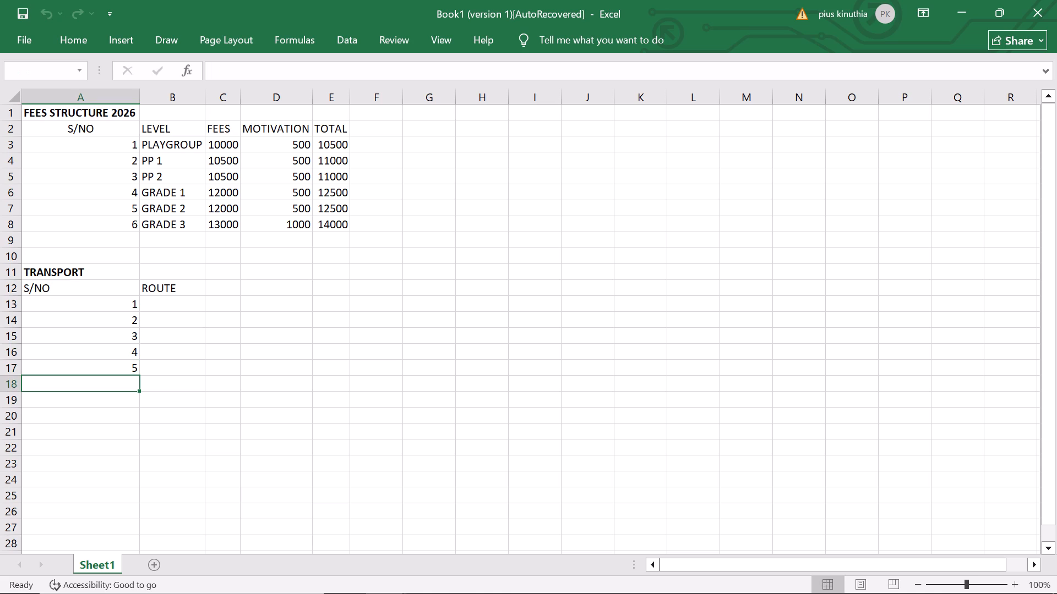
pyautogui.press('6')
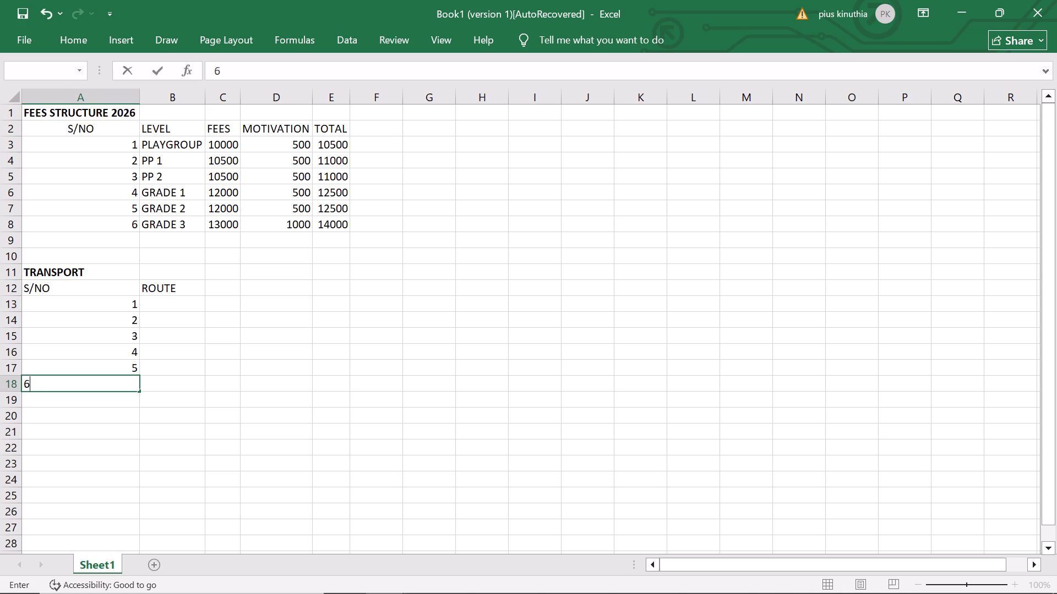
# Enter GITWAKA-KIRUBIA-MUGANANI as the first route in cell B13.
pyautogui.click(151, 305)
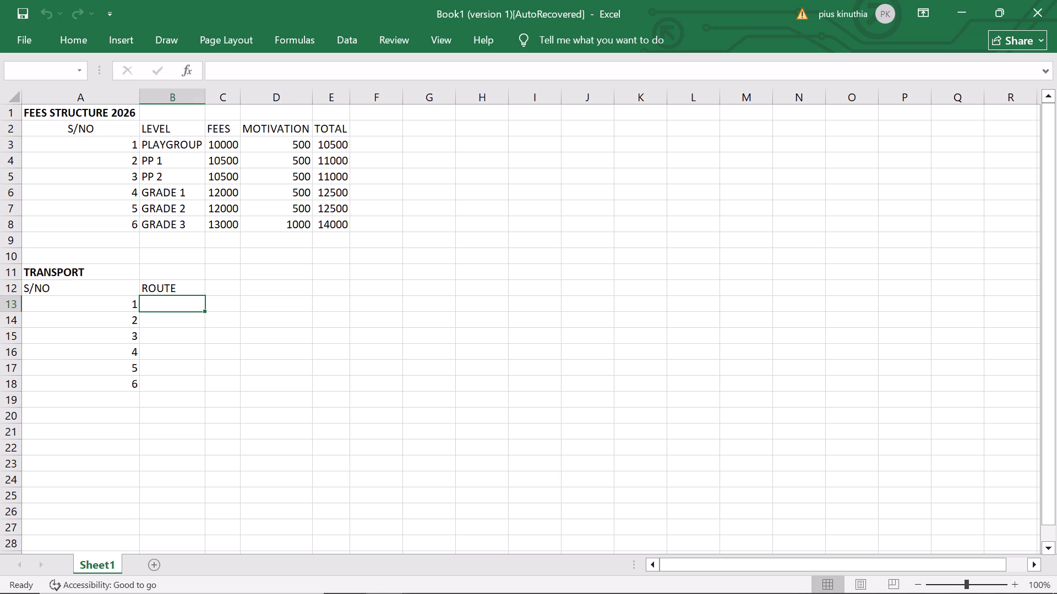
pyautogui.press('g')
pyautogui.press('i')
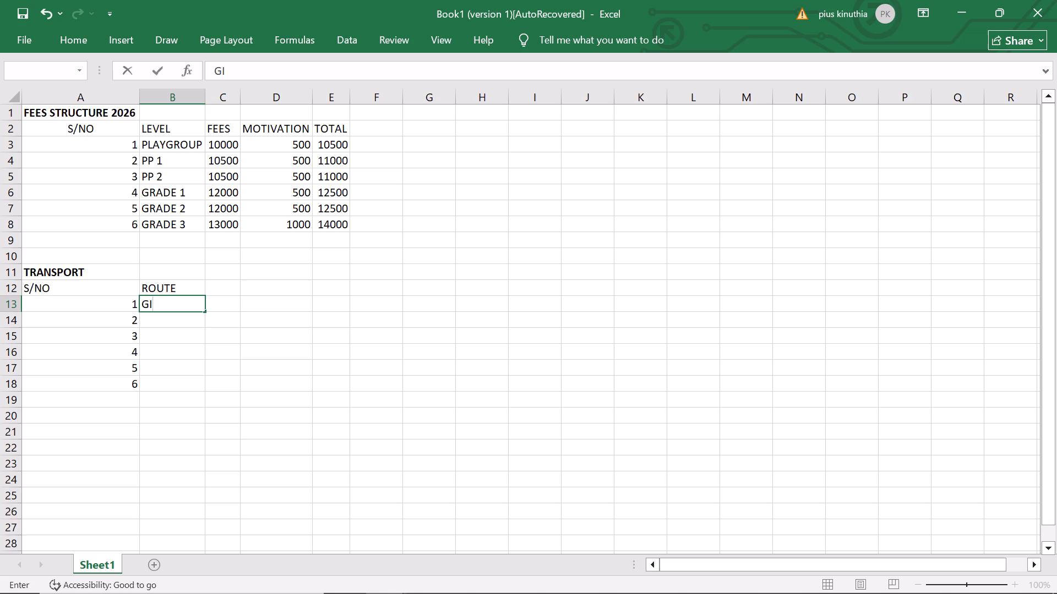
pyautogui.press('t')
pyautogui.press('a')
pyautogui.press('BackSpace')
pyautogui.write('WAKA')
pyautogui.press('-')
pyautogui.write('KI')
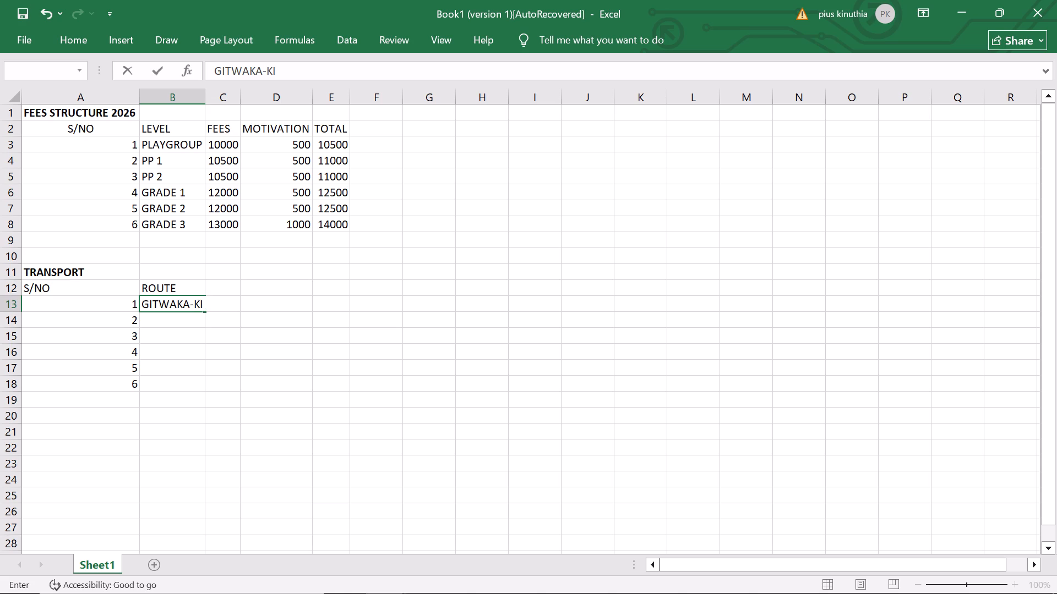
pyautogui.write('RUBIA')
pyautogui.press('-')
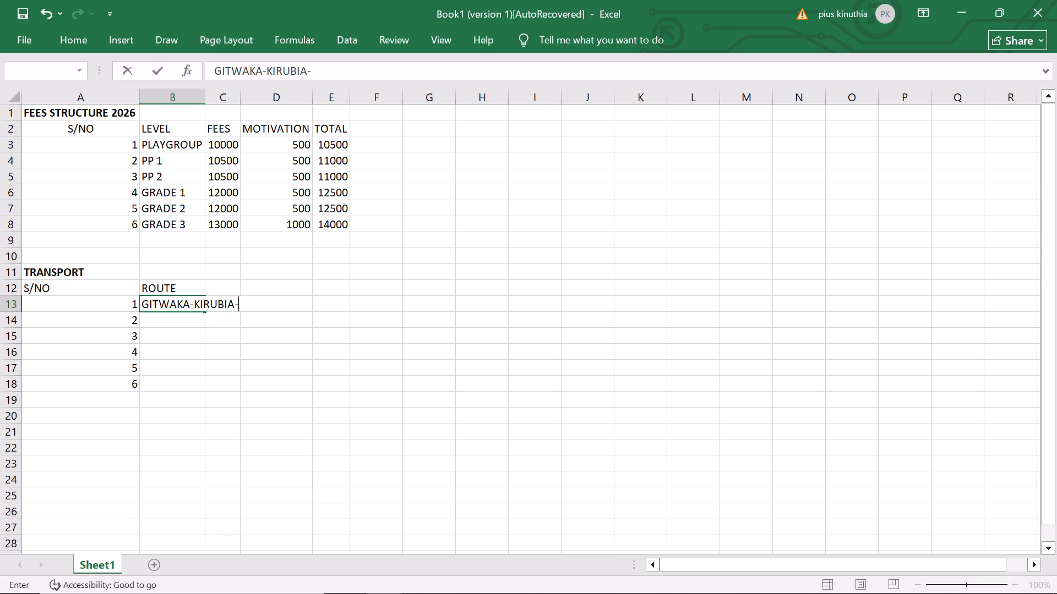
pyautogui.write('MU')
pyautogui.write('GANANI')
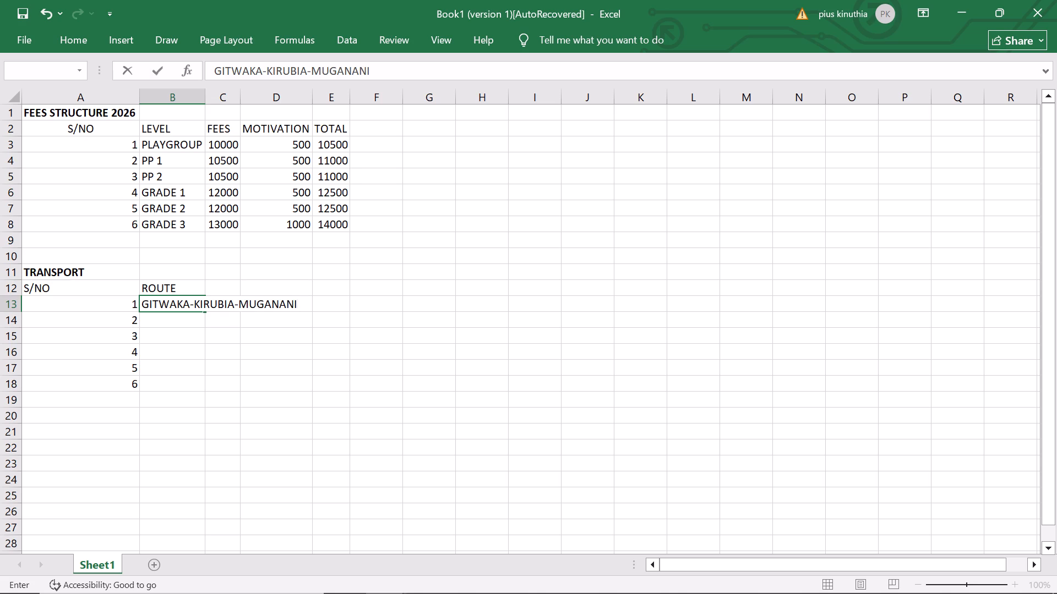
# Enter KIERENI-KIUNGUNI-KIENI-KATHITHINI as the second route in cell B14.
pyautogui.click(153, 323)
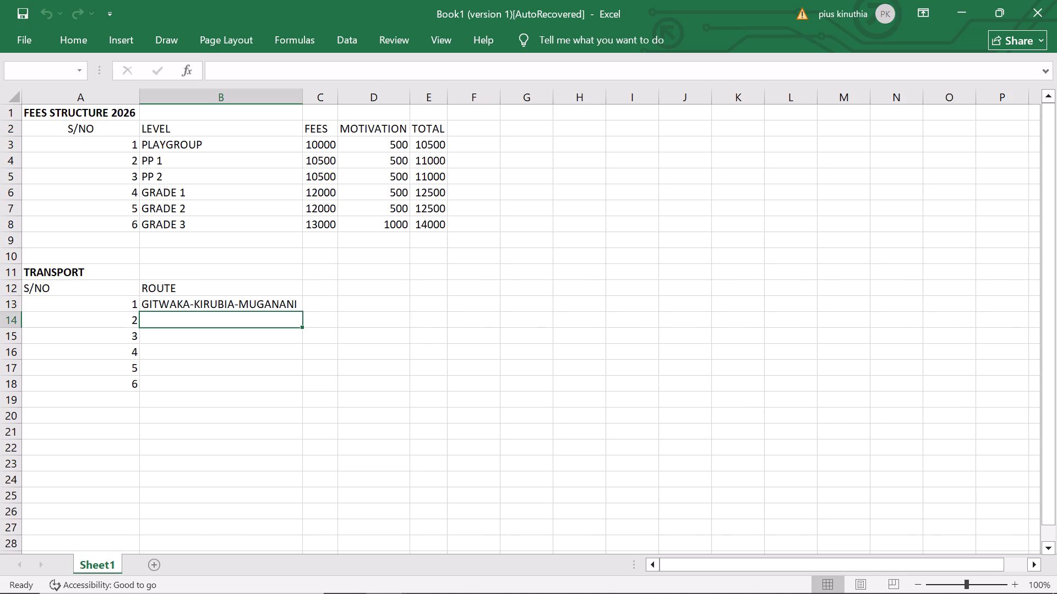
pyautogui.click(146, 318)
pyautogui.write('KI')
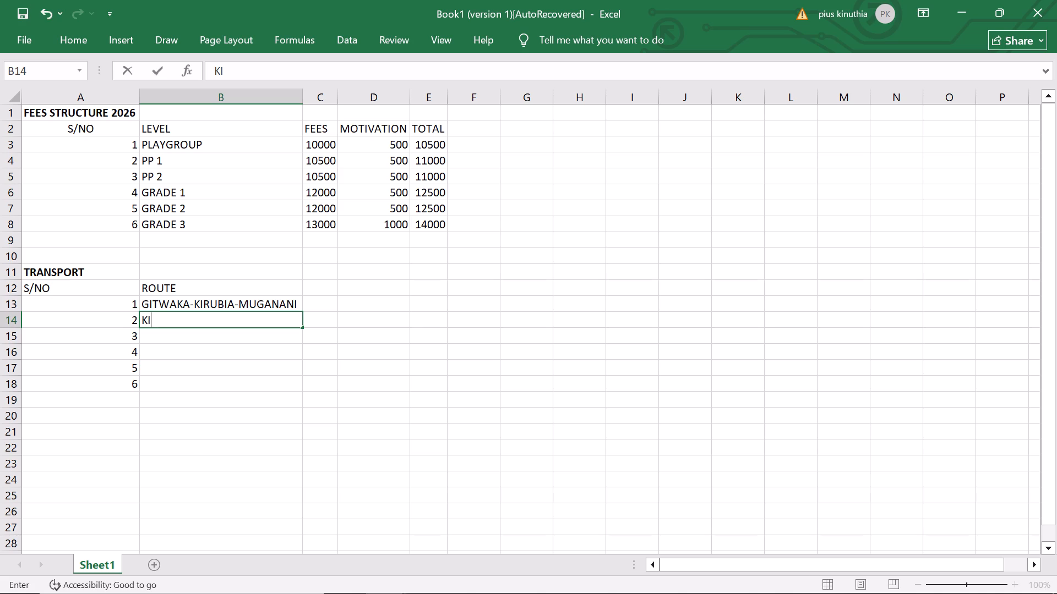
pyautogui.write('ERENI')
pyautogui.press('-')
pyautogui.write('KIUNGUNI')
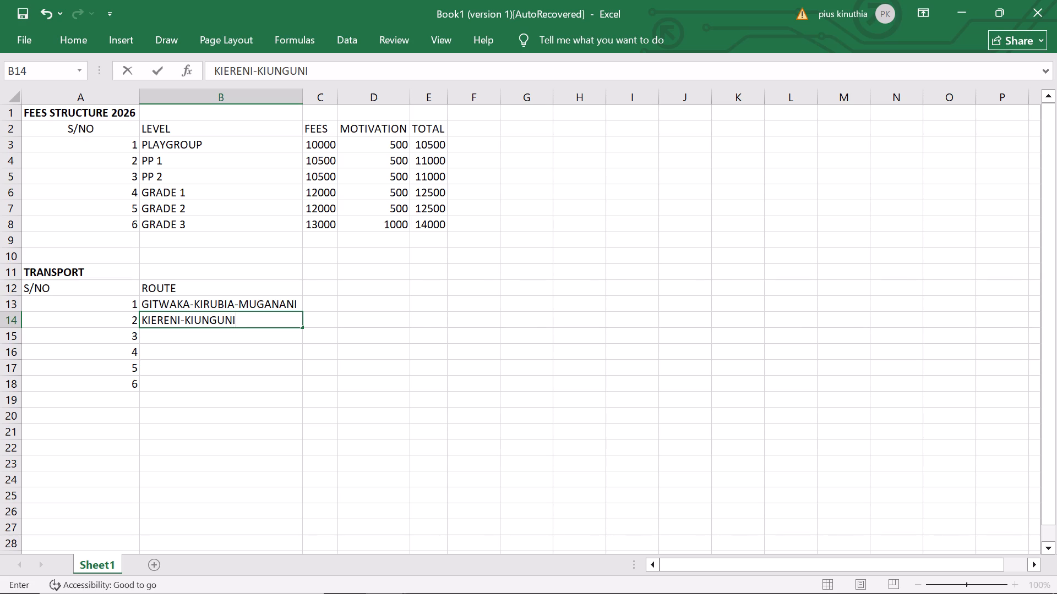
pyautogui.press('-')
pyautogui.write('KIENI')
pyautogui.press('-')
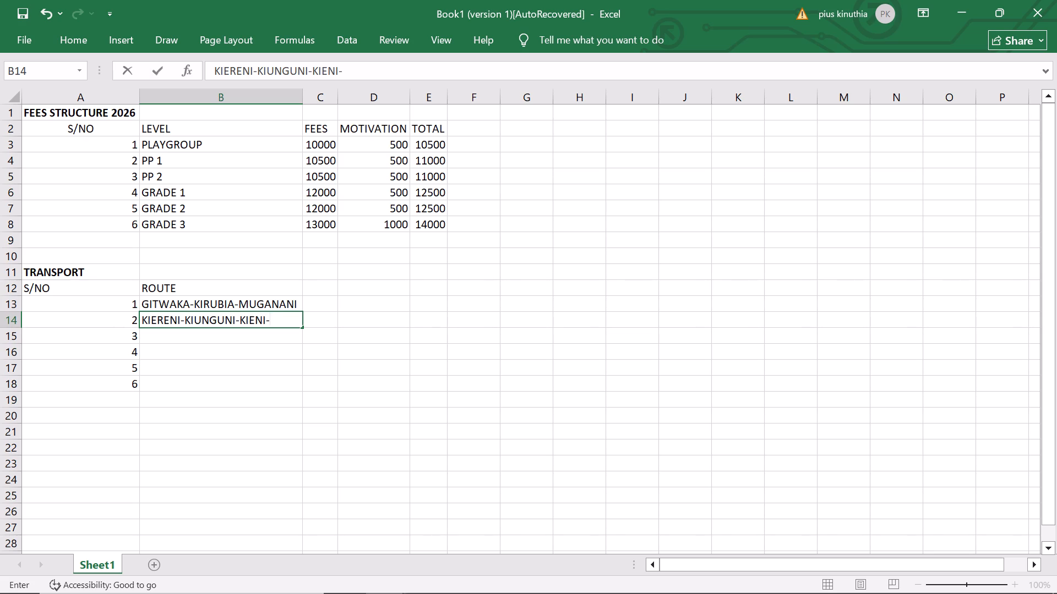
pyautogui.write('KAT')
pyautogui.write('HITHINI')
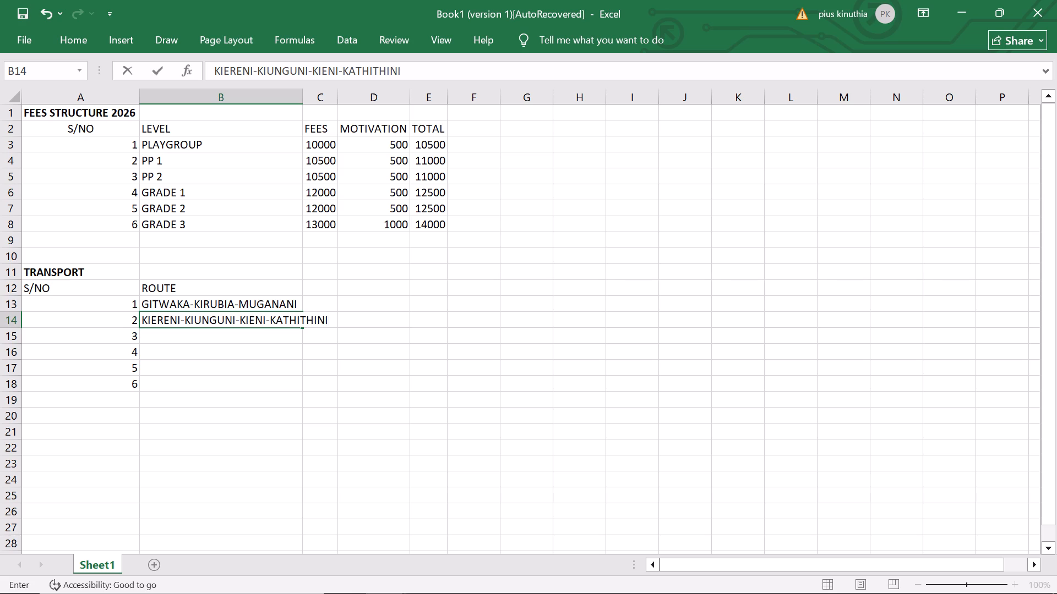
pyautogui.click(147, 339)
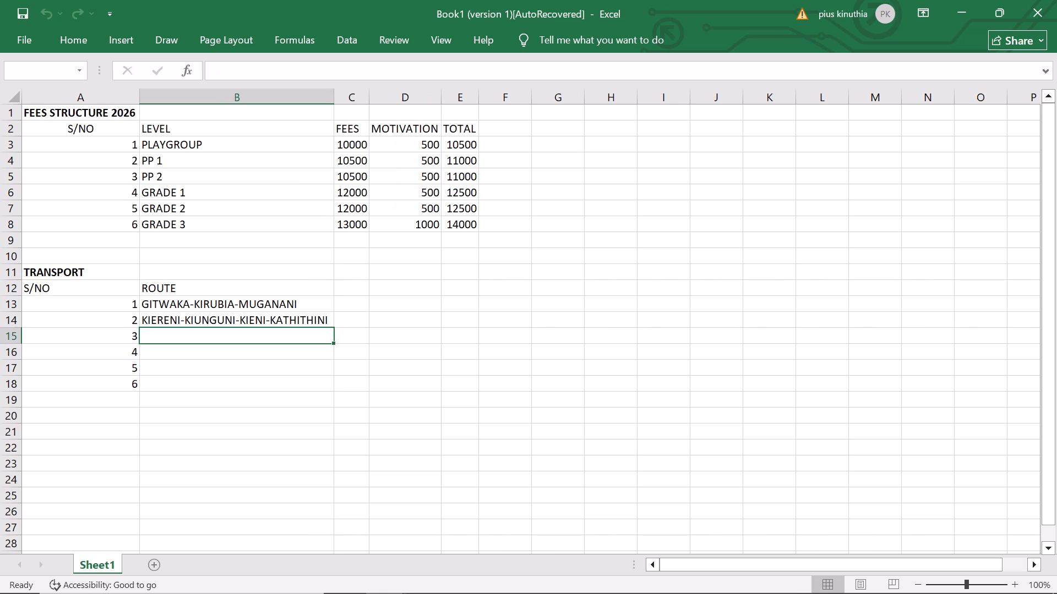
# Enter the third route in cell B15, beginning with KAMBANDI-MUKUTHUKU-IRUKU-.
pyautogui.write('KAMBAN')
pyautogui.write('DI')
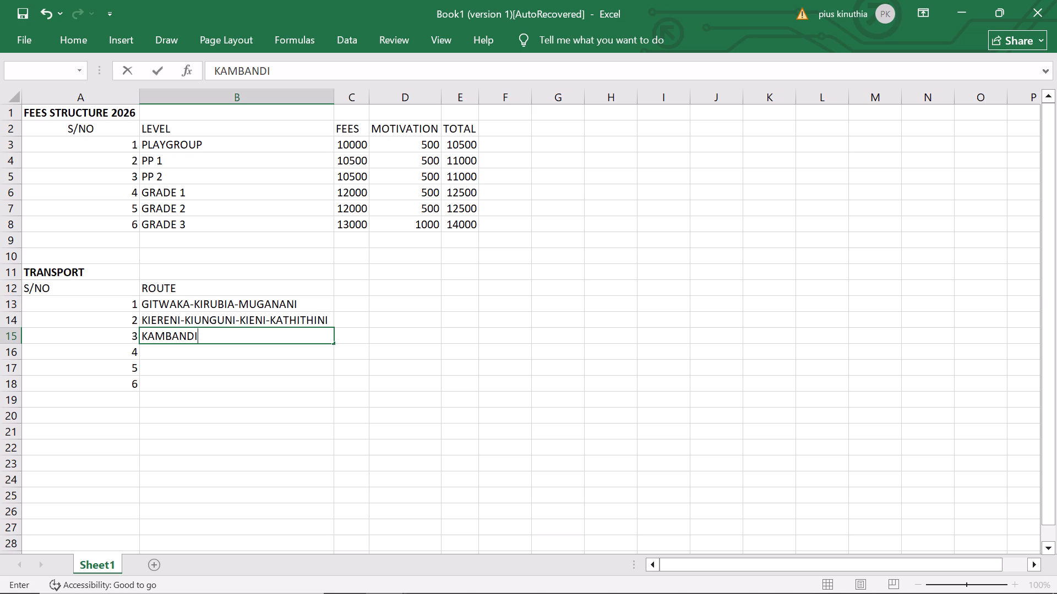
pyautogui.press('-')
pyautogui.write('MUKUTHUKU')
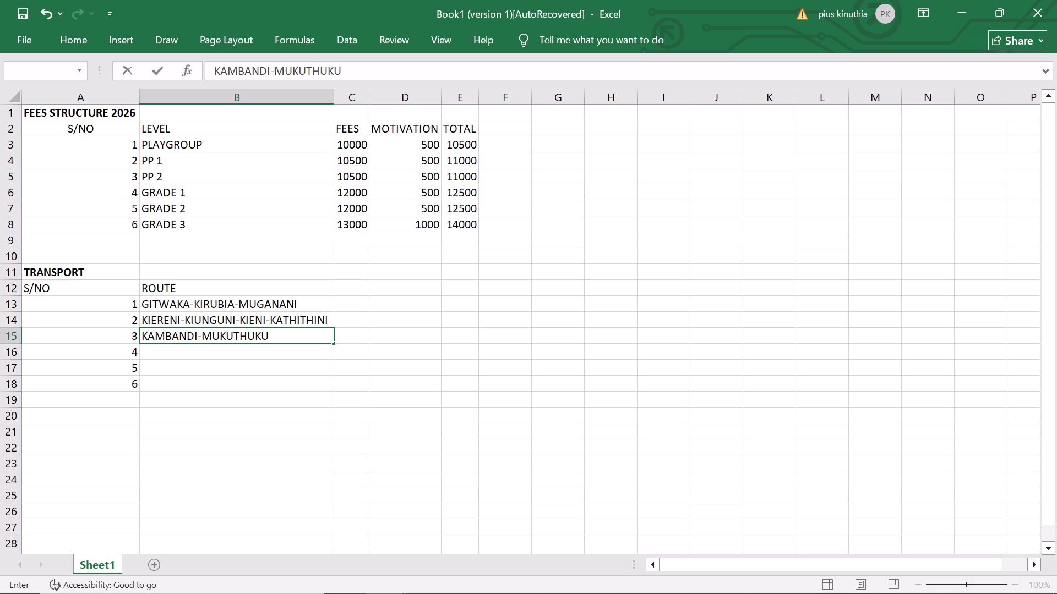
pyautogui.press('-')
pyautogui.press('i')
pyautogui.press('r')
pyautogui.write('UKU')
pyautogui.press('-')
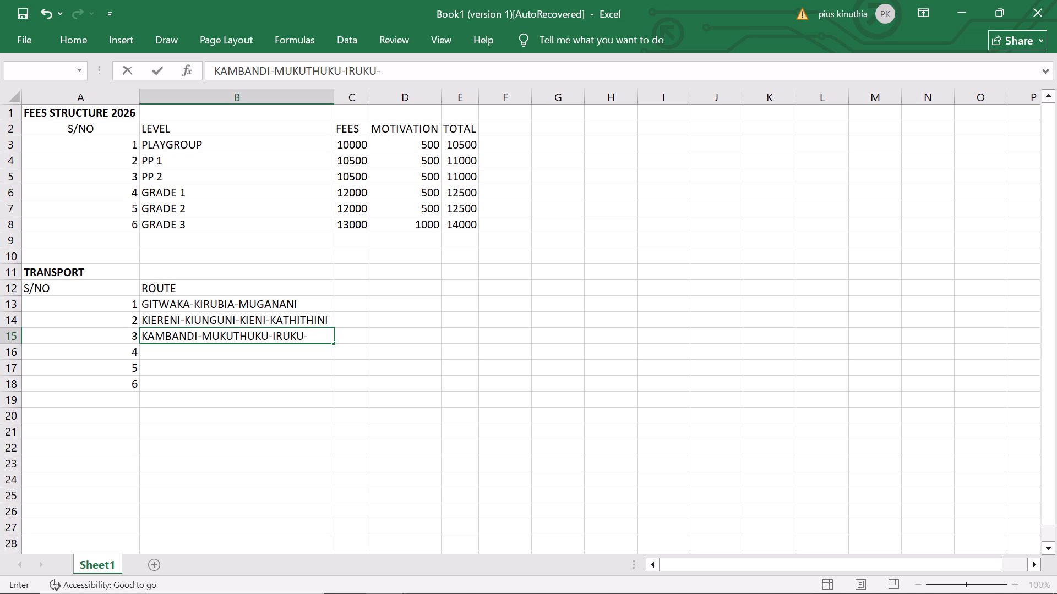
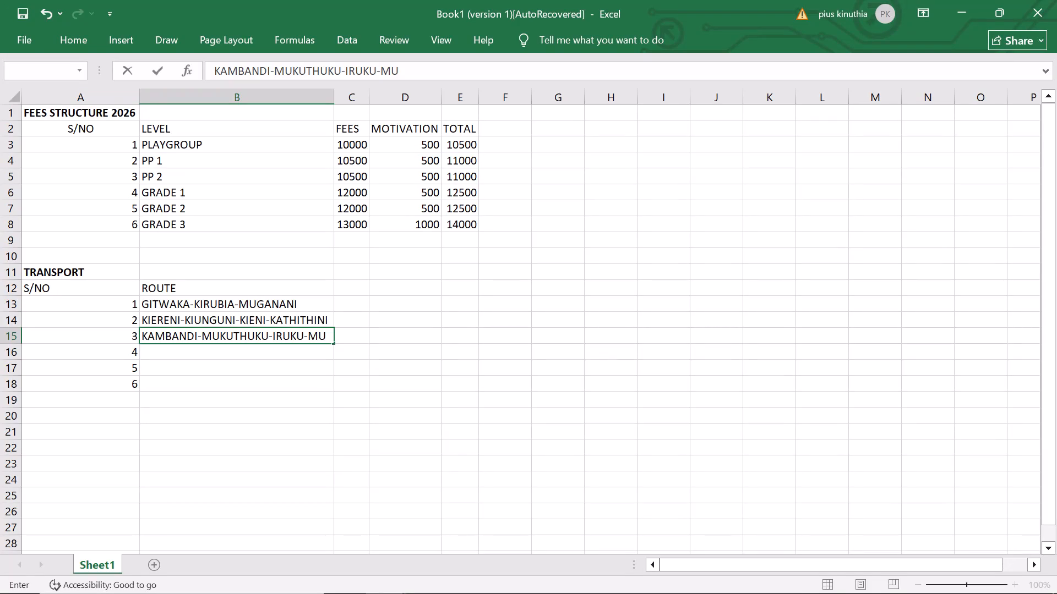
# Complete the third route in cell B15 so that it ends with MUGWE.
pyautogui.write('GWE')
pyautogui.click(149, 358)
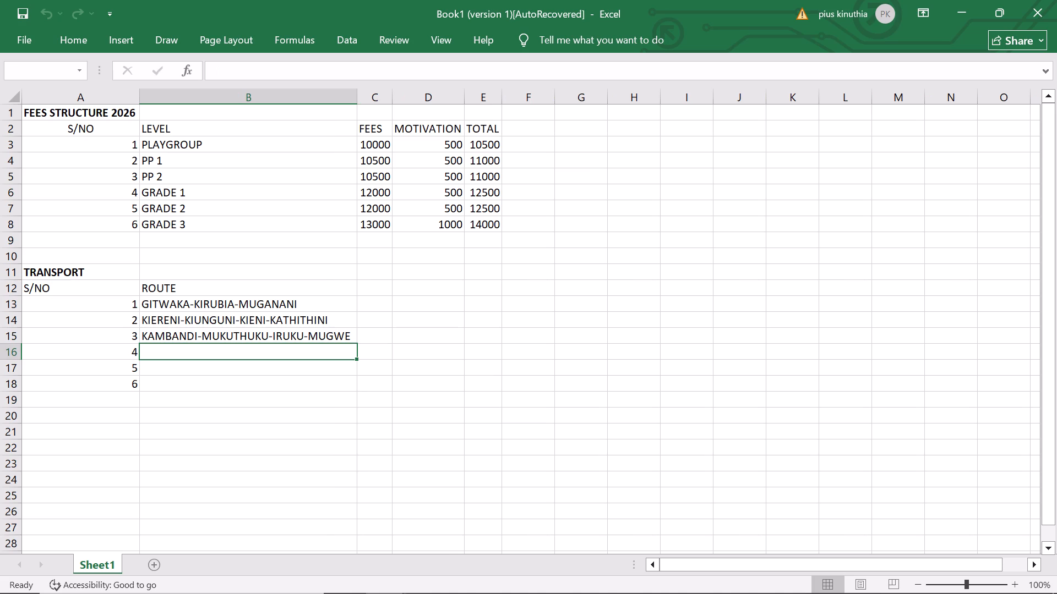
# Enter CHUKA TOWN-KIBUMBU-NDAGANI-RUKINDU as the fourth route in cell B16.
pyautogui.write('CHUKA')
pyautogui.press('space')
pyautogui.write('TOWN')
pyautogui.press('-')
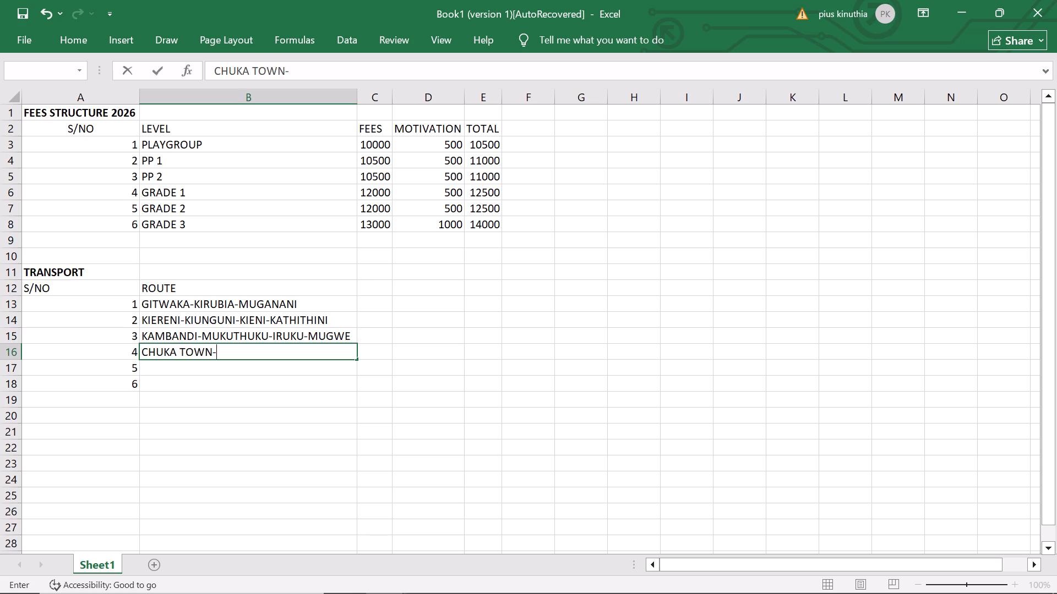
pyautogui.write('KIBUMBU')
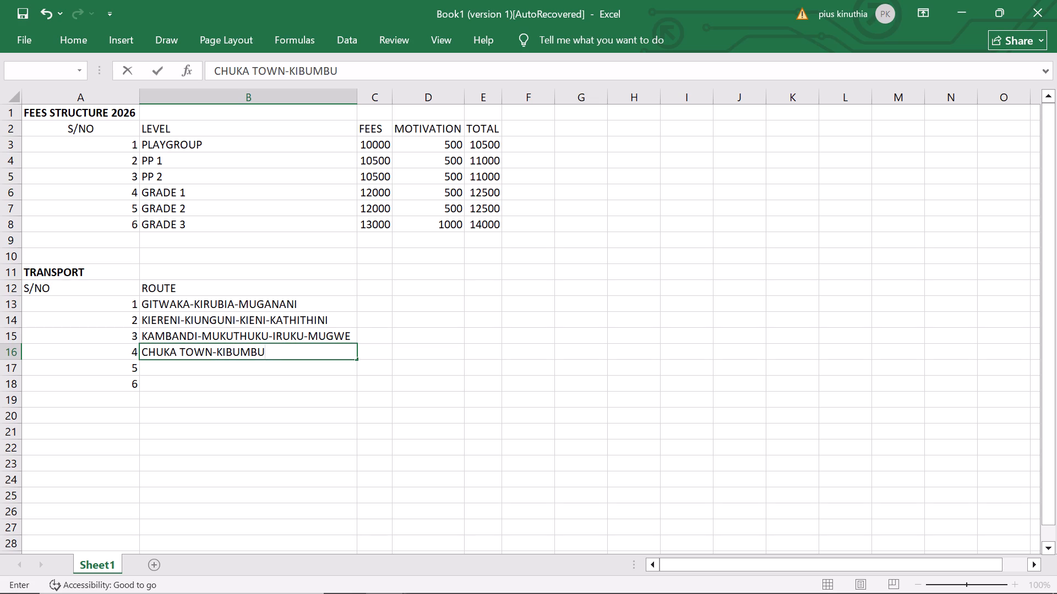
pyautogui.press('-')
pyautogui.write('NDAGANI')
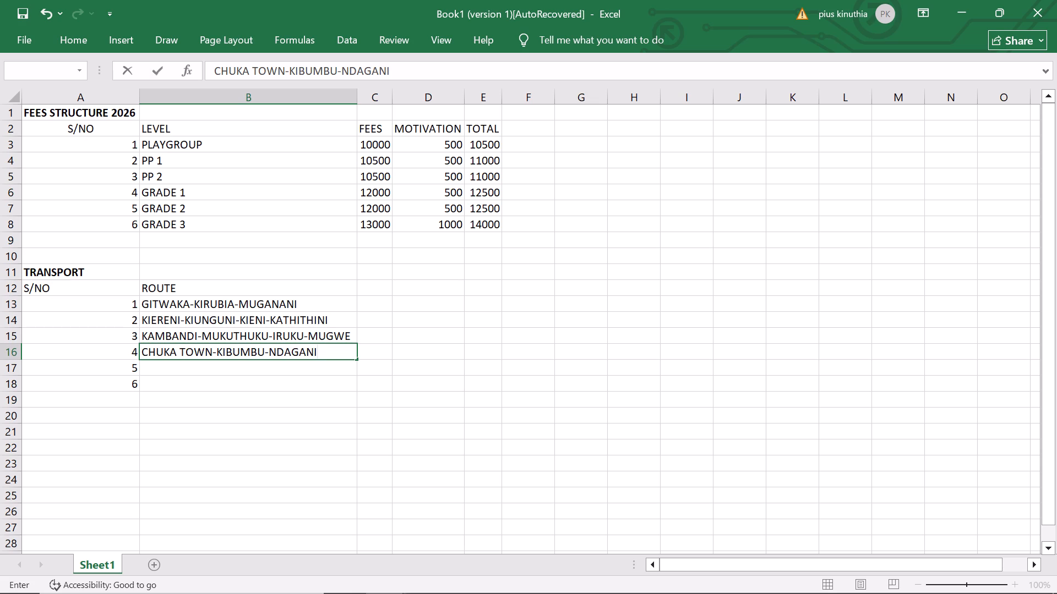
pyautogui.press('-')
pyautogui.write('RUKI')
pyautogui.press('n')
pyautogui.write('DU')
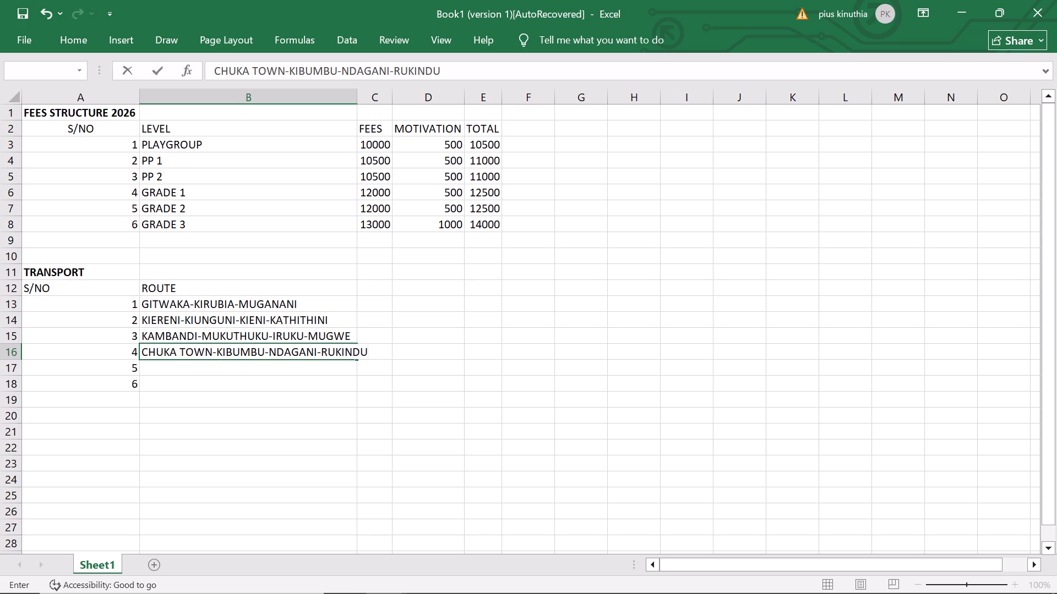
pyautogui.click(148, 370)
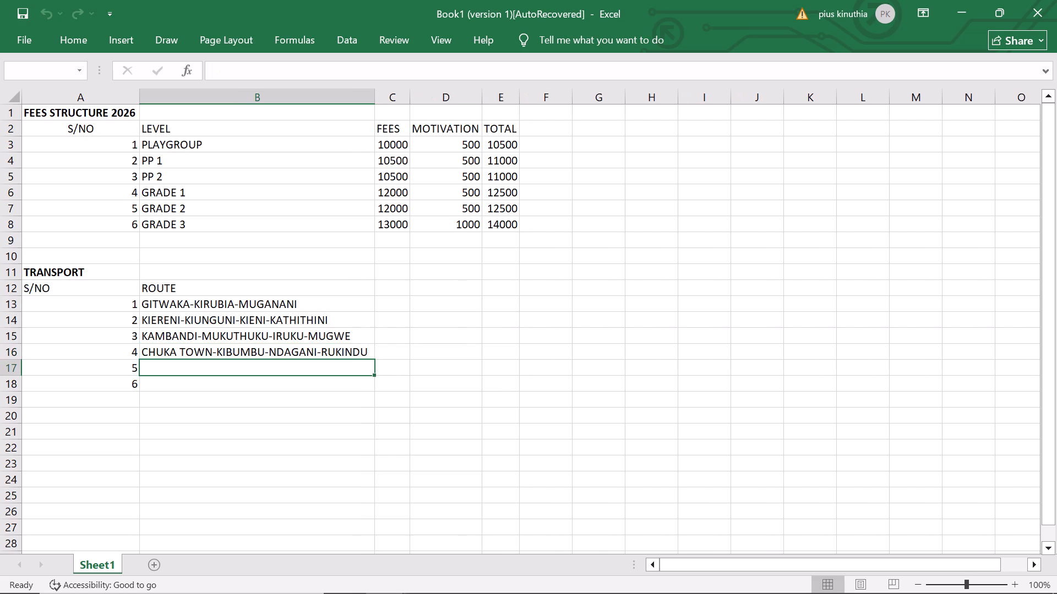
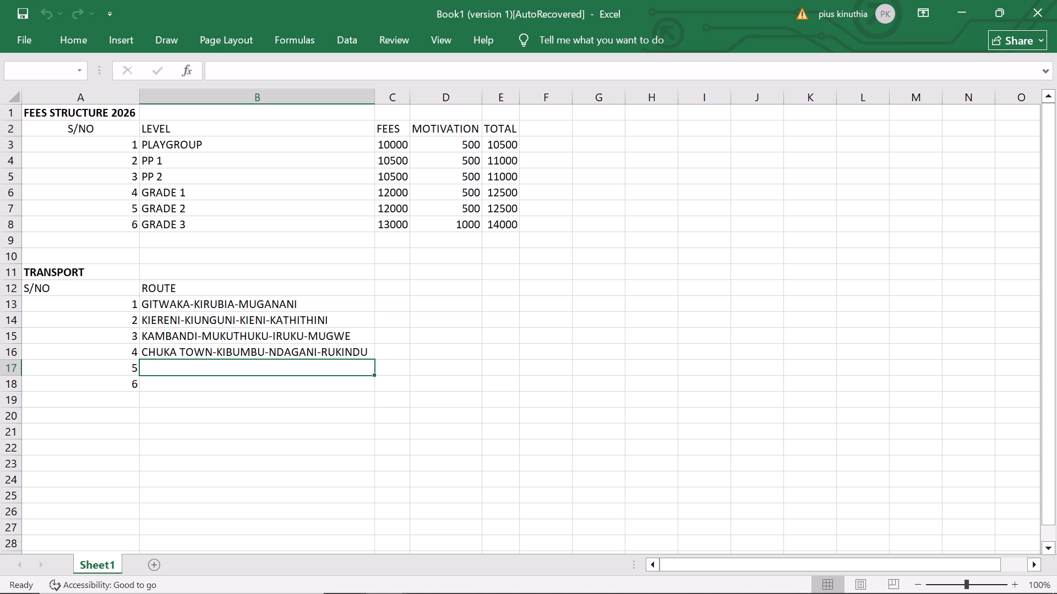
# Enter KANGUTU-GAKUUNI-KANORO-MUBUKURO as the fifth route in cell B17.
pyautogui.click(146, 370)
pyautogui.write('KANGUTU')
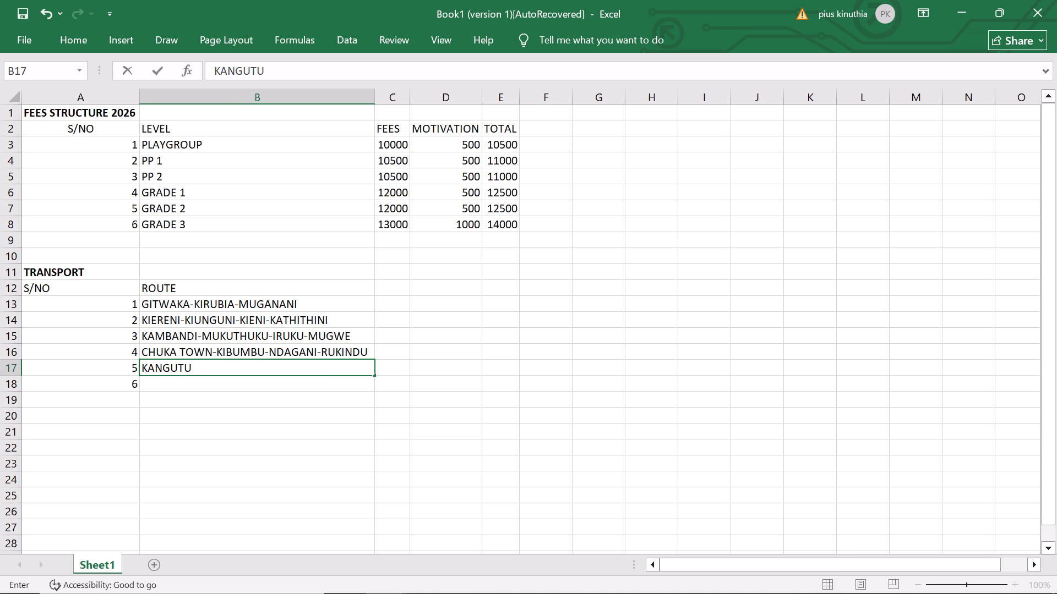
pyautogui.press('-')
pyautogui.write('GAKU')
pyautogui.write('UNI')
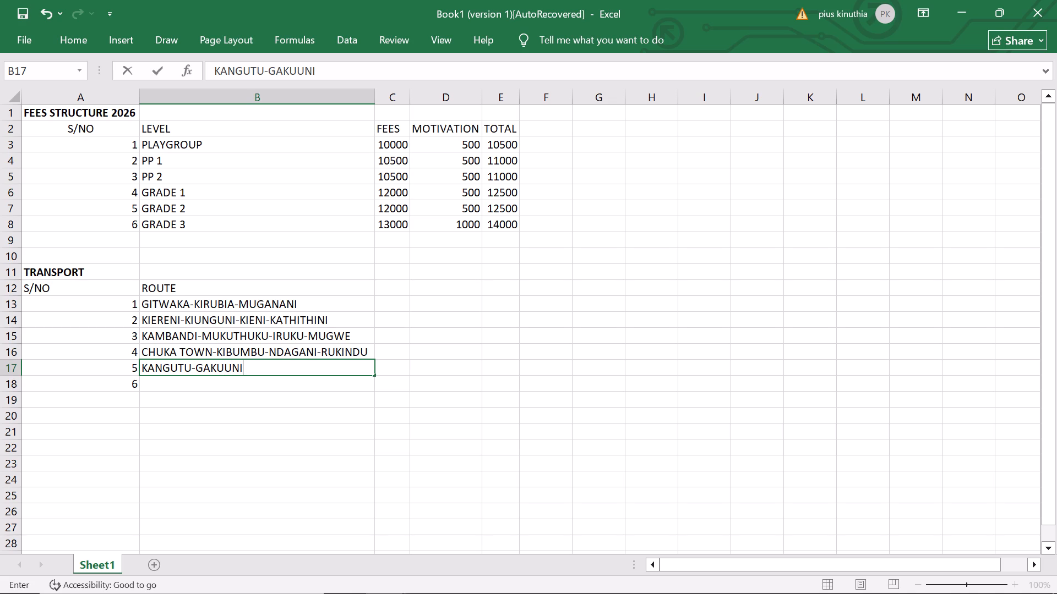
pyautogui.press('-')
pyautogui.write('KANORO')
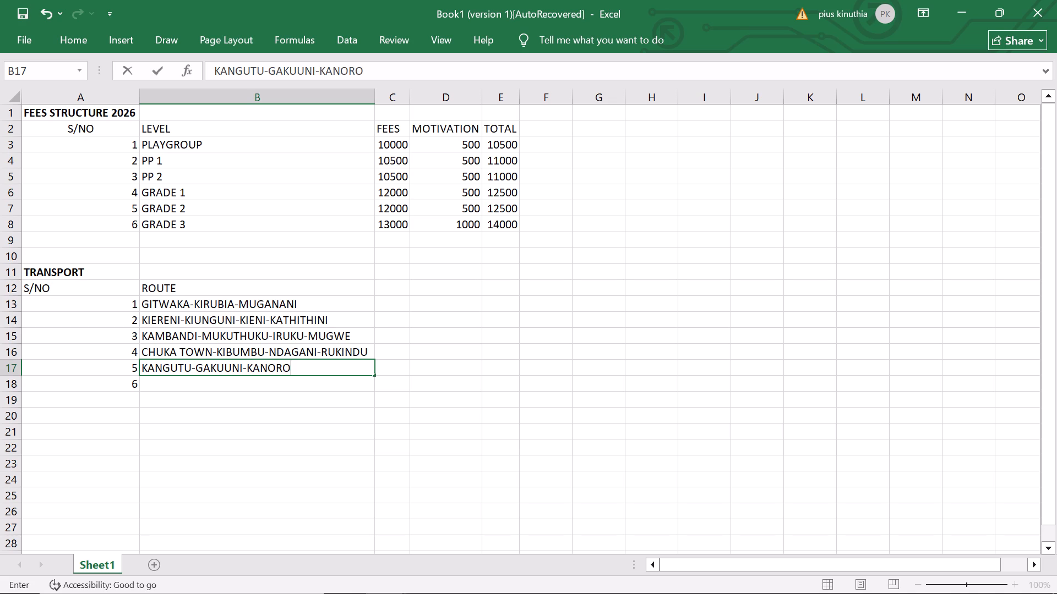
pyautogui.press('-')
pyautogui.write('MU')
pyautogui.write('BUKURO')
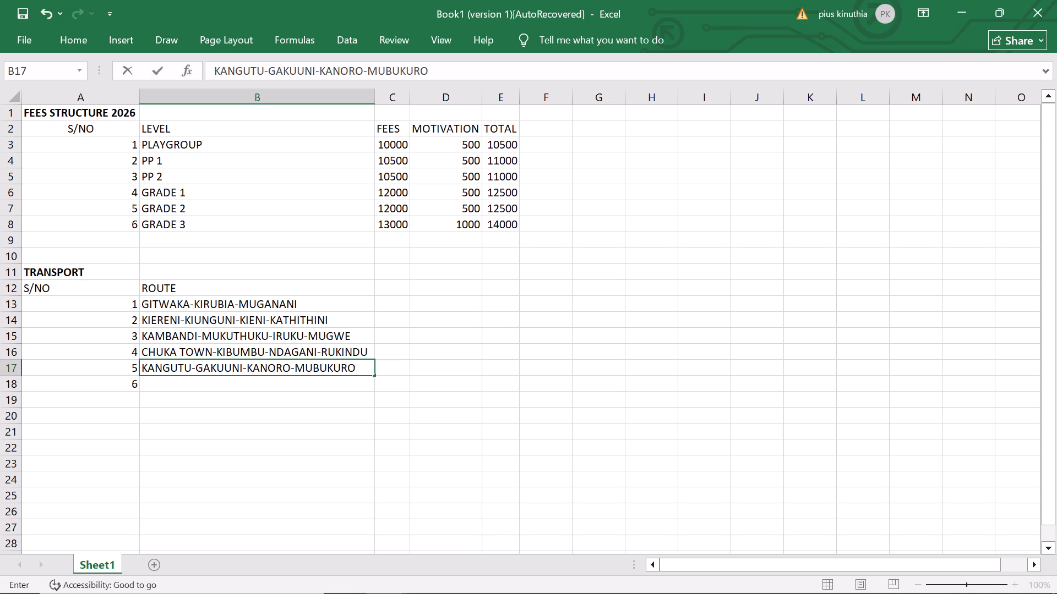
# Enter KIREGE-IRUMA-KANGORO-IKUU as the sixth route in cell B18.
pyautogui.click(153, 388)
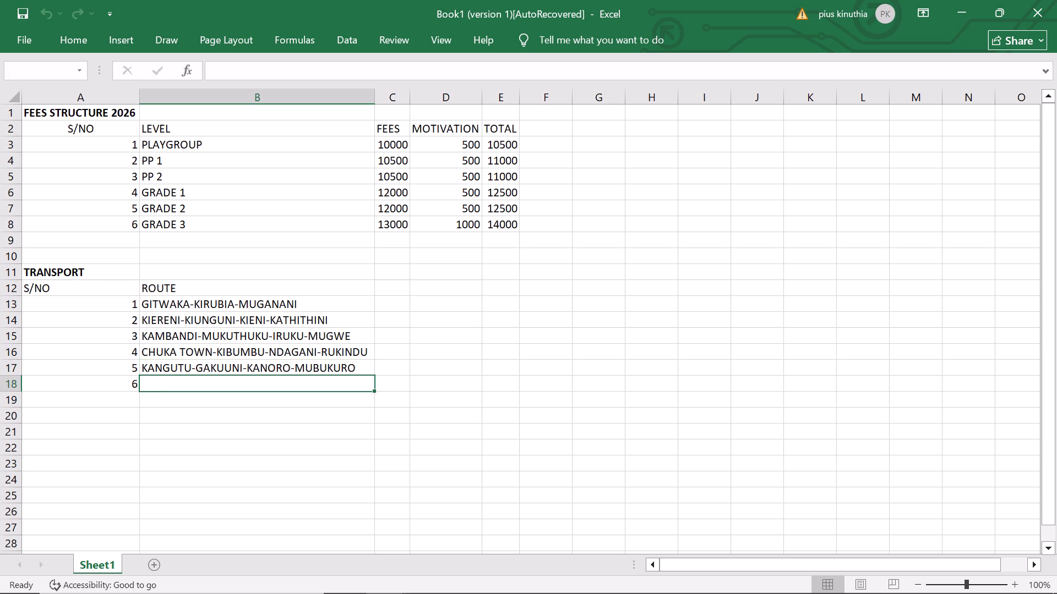
pyautogui.write('KI')
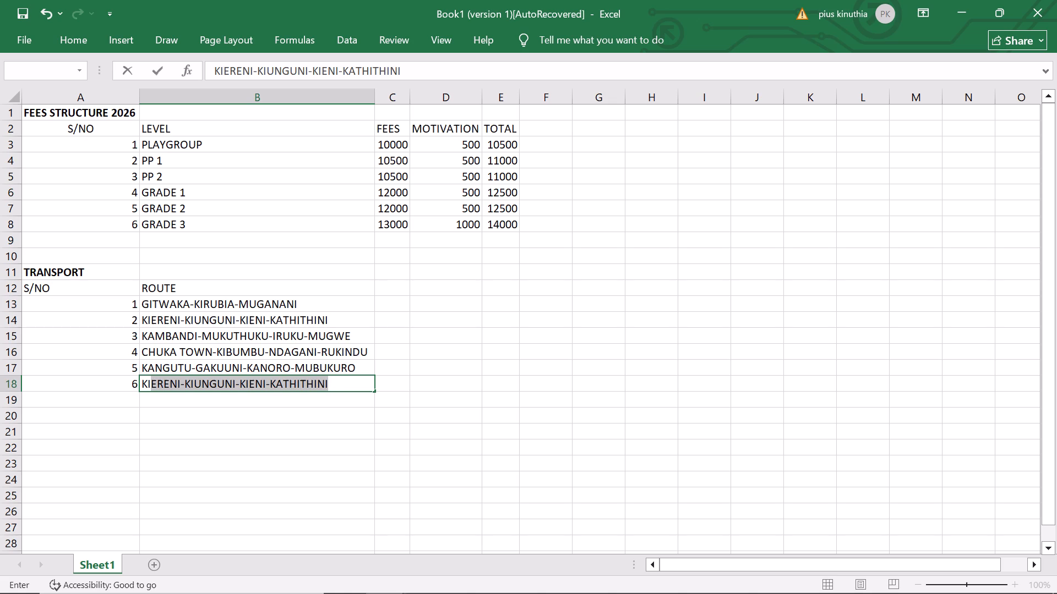
pyautogui.write('RE')
pyautogui.write('GE')
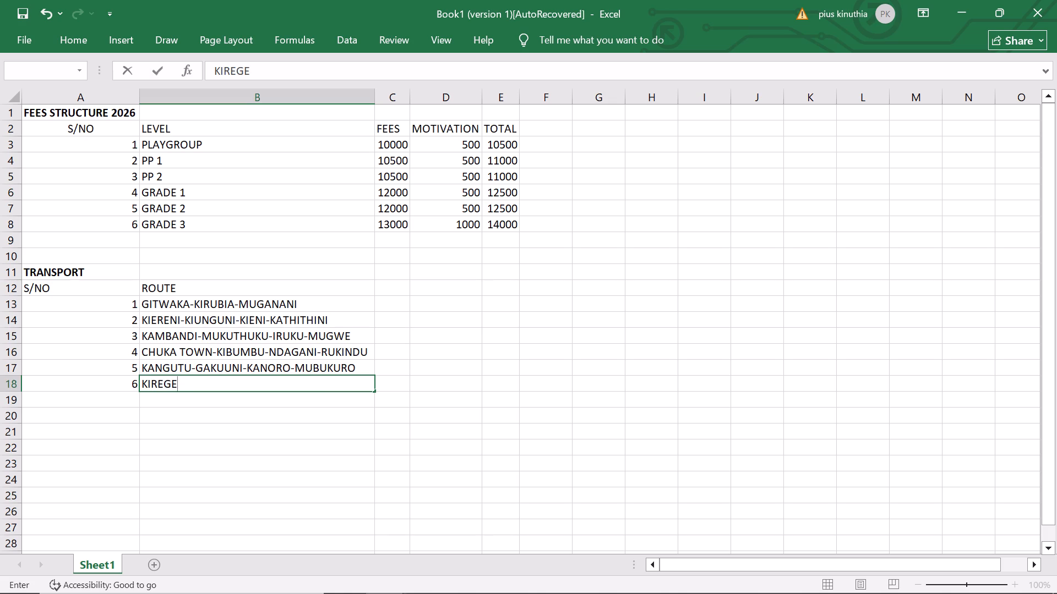
pyautogui.press('-')
pyautogui.press('i')
pyautogui.write('RUMA')
pyautogui.press('-')
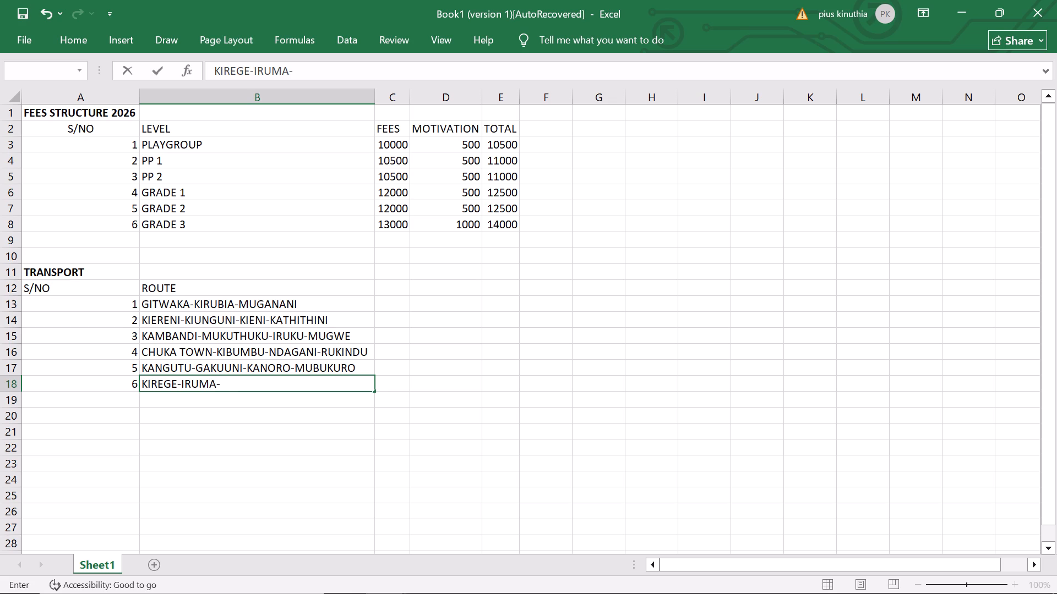
pyautogui.write('KANGORO')
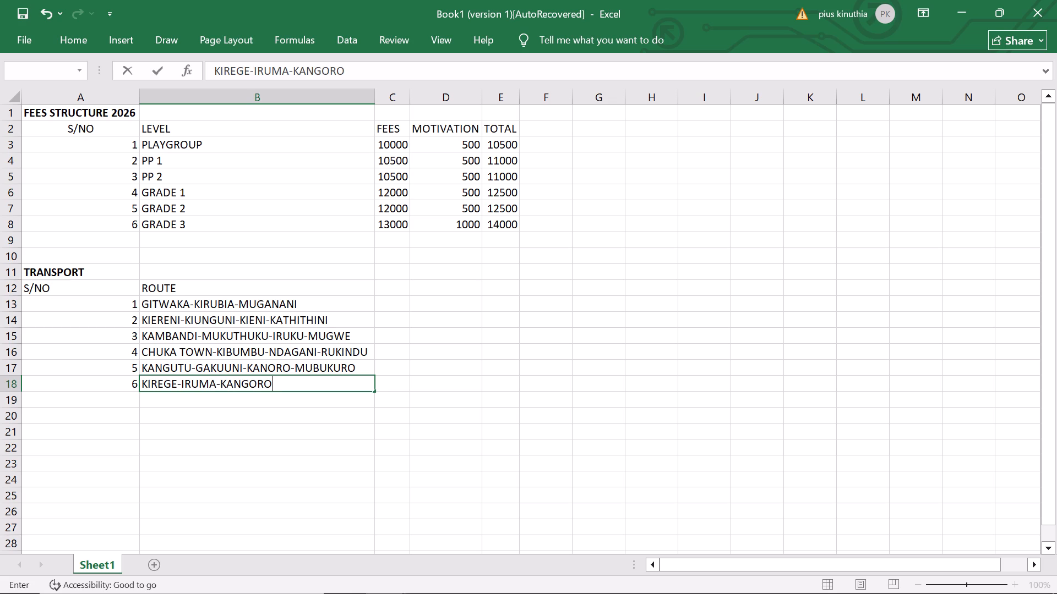
pyautogui.press('-')
pyautogui.write('IKUU')
pyautogui.scroll(2, 320, 384)
# Add the column header AMOUNT in cell C12, beside the ROUTE header of the transport table.
pyautogui.click(389, 291)
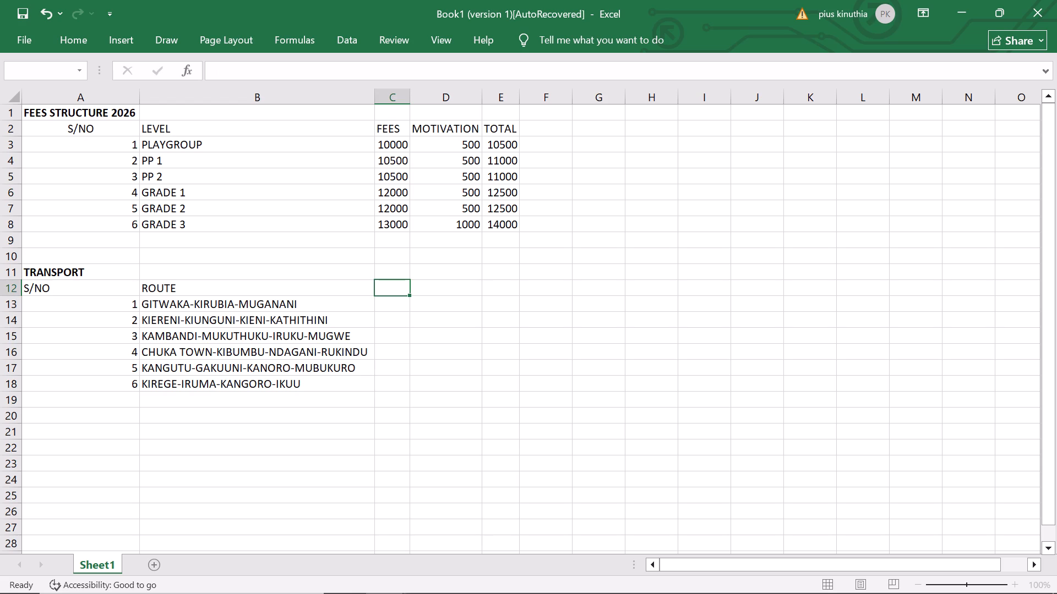
pyautogui.write('AMOU')
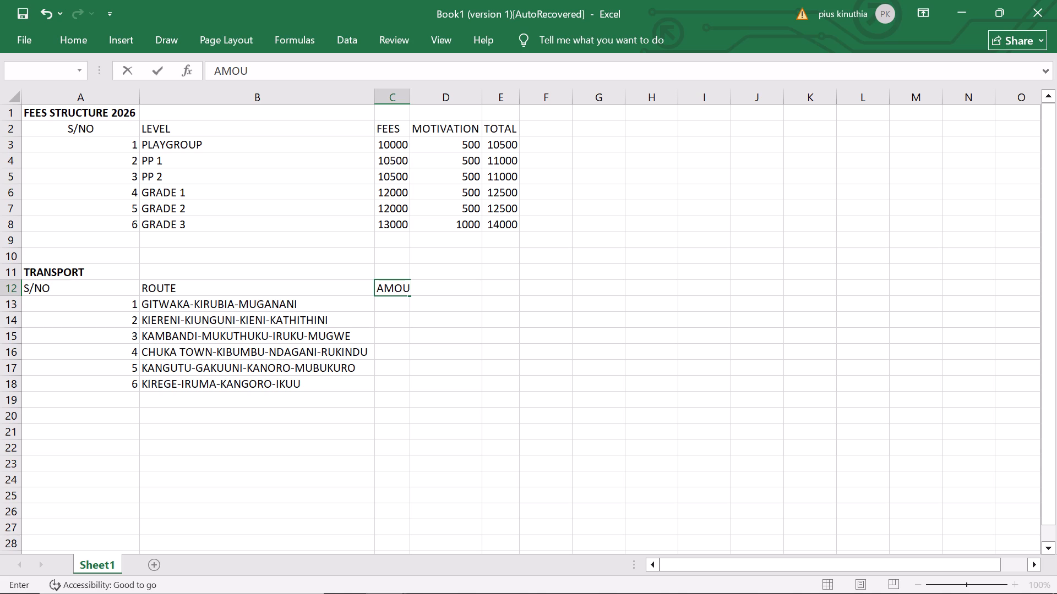
pyautogui.write('NT')
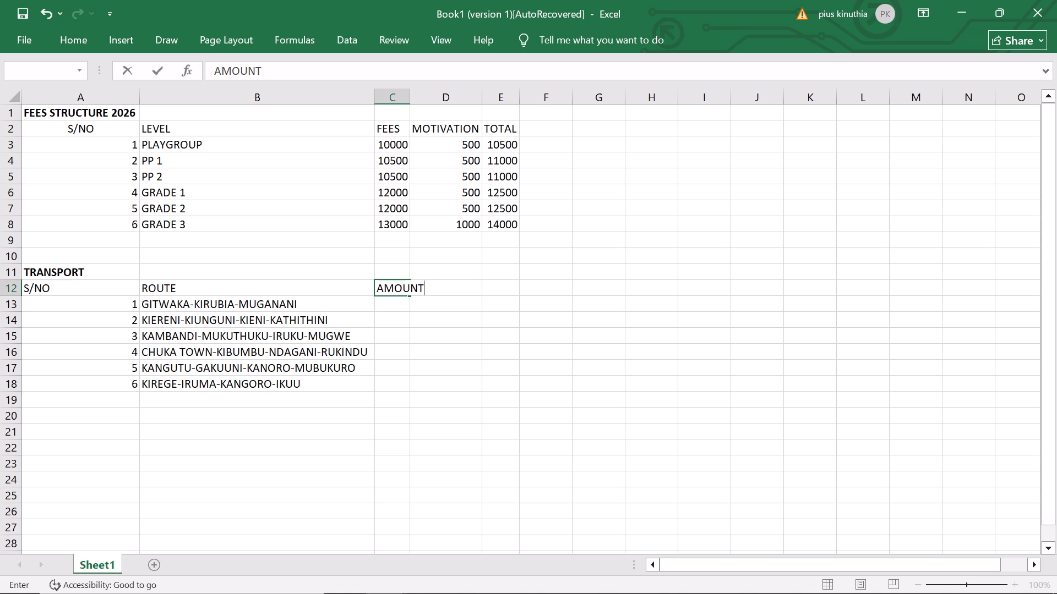
pyautogui.click(408, 291)
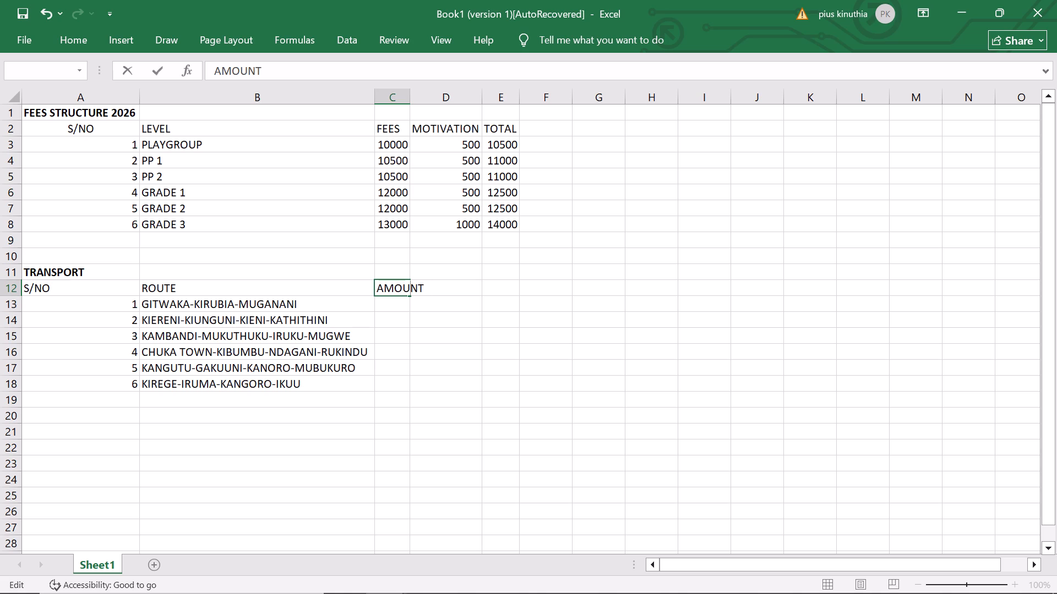
pyautogui.click(436, 290)
# Fill in the route amounts in cells C13 to C18: 3500, 4500, and 5000 for each of the remaining four routes.
pyautogui.click(399, 301)
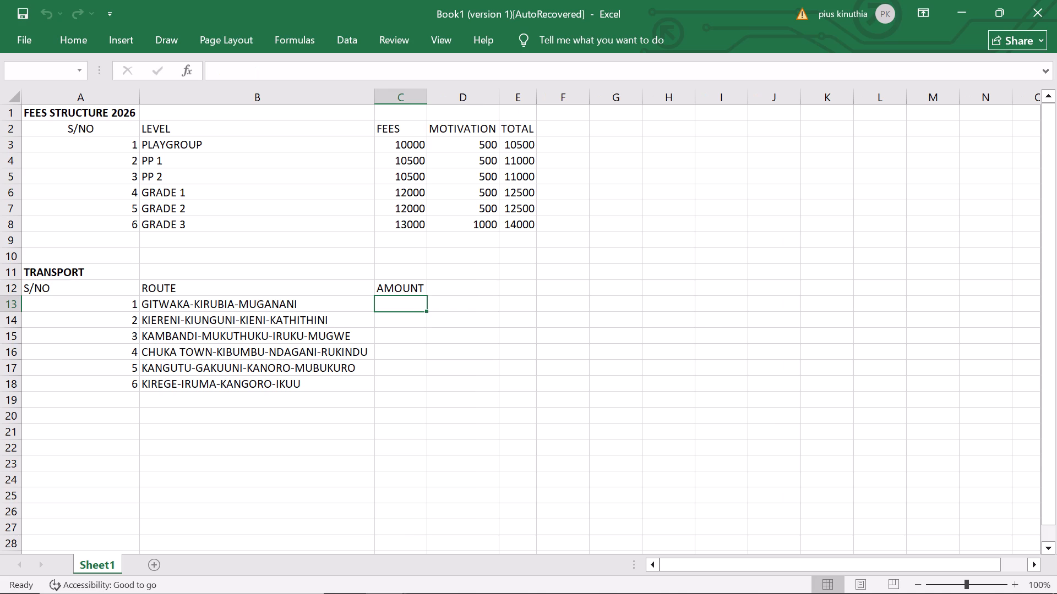
pyautogui.click(390, 306)
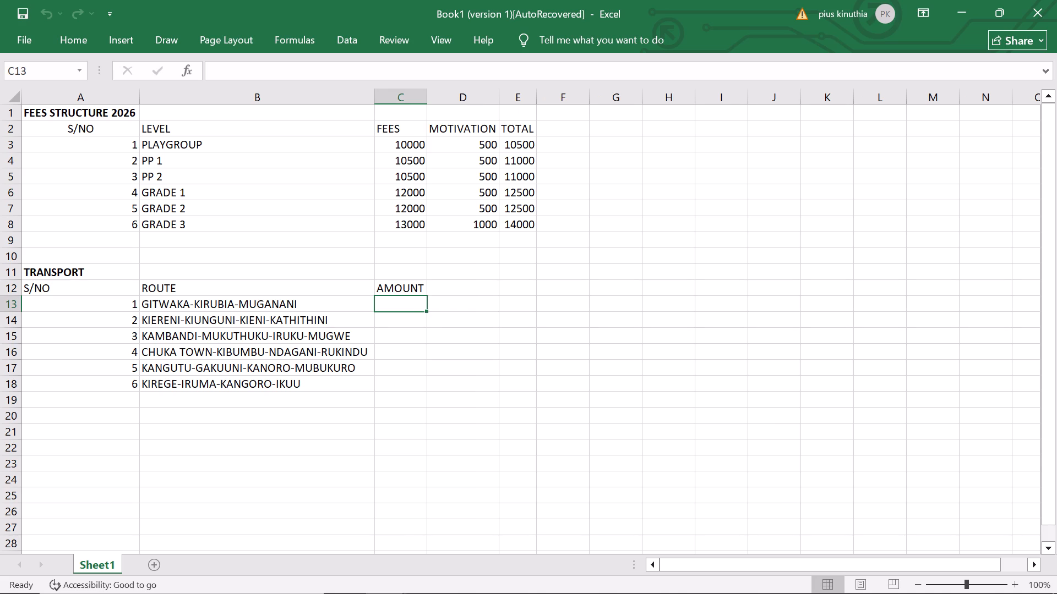
pyautogui.click(387, 304)
pyautogui.write('35')
pyautogui.write('00')
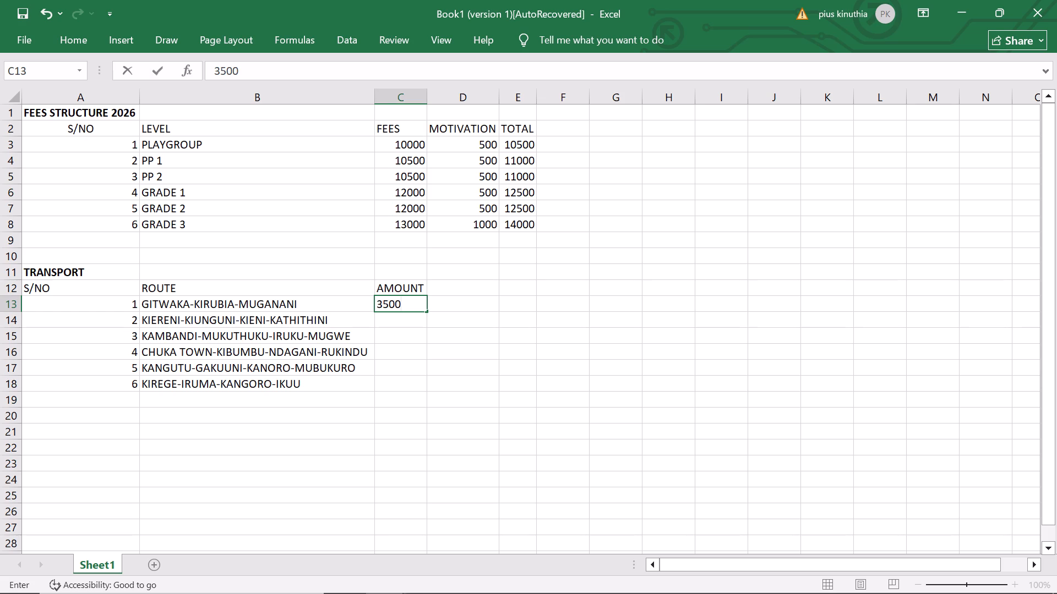
pyautogui.click(386, 319)
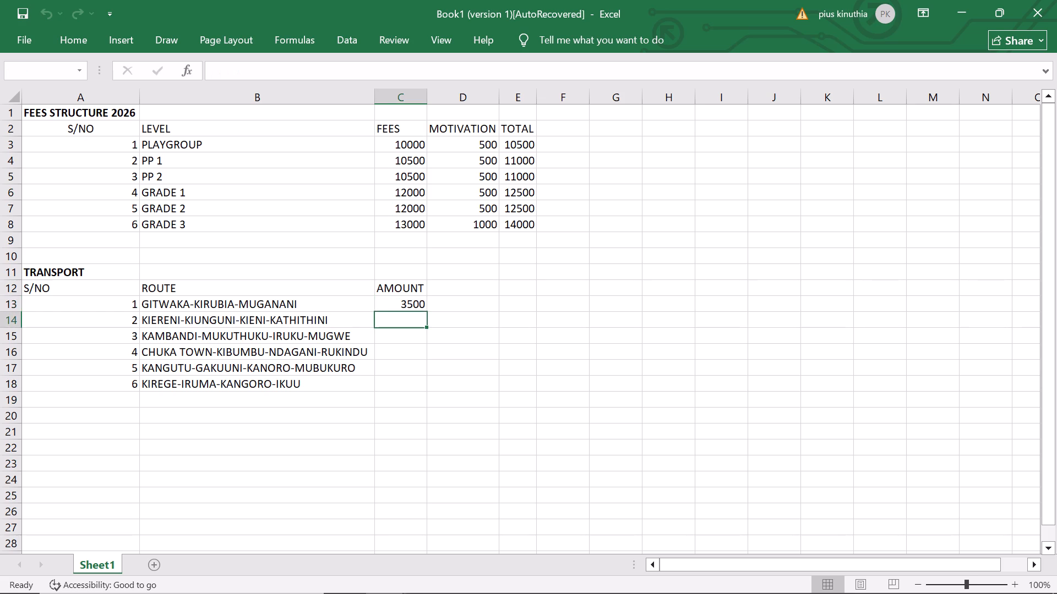
pyautogui.write('4500')
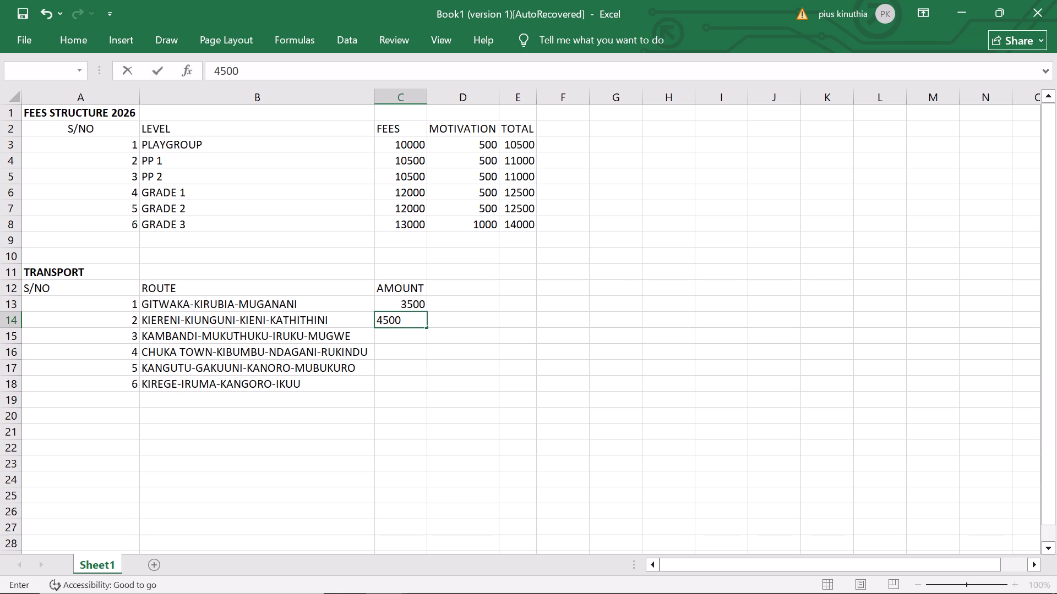
pyautogui.click(390, 339)
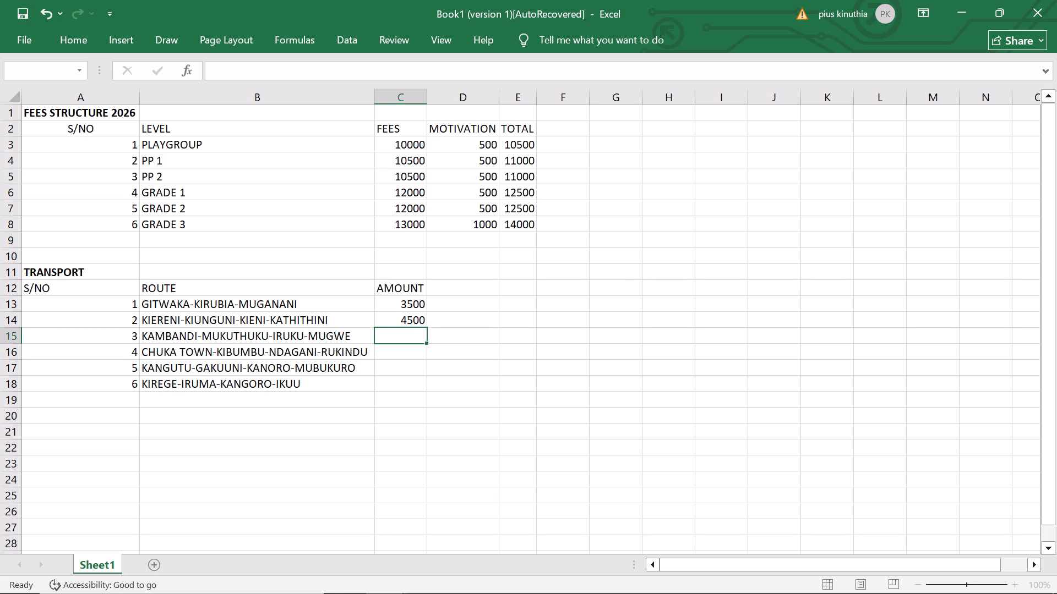
pyautogui.write('5000')
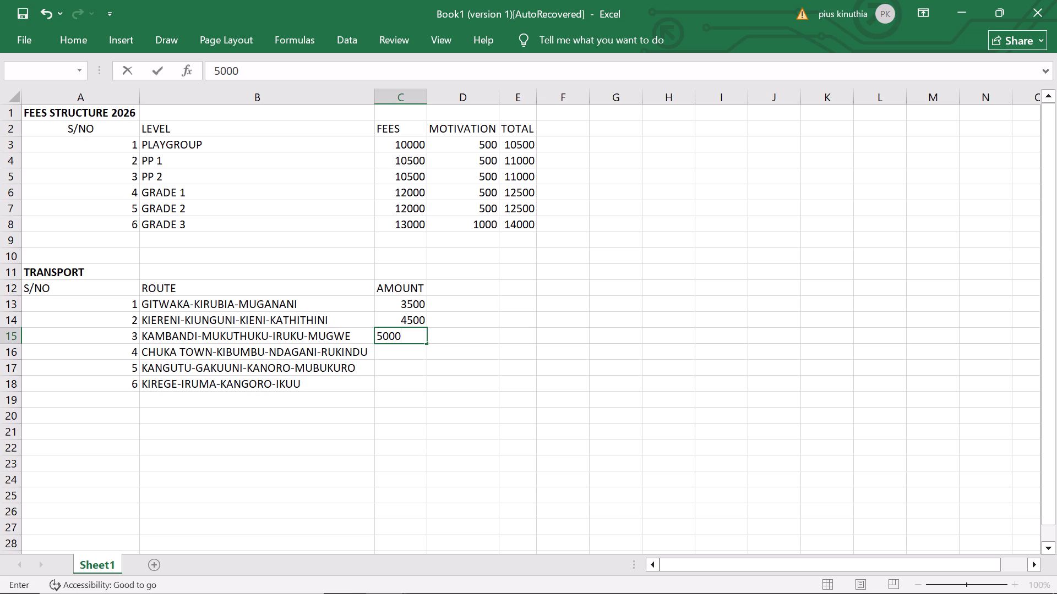
pyautogui.click(385, 354)
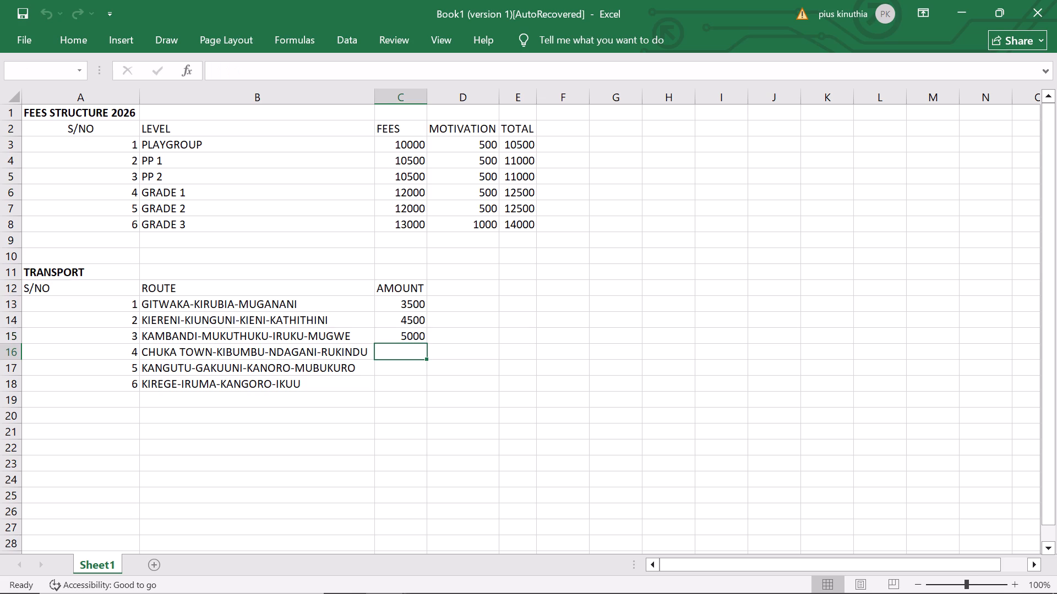
pyautogui.write('5000')
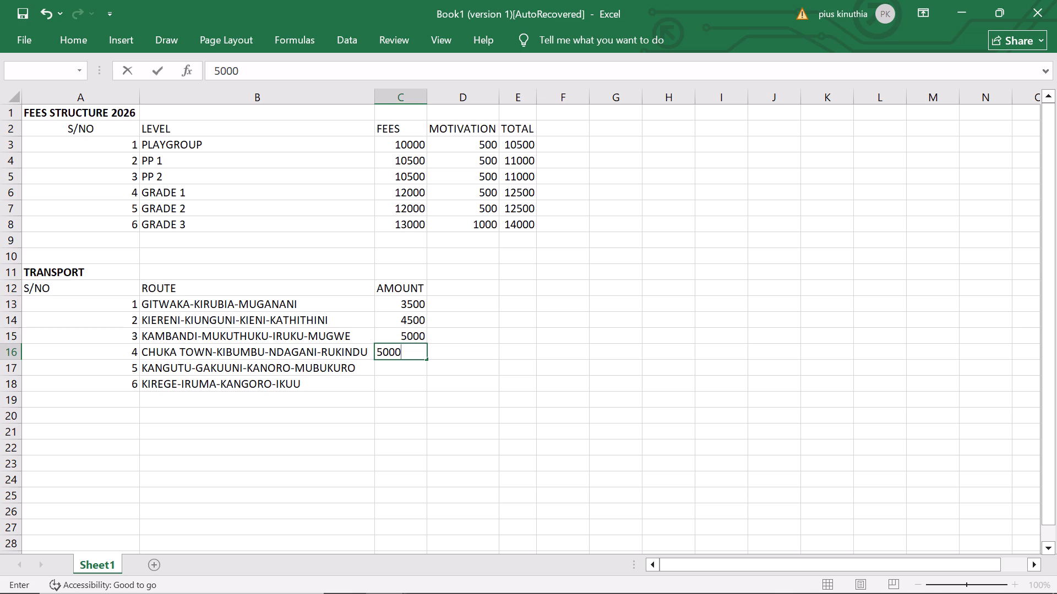
pyautogui.click(389, 371)
pyautogui.write('5000')
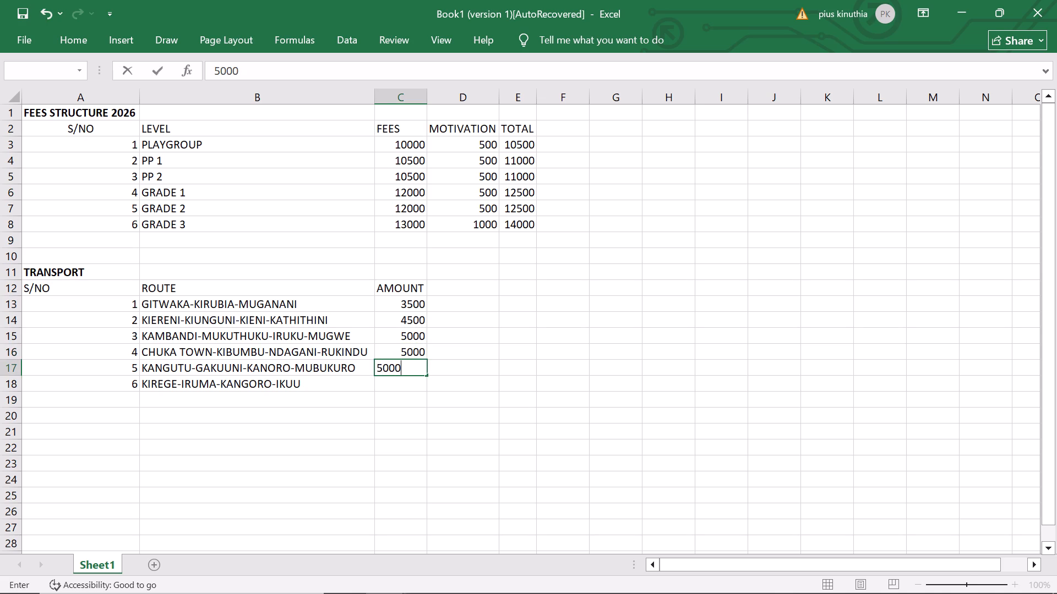
pyautogui.click(389, 383)
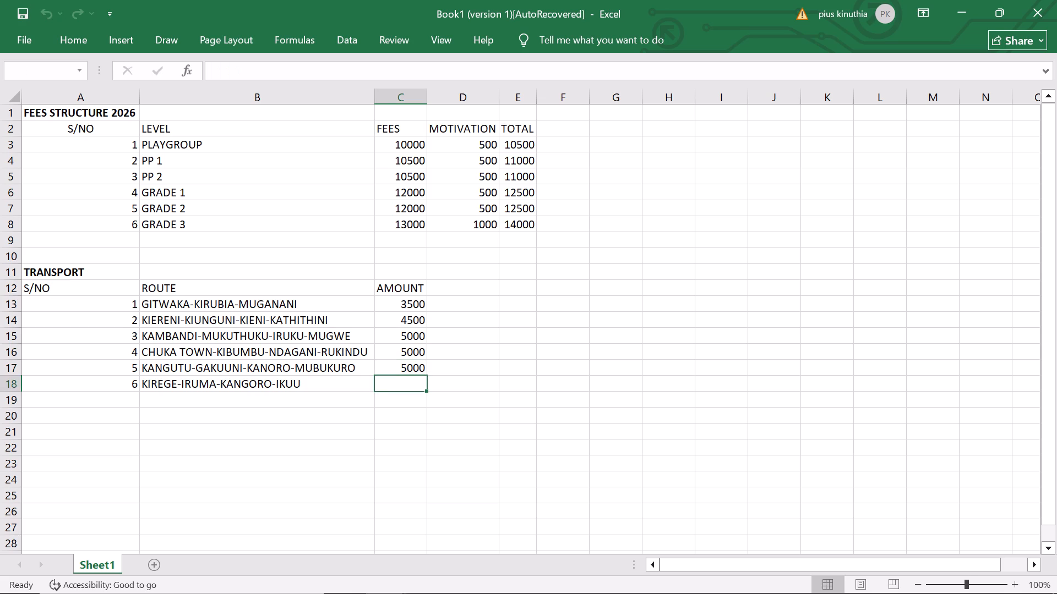
pyautogui.write('5000')
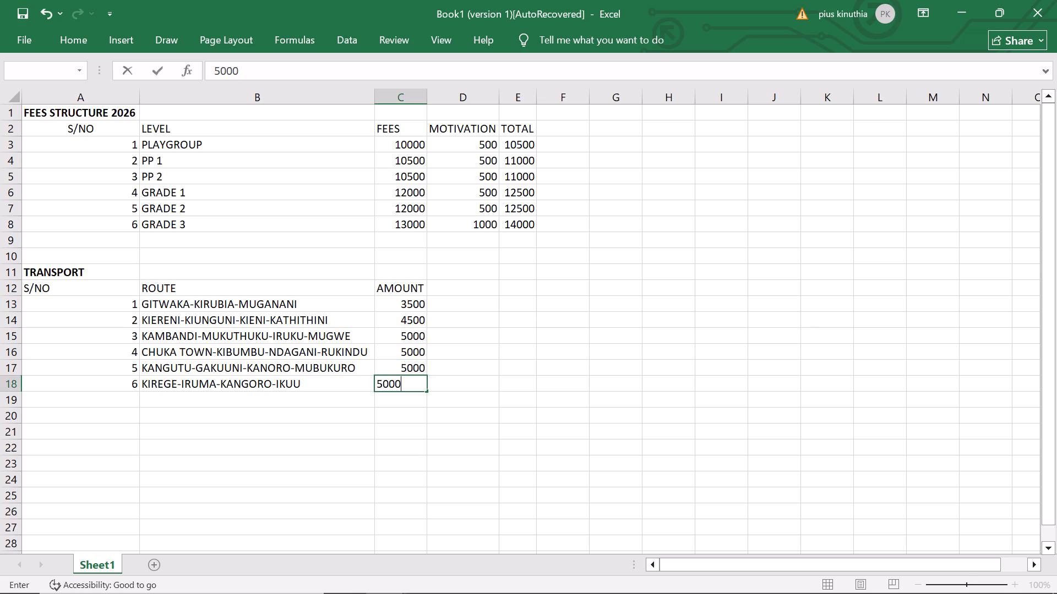
pyautogui.click(449, 282)
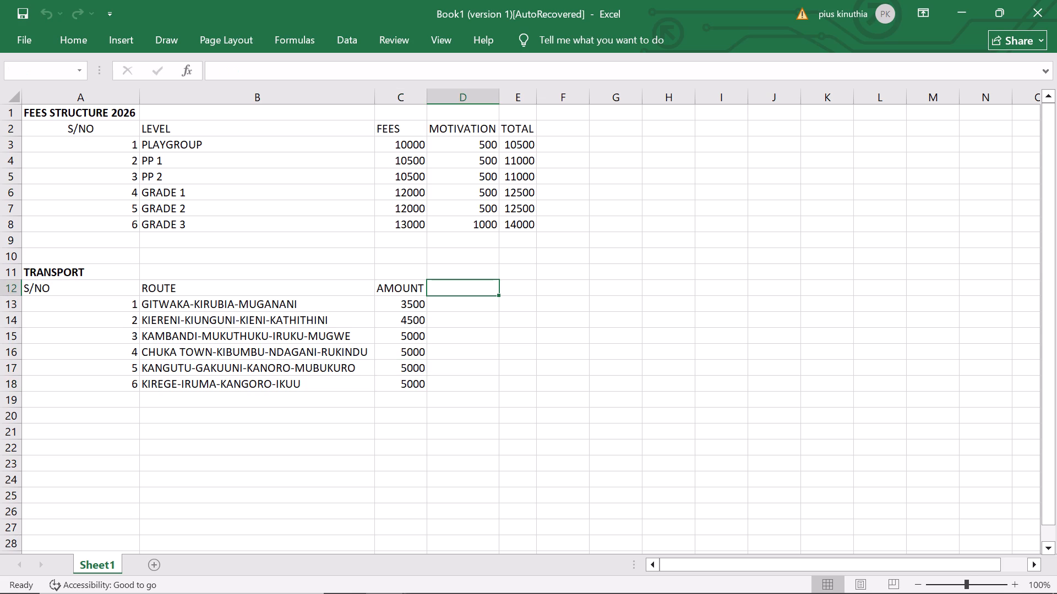
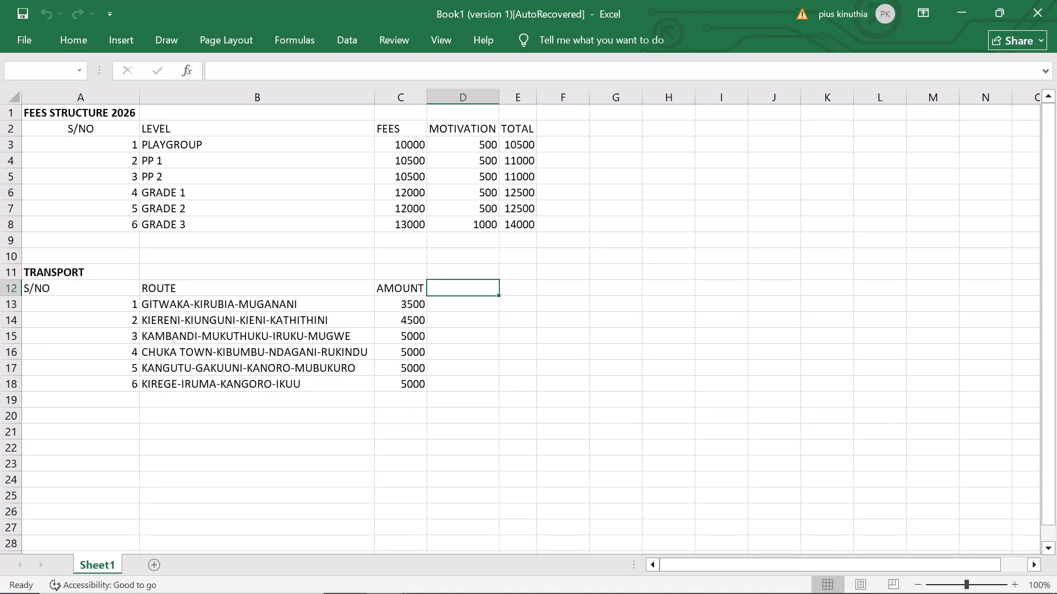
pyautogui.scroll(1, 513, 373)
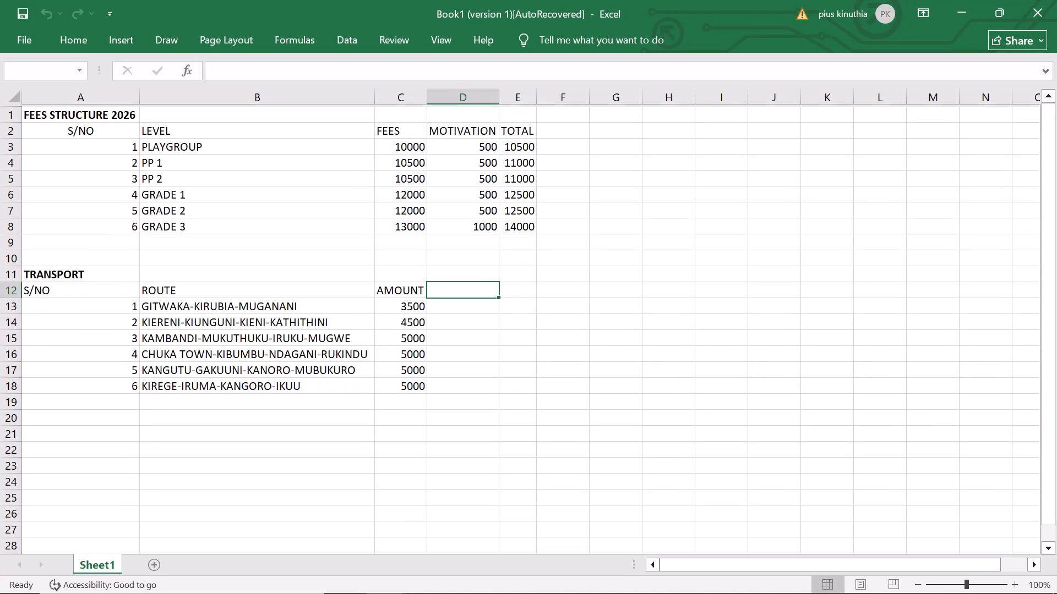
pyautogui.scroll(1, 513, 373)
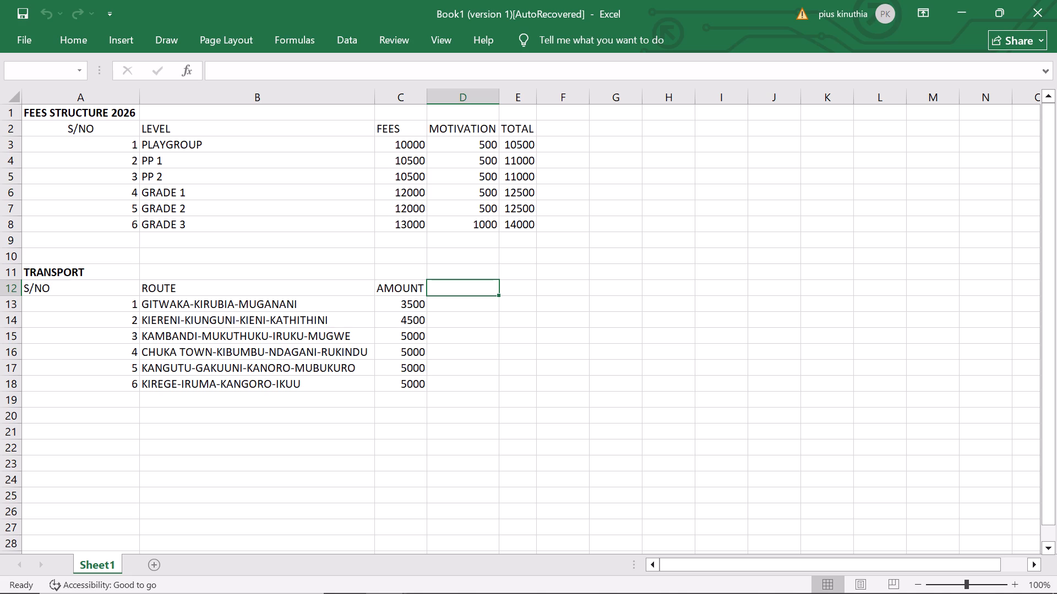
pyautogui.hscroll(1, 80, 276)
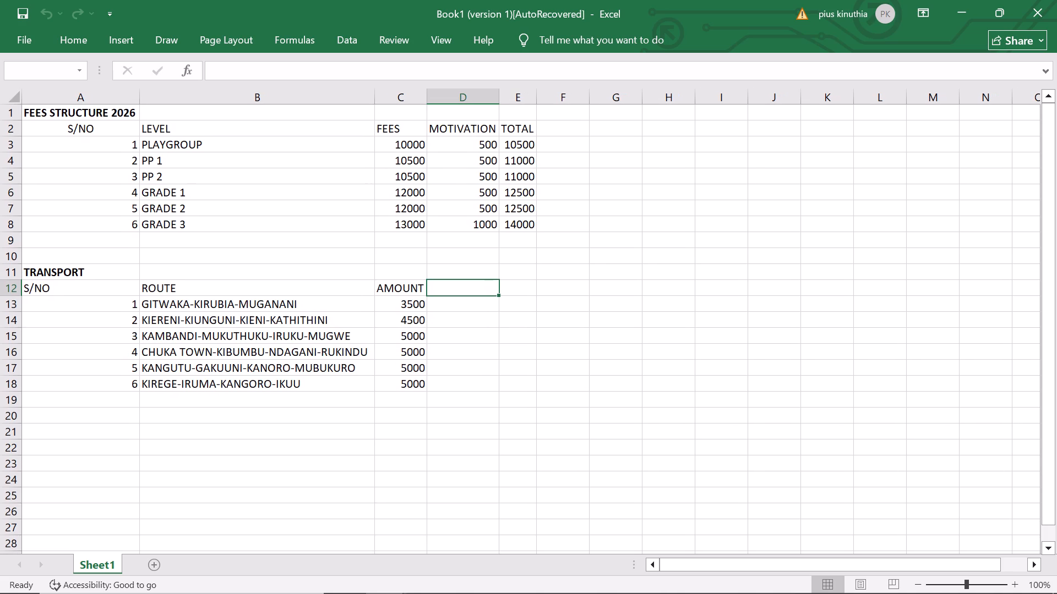
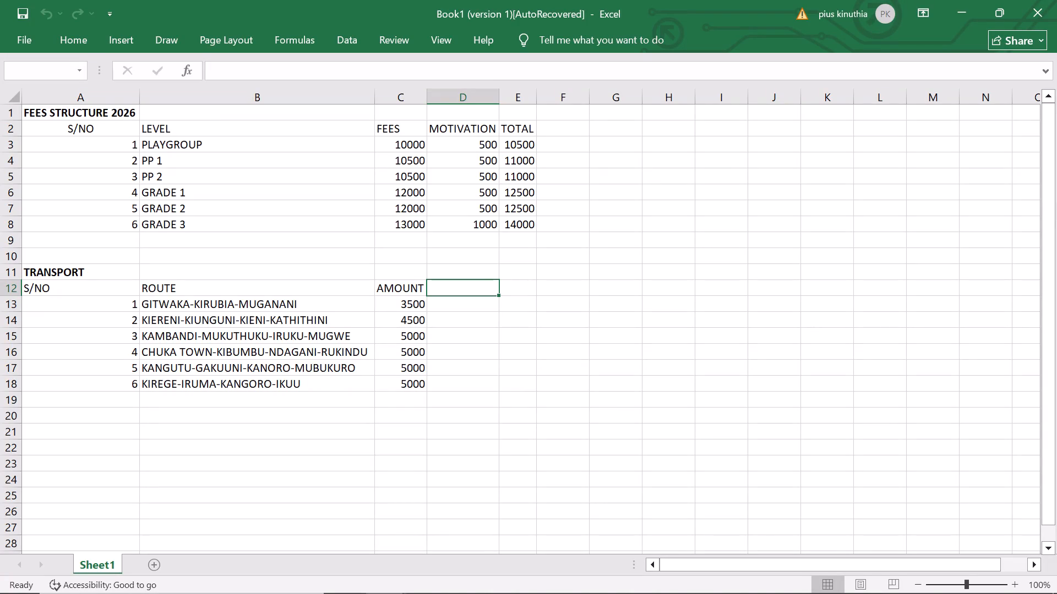
# Select the empty cell C19 directly below the last amount in the transport table.
pyautogui.click(408, 401)
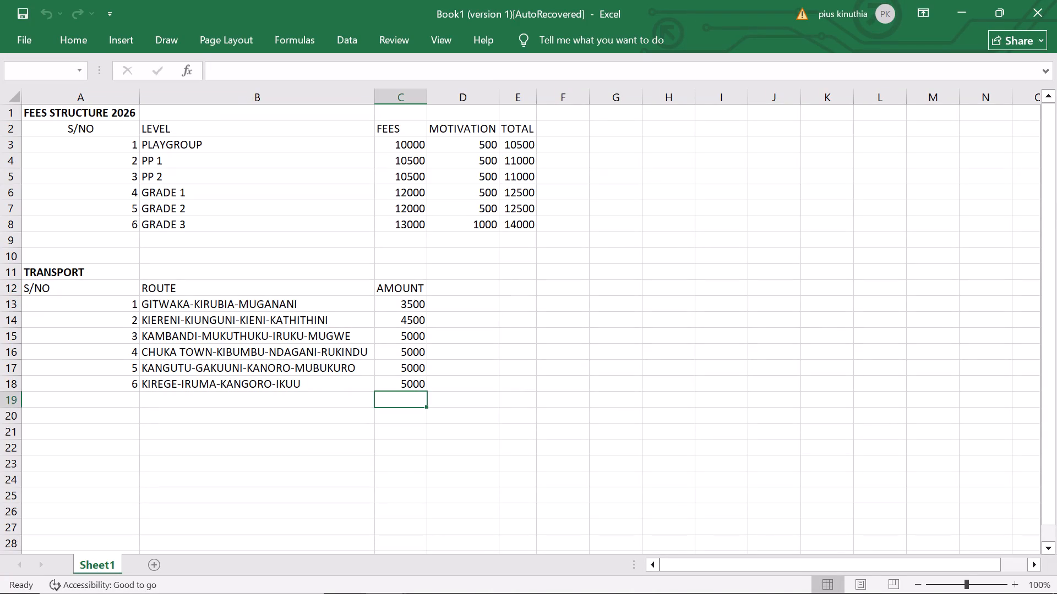
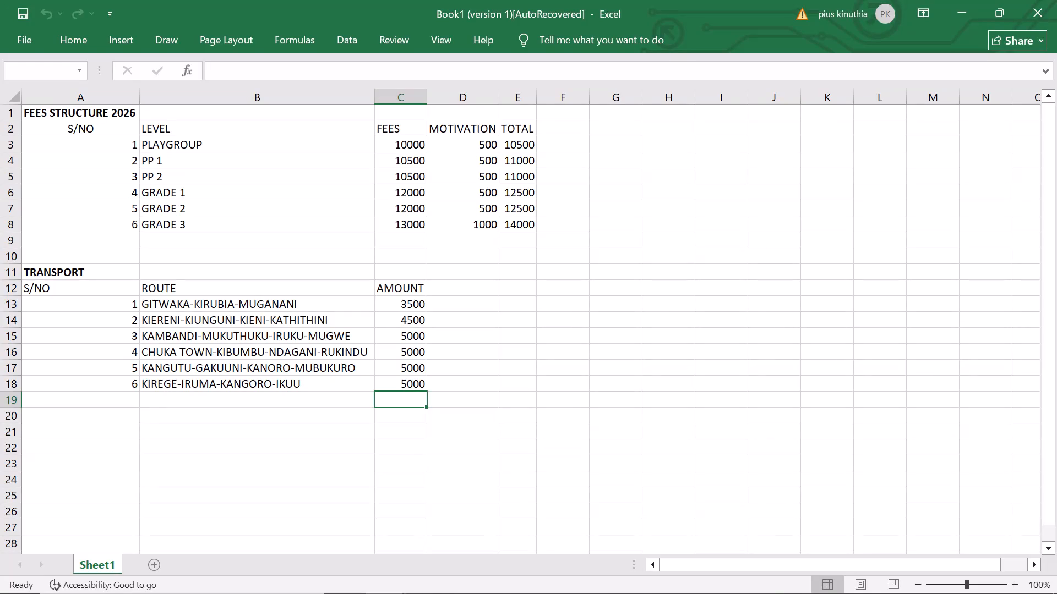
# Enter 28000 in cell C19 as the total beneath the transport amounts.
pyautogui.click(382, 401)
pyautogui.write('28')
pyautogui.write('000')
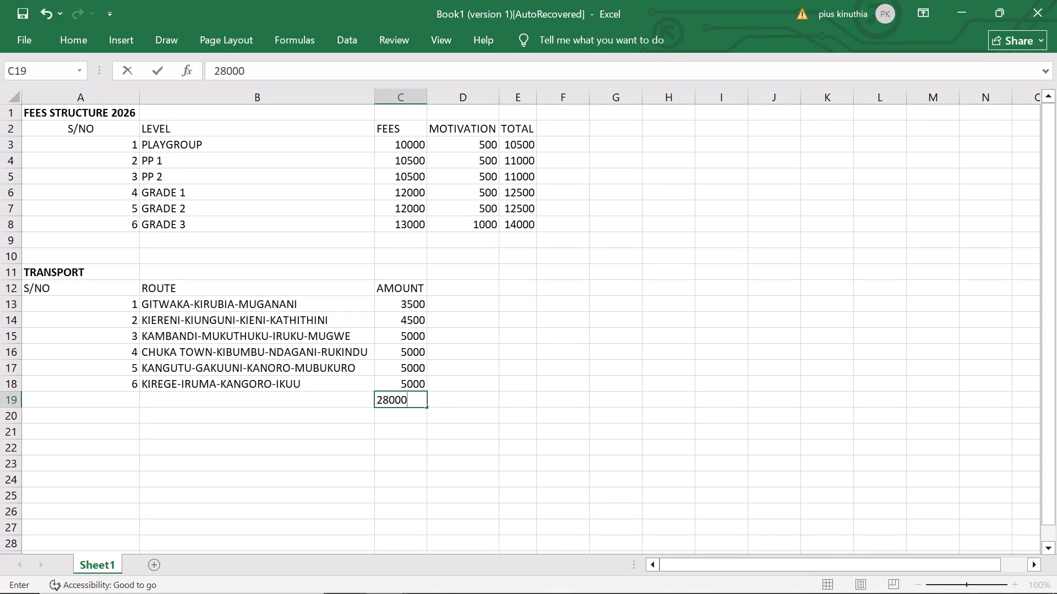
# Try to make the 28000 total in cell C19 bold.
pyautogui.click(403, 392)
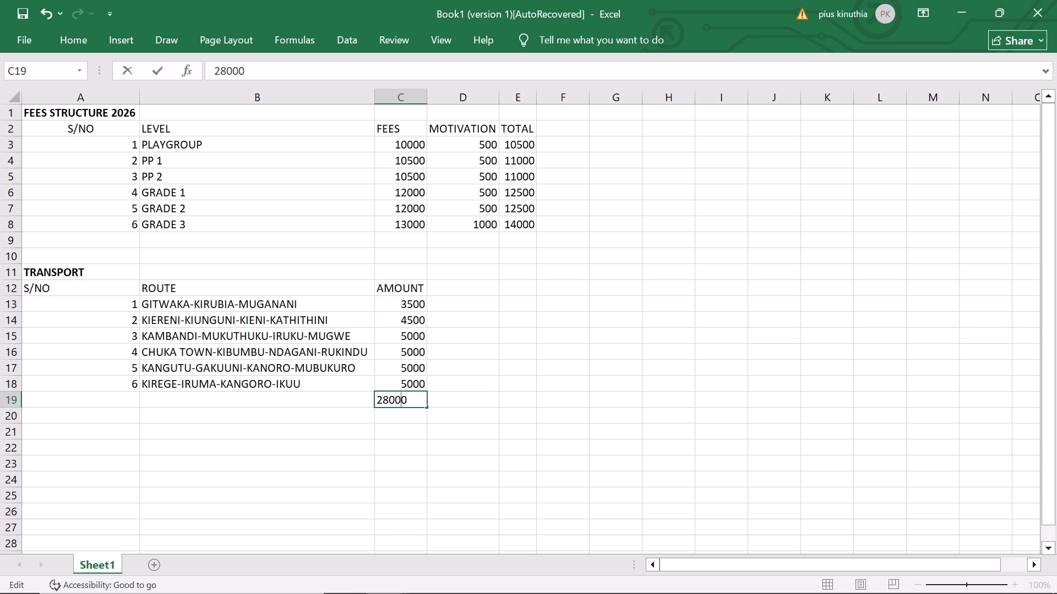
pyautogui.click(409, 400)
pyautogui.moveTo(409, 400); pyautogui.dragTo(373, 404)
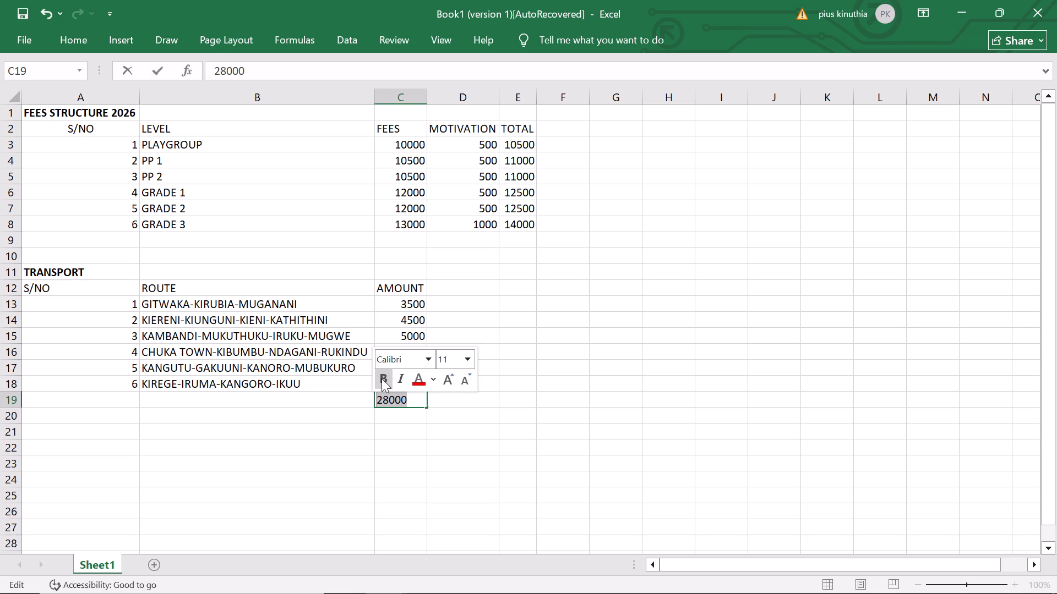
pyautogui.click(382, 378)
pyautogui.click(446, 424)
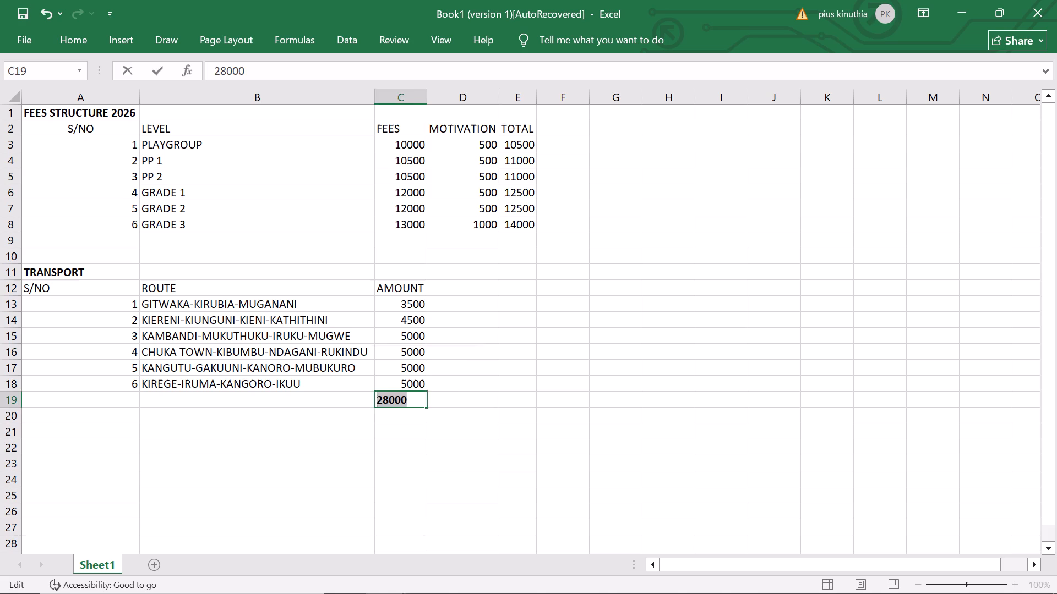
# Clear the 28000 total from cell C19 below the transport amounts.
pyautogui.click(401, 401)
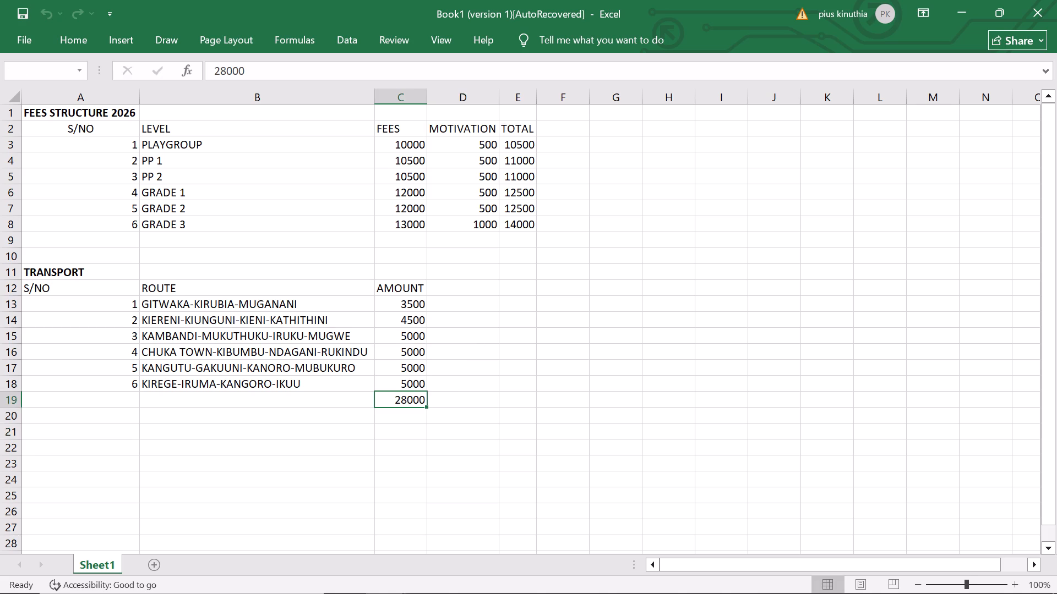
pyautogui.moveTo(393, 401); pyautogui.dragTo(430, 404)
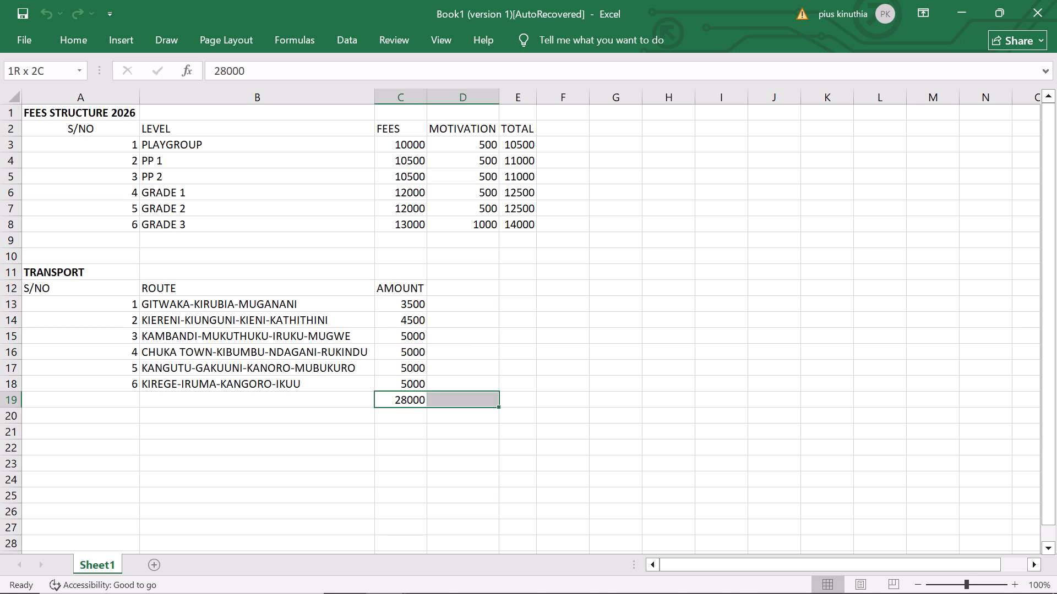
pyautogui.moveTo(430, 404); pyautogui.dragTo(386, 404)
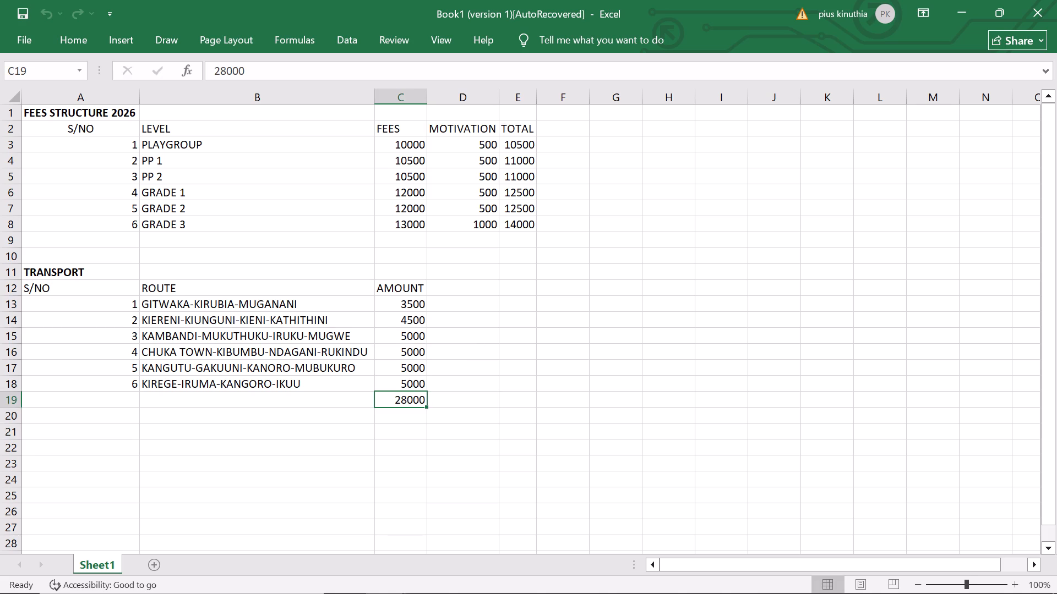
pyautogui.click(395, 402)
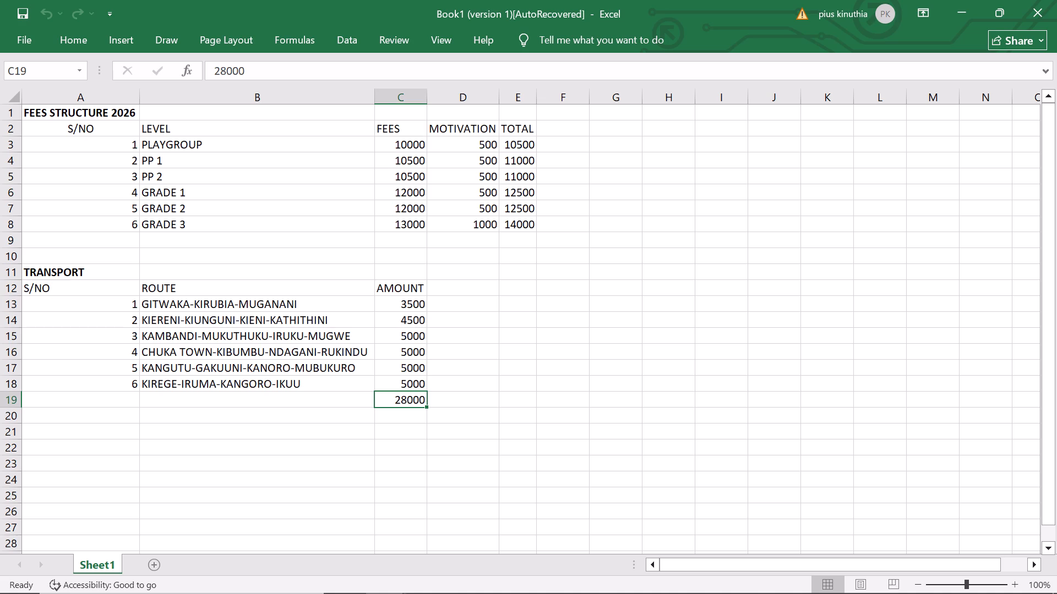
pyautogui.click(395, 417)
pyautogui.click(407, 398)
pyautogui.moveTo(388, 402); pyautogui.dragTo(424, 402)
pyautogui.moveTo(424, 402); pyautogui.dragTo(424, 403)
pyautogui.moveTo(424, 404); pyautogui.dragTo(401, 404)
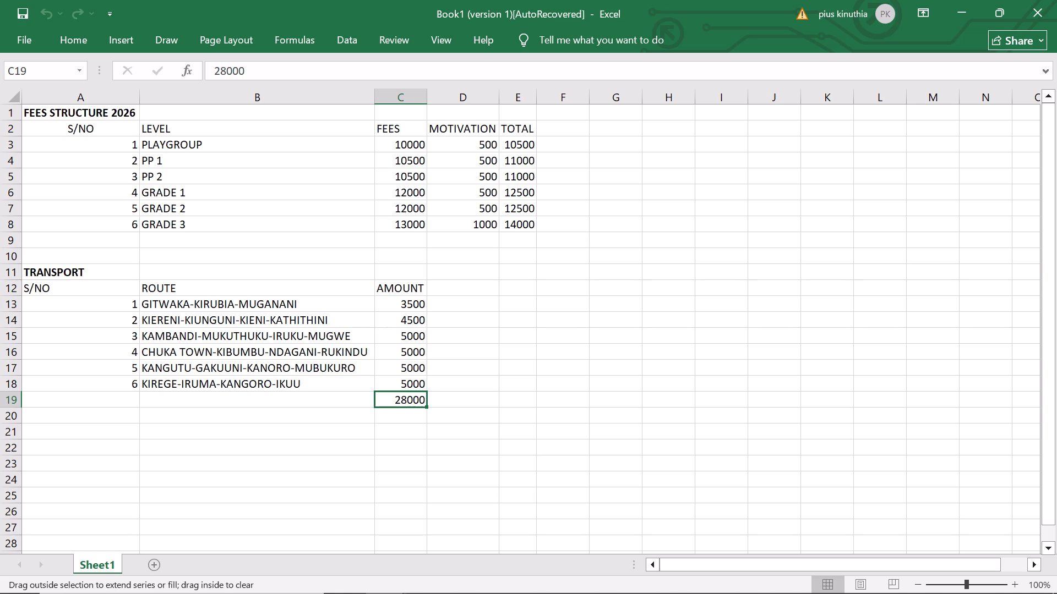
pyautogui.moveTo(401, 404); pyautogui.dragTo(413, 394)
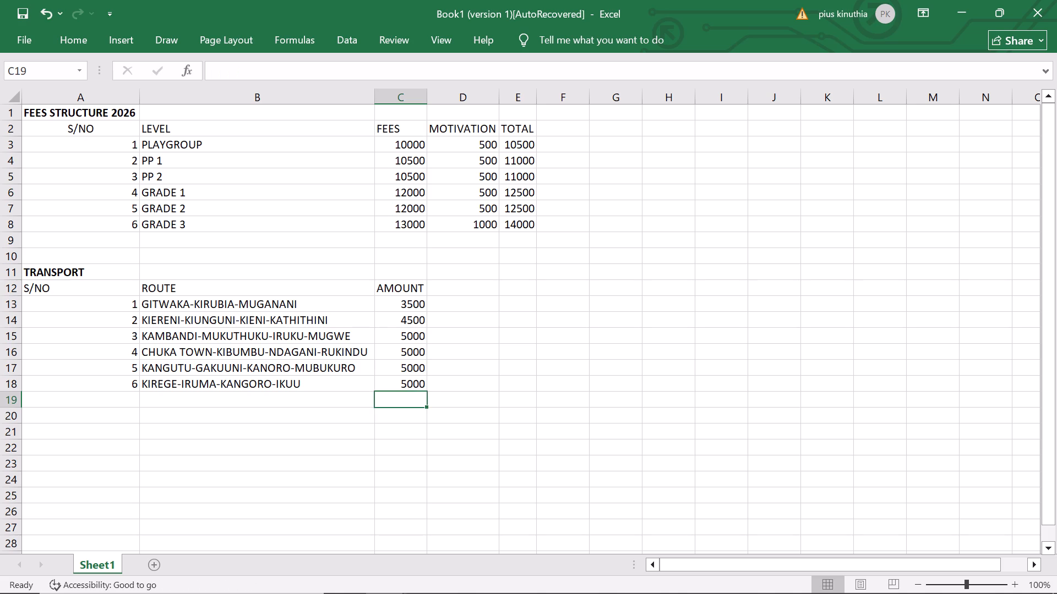
# Enter =28000 in the empty cell C19 as the total of the transport amounts.
pyautogui.click(395, 403)
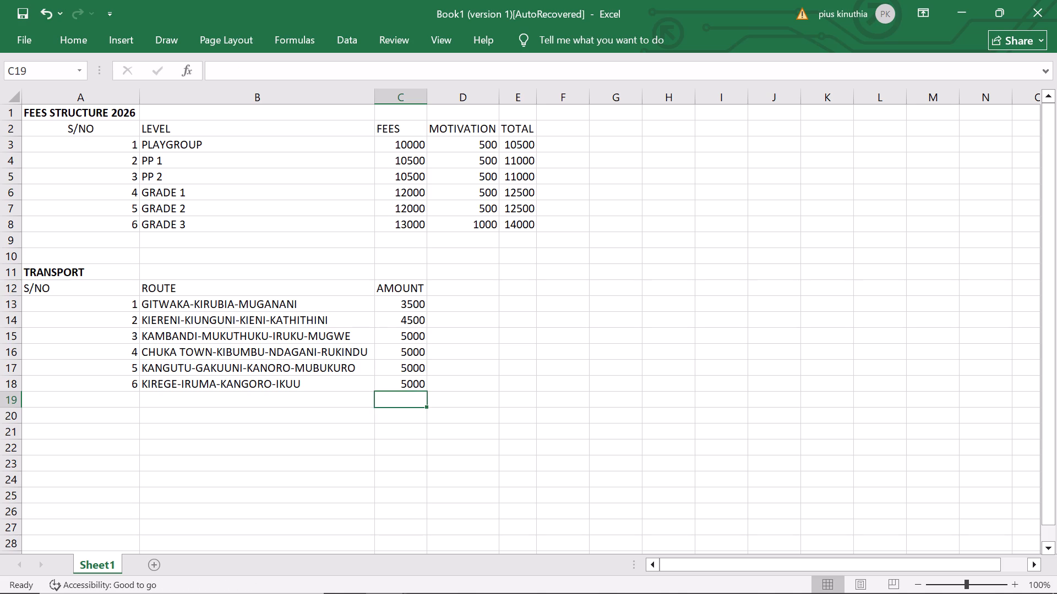
pyautogui.click(395, 399)
pyautogui.write('28')
pyautogui.press('BackSpace')
pyautogui.press('BackSpace')
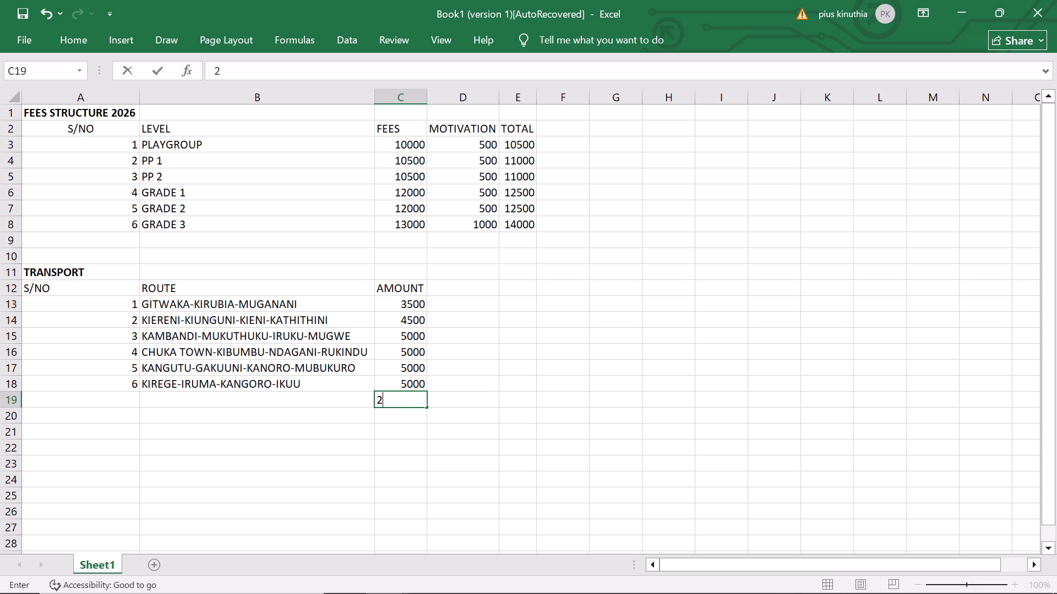
pyautogui.press('=')
pyautogui.write('28000')
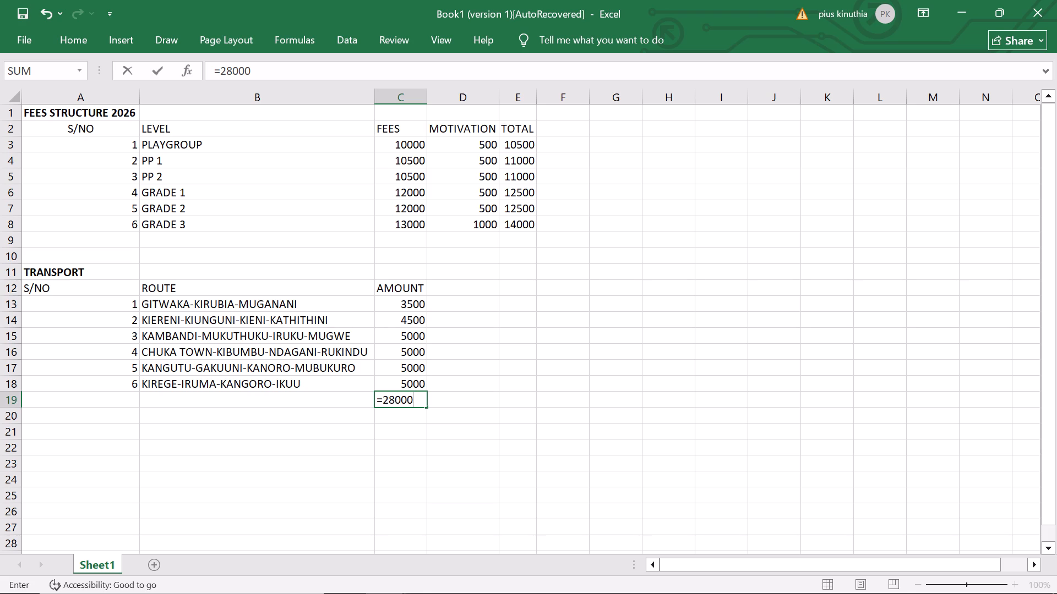
pyautogui.moveTo(413, 397); pyautogui.dragTo(396, 400)
pyautogui.moveTo(396, 400); pyautogui.dragTo(383, 402)
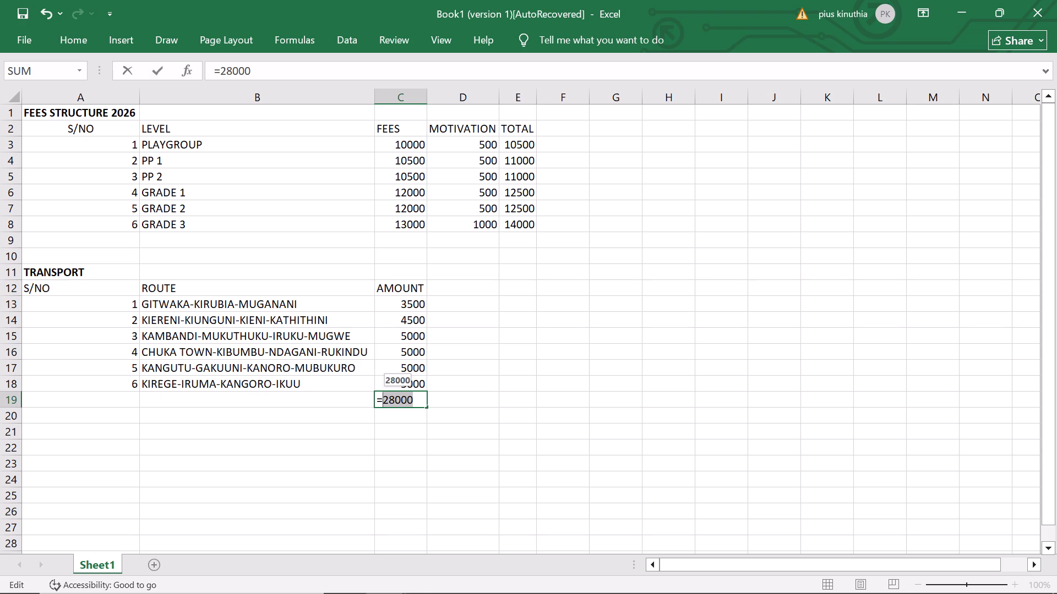
pyautogui.rightClick(383, 402)
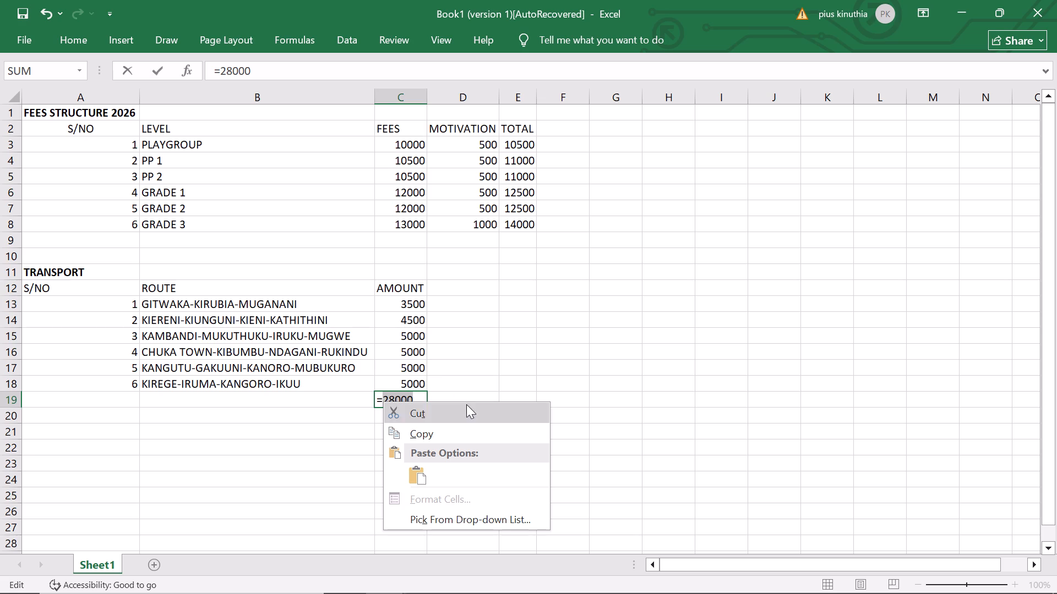
pyautogui.click(464, 384)
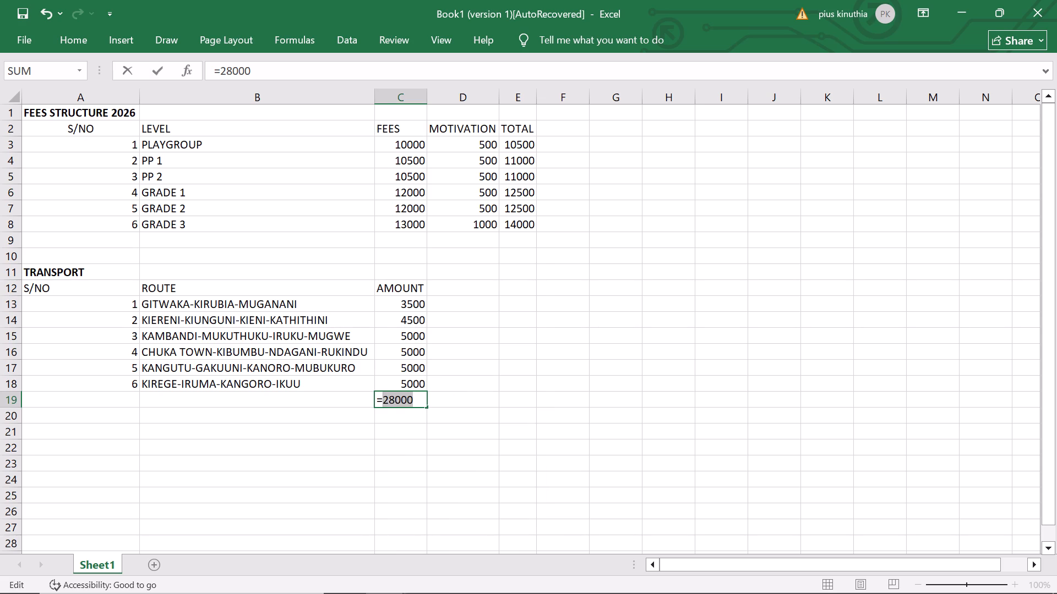
pyautogui.click(418, 401)
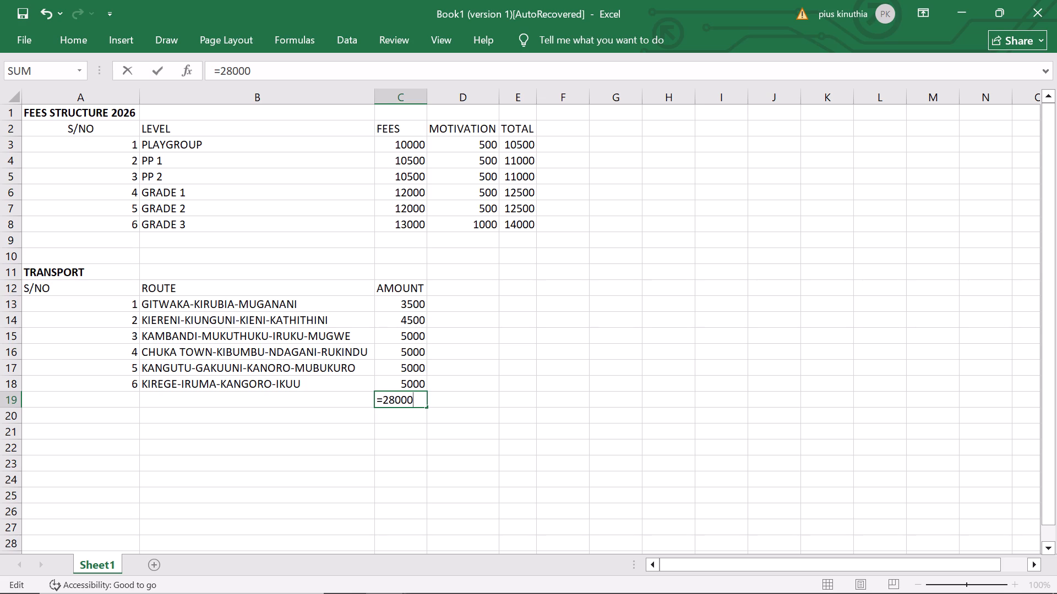
pyautogui.click(519, 243)
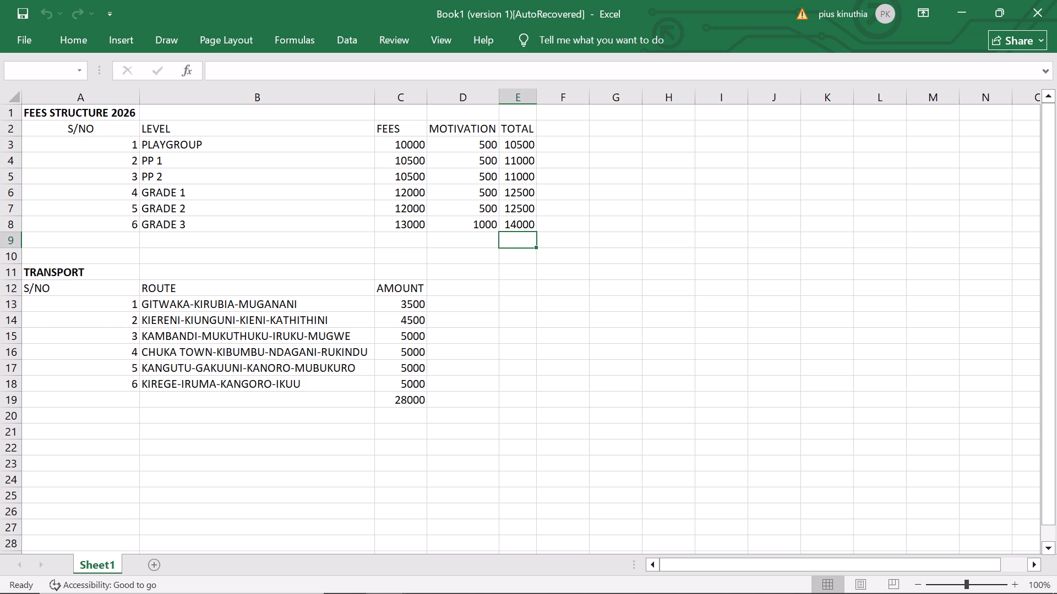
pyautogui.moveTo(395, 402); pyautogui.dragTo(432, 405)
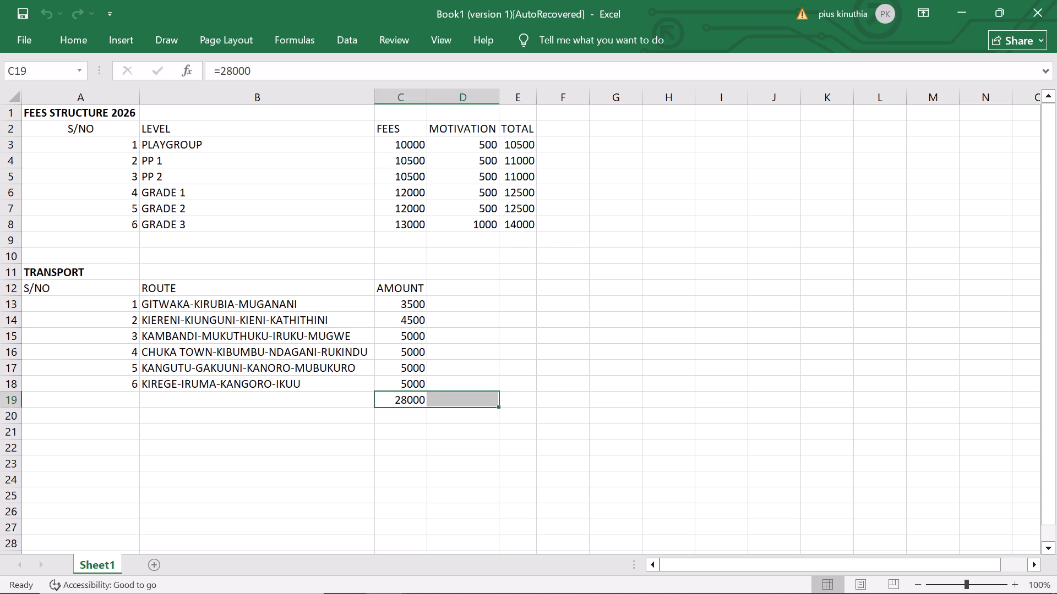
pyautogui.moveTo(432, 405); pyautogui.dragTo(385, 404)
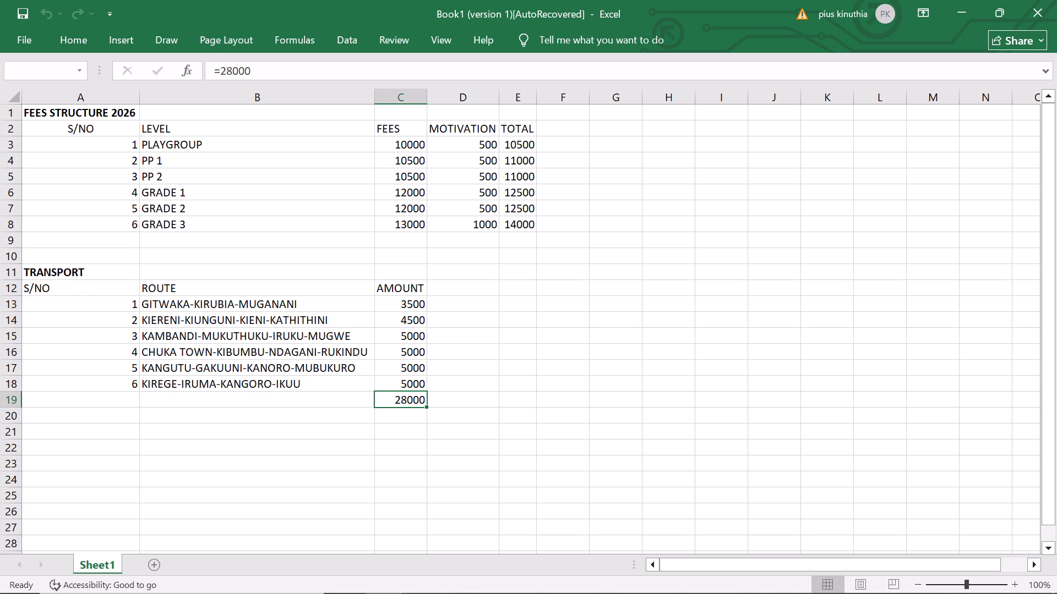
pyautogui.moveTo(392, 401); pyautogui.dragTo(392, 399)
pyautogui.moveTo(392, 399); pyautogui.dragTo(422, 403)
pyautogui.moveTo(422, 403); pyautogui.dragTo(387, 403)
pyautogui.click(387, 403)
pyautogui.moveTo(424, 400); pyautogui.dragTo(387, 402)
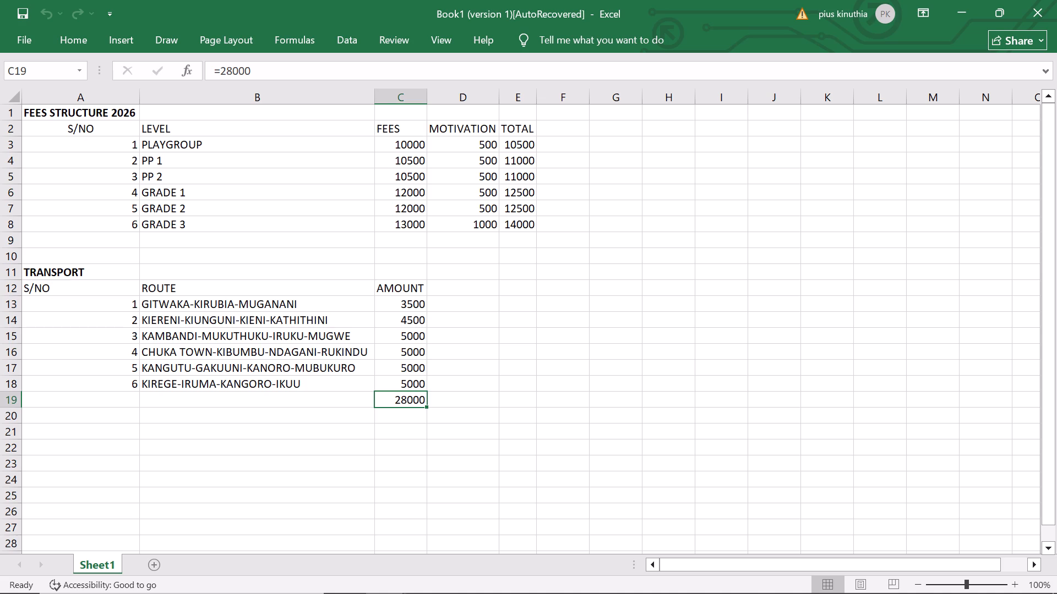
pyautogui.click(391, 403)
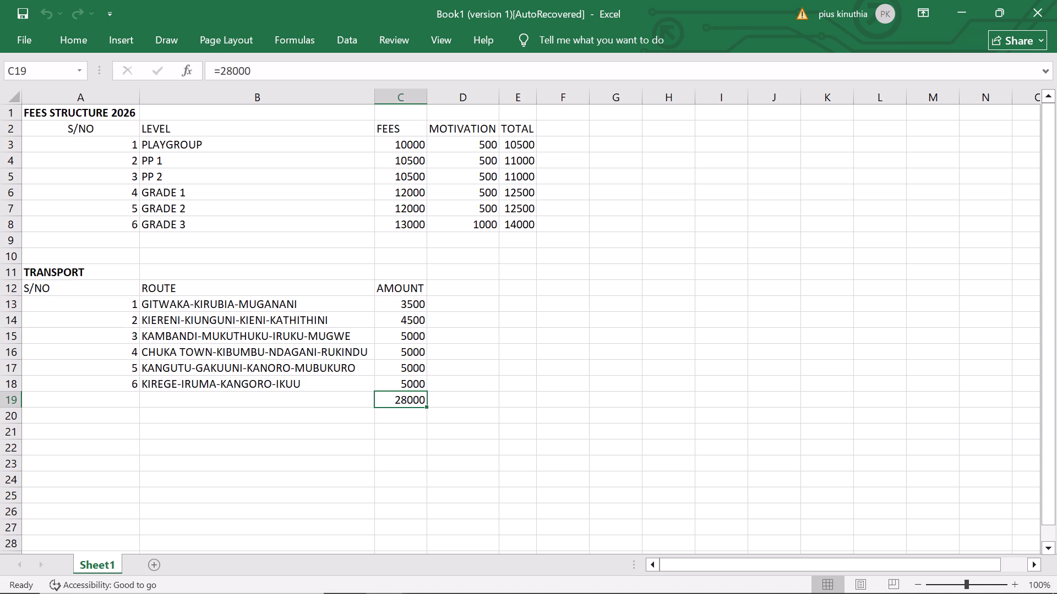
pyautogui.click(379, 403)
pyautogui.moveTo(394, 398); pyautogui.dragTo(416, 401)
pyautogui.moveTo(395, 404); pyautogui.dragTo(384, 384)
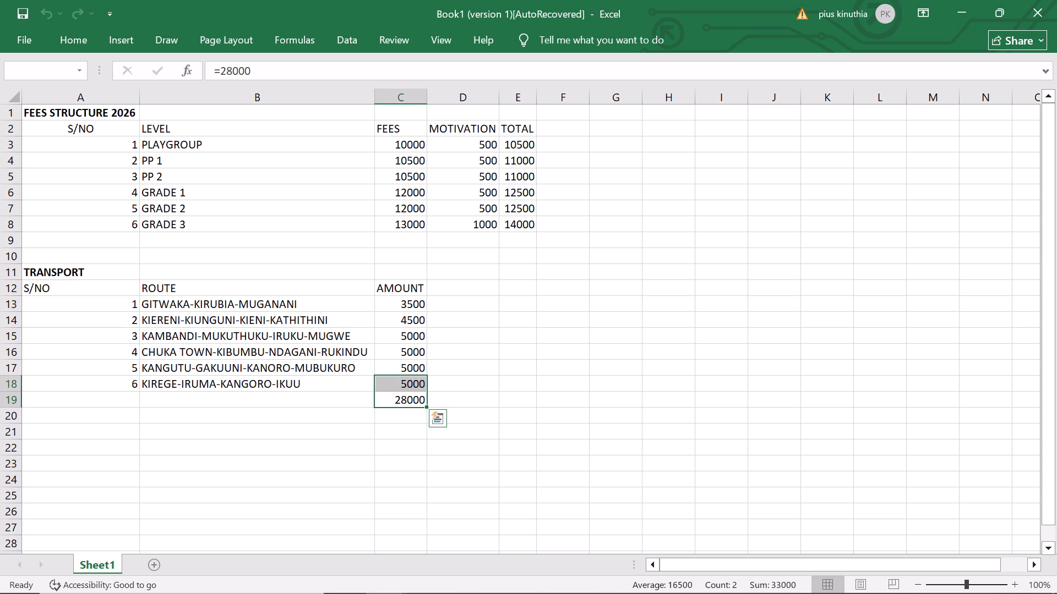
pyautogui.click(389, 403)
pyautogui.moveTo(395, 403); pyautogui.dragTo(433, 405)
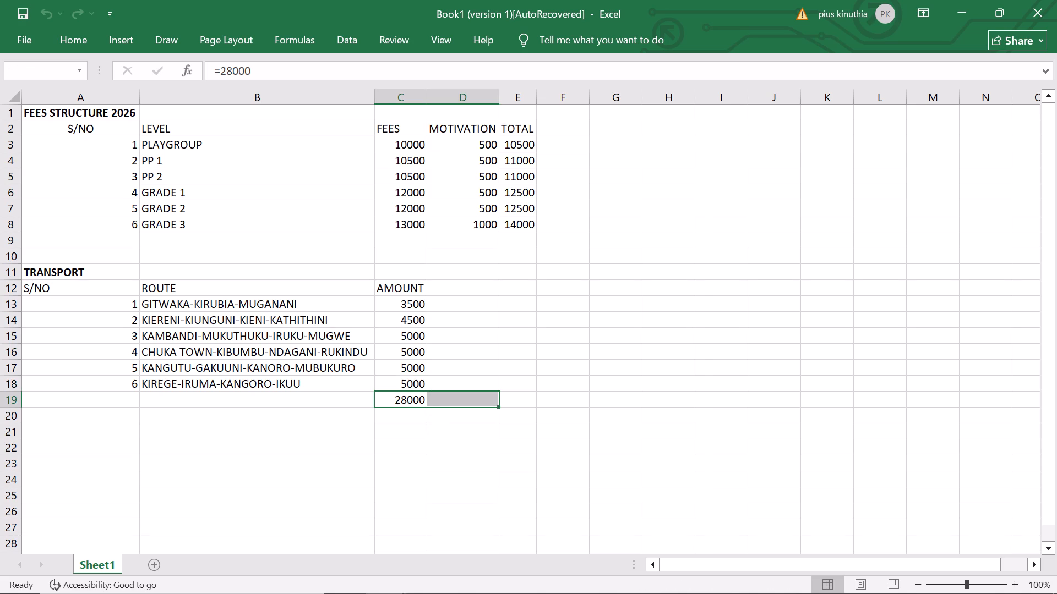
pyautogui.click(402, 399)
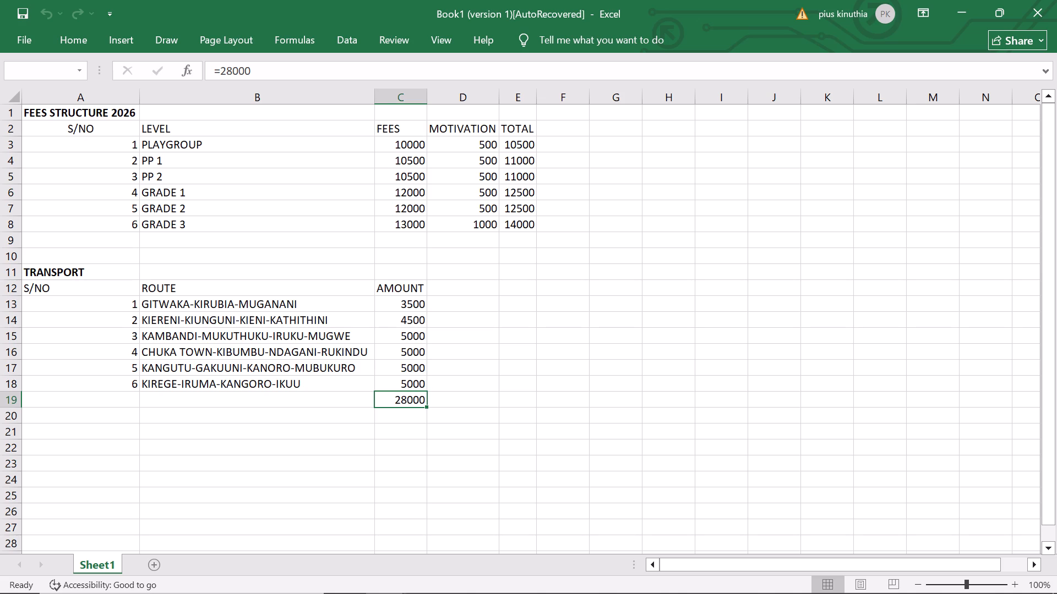
# Select the empty cell E9 directly below the last value in the fees table's TOTAL column.
pyautogui.click(515, 241)
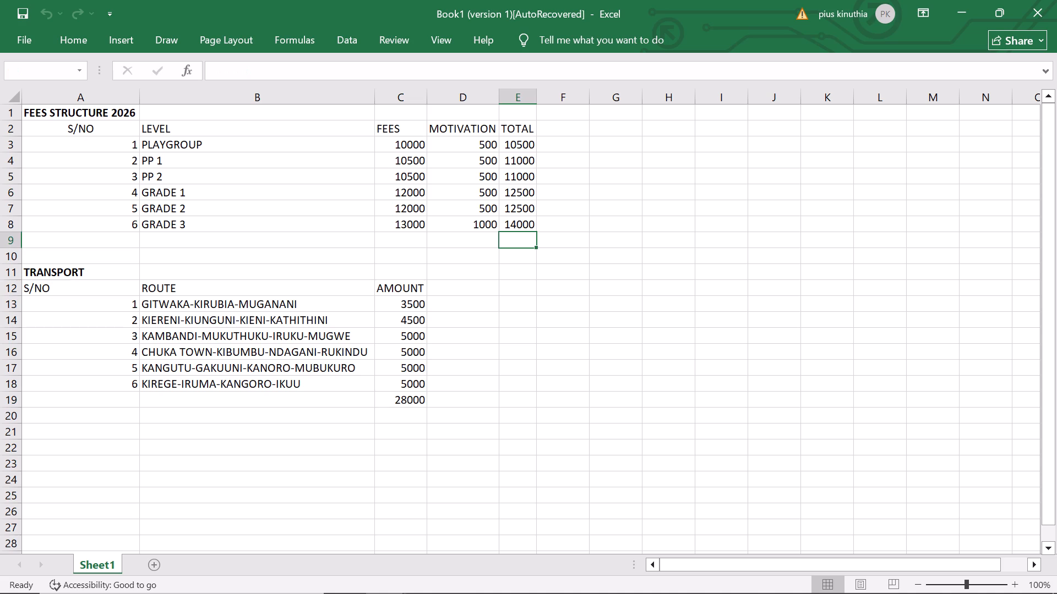
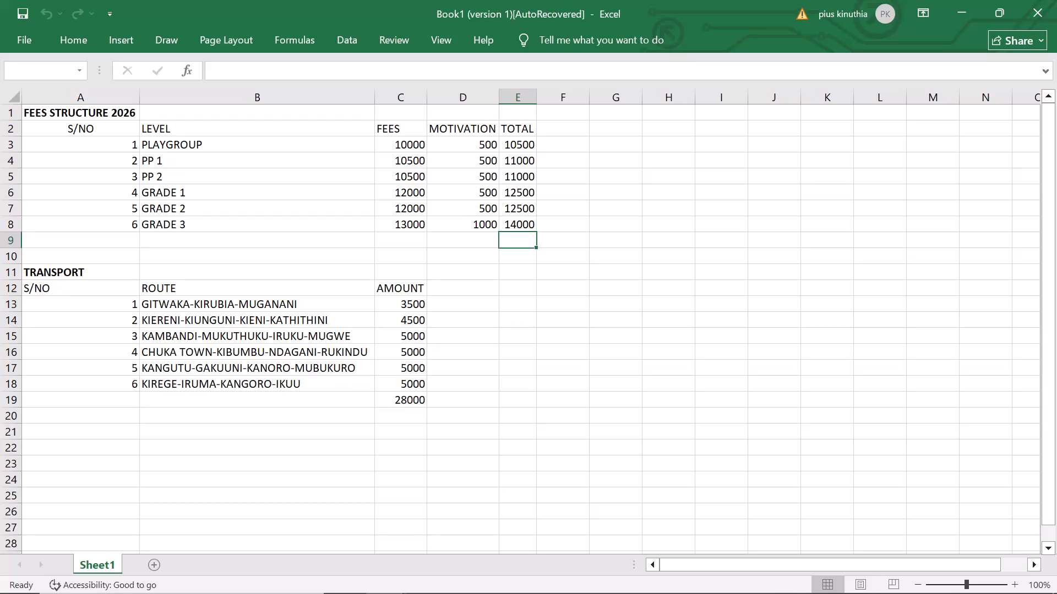
# Enter 71500 in cell E9 as the total below the fees table's TOTAL column.
pyautogui.click(511, 241)
pyautogui.press('7')
pyautogui.press('1')
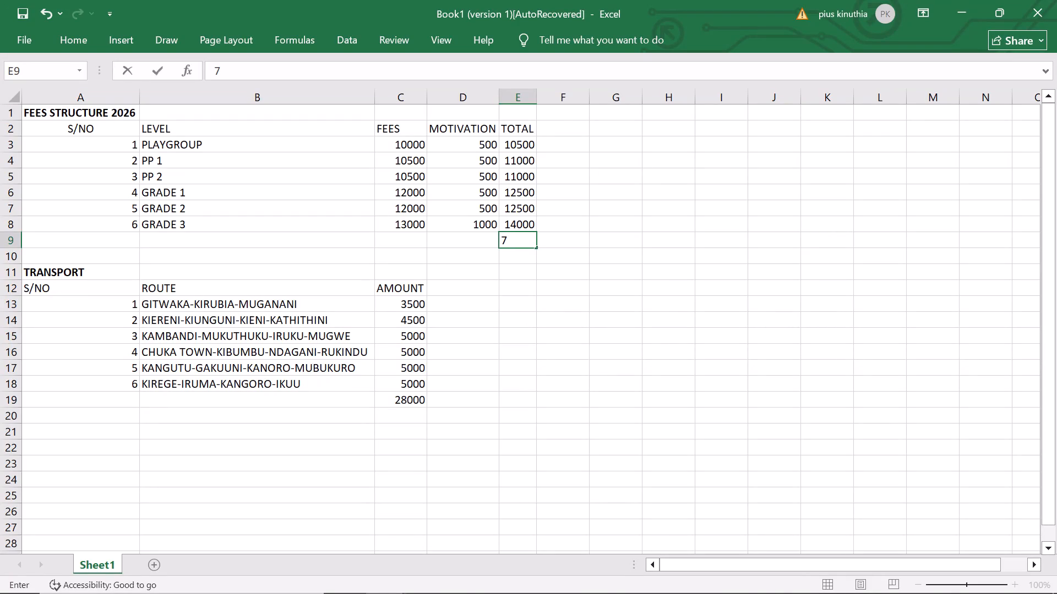
pyautogui.write('500')
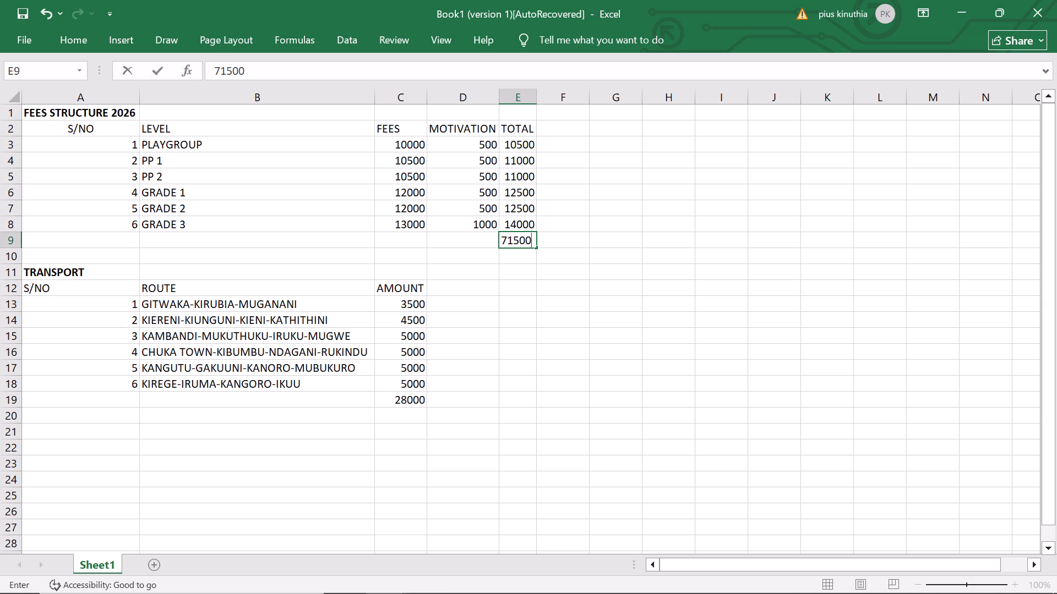
pyautogui.click(527, 235)
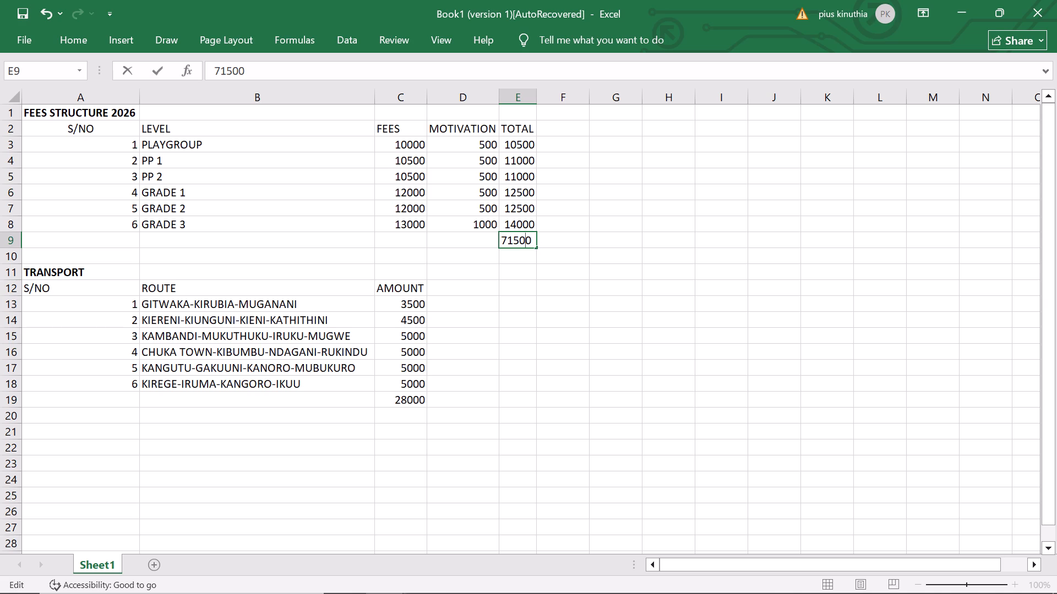
pyautogui.click(533, 242)
pyautogui.moveTo(527, 239); pyautogui.dragTo(517, 241)
pyautogui.moveTo(517, 241); pyautogui.dragTo(540, 240)
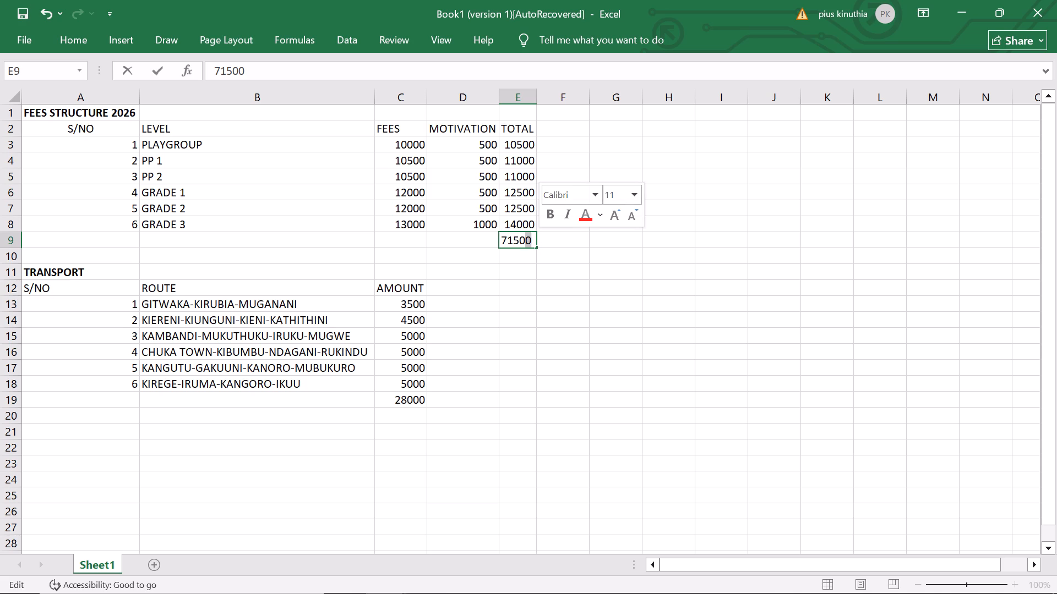
pyautogui.click(535, 251)
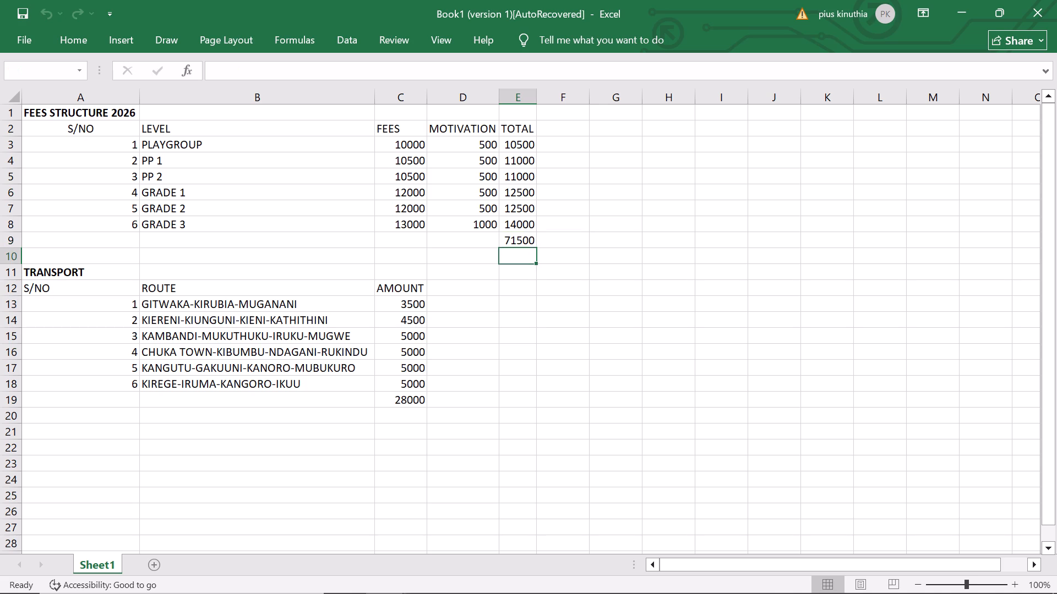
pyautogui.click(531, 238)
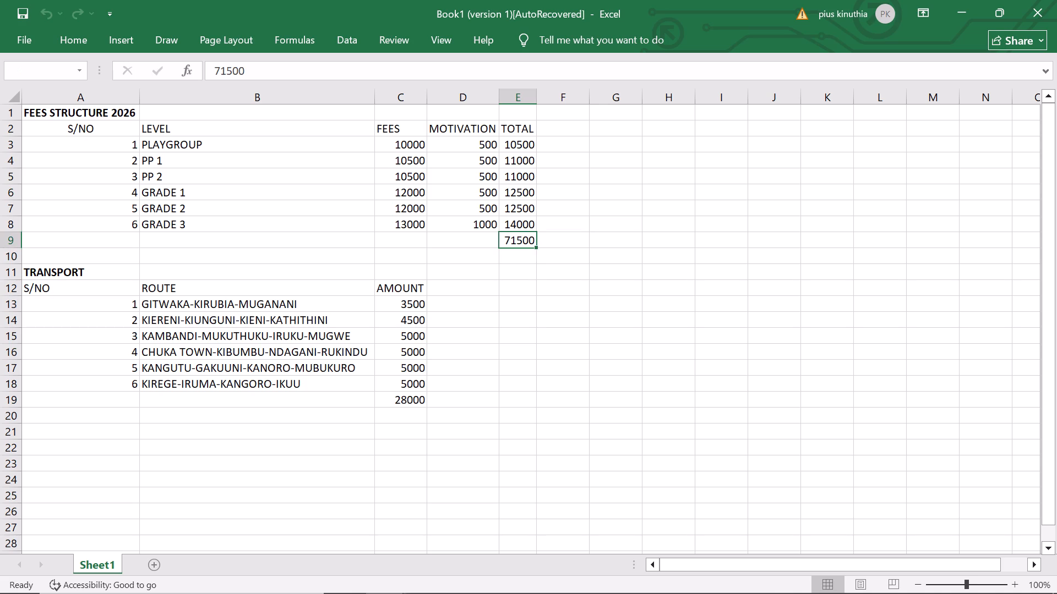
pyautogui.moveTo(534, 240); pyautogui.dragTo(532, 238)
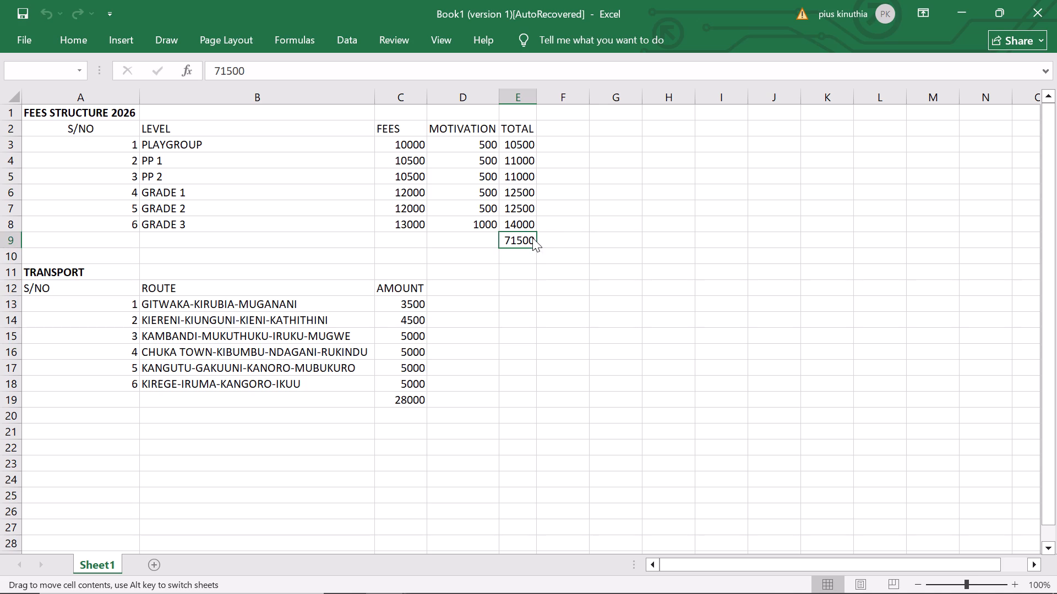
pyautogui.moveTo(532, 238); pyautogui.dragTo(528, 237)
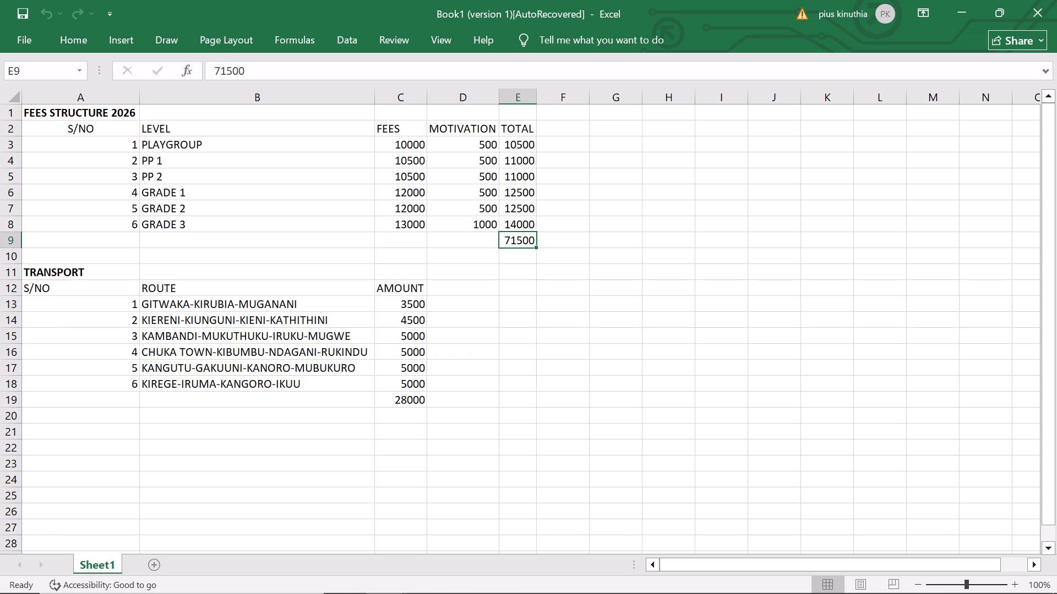
# Make the 28000 total in cell C19 below the transport amounts bold.
pyautogui.click(402, 402)
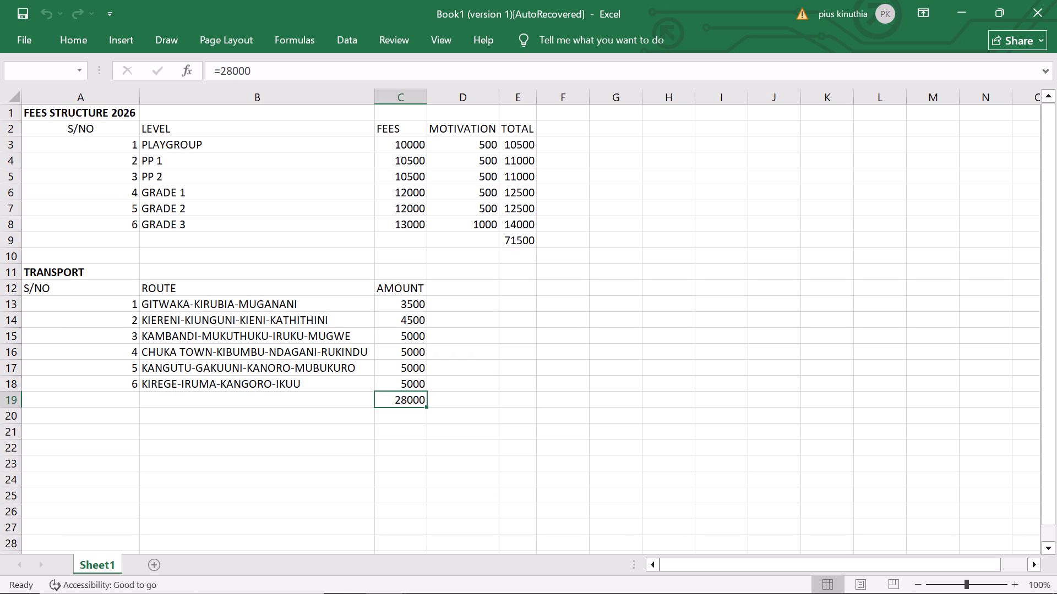
pyautogui.moveTo(393, 398); pyautogui.dragTo(427, 404)
pyautogui.moveTo(427, 404); pyautogui.dragTo(430, 408)
pyautogui.click(388, 398)
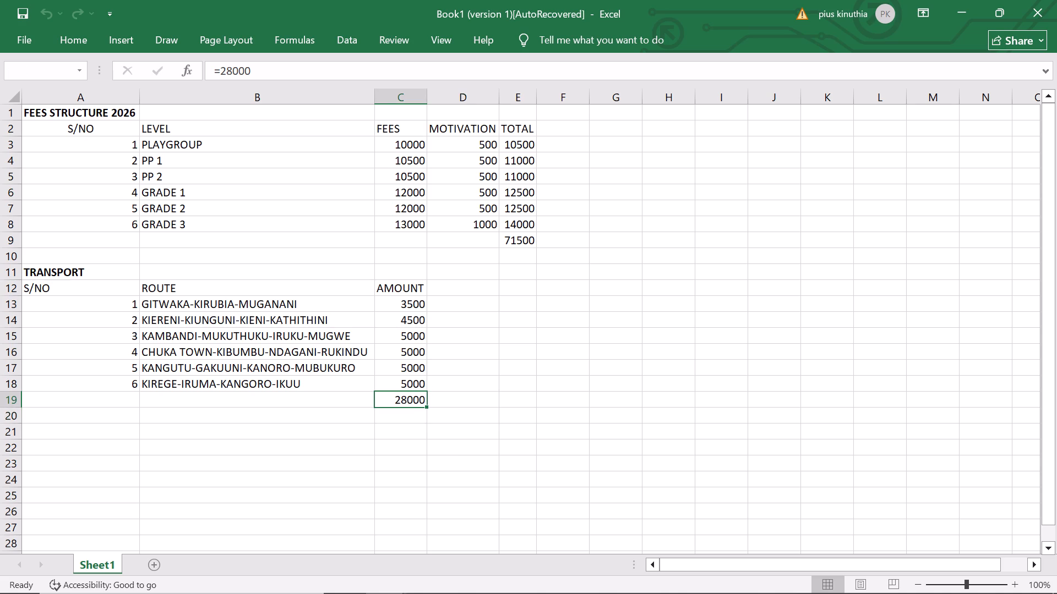
pyautogui.click(390, 399)
pyautogui.moveTo(393, 404); pyautogui.dragTo(394, 404)
pyautogui.moveTo(394, 404); pyautogui.dragTo(412, 405)
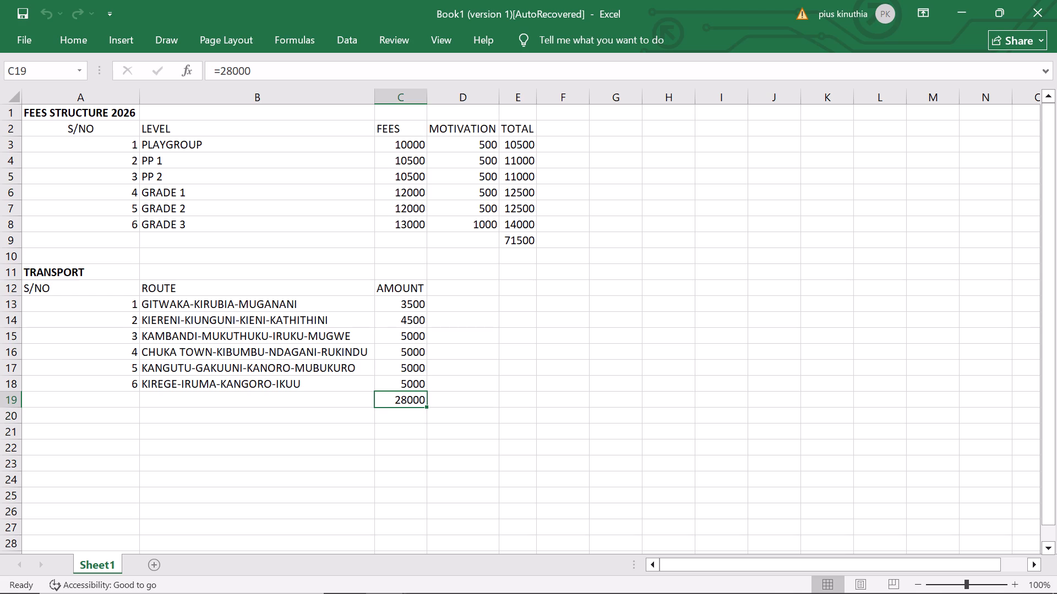
pyautogui.click(406, 396)
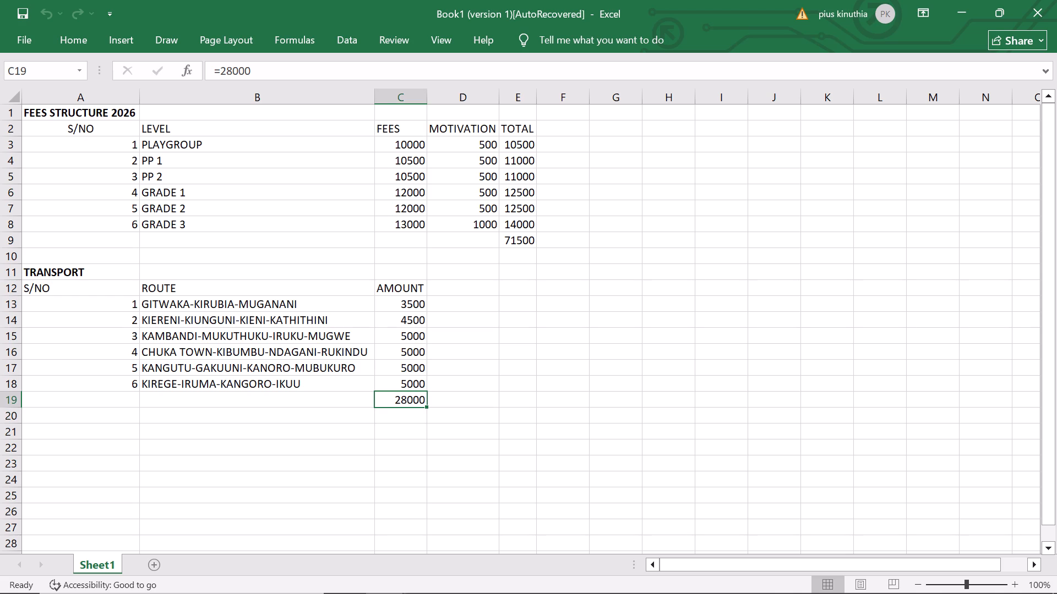
pyautogui.rightClick(425, 404)
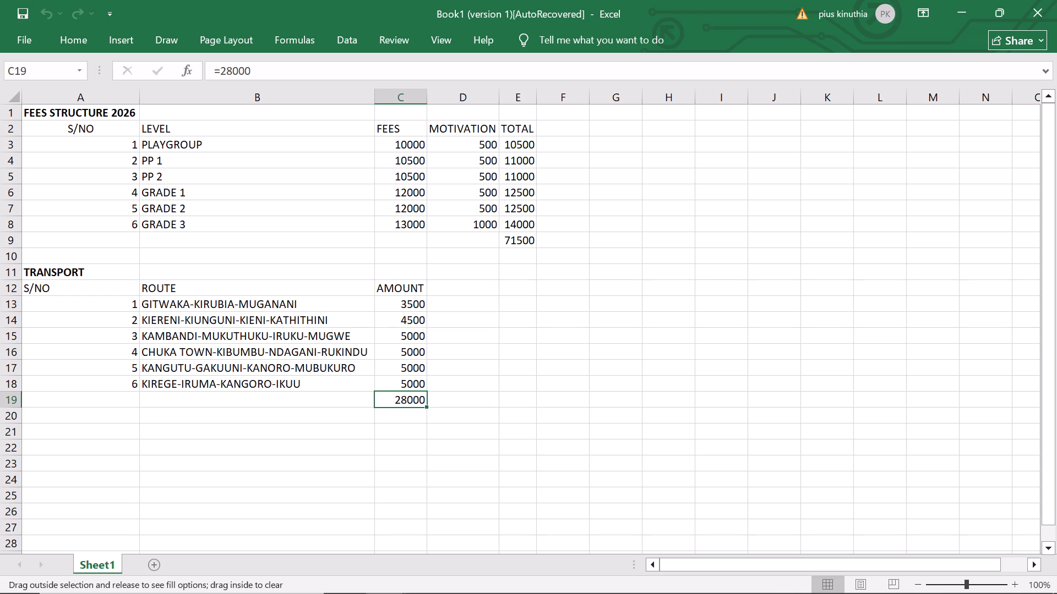
pyautogui.rightClick(425, 404)
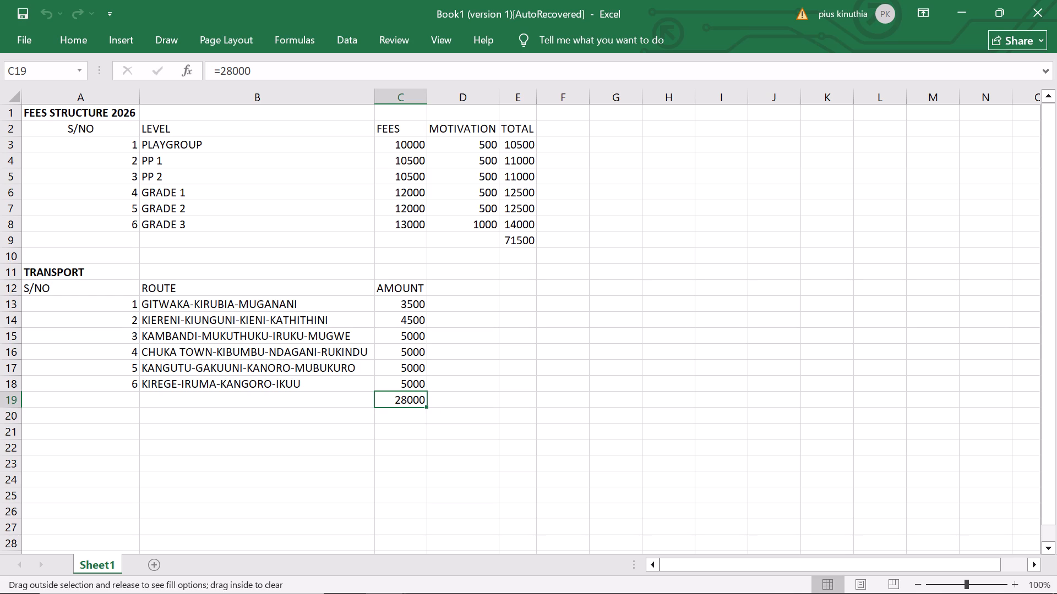
pyautogui.click(399, 398)
pyautogui.rightClick(399, 398)
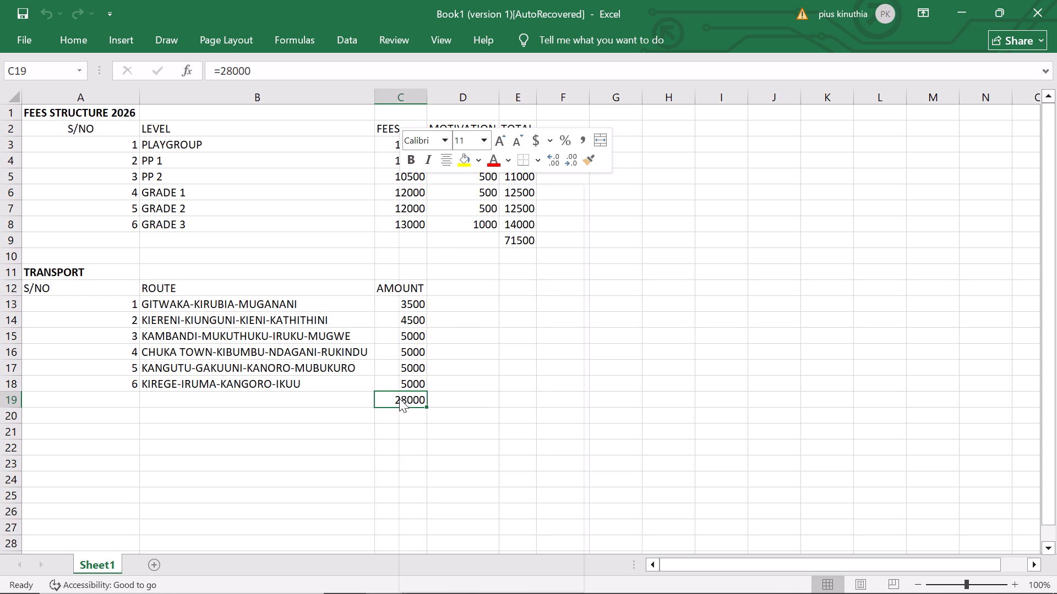
pyautogui.click(412, 159)
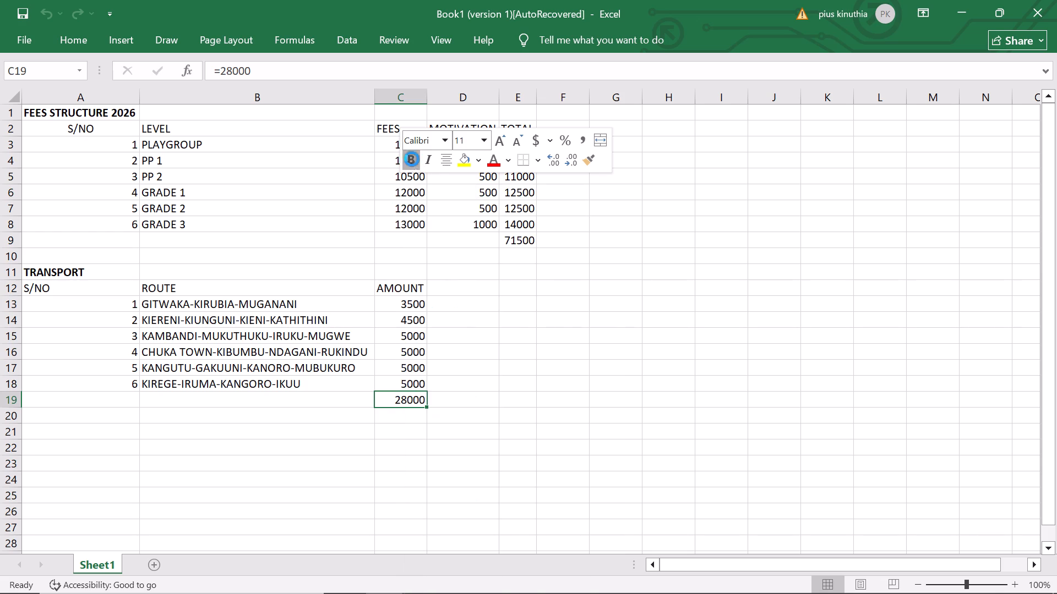
pyautogui.click(488, 372)
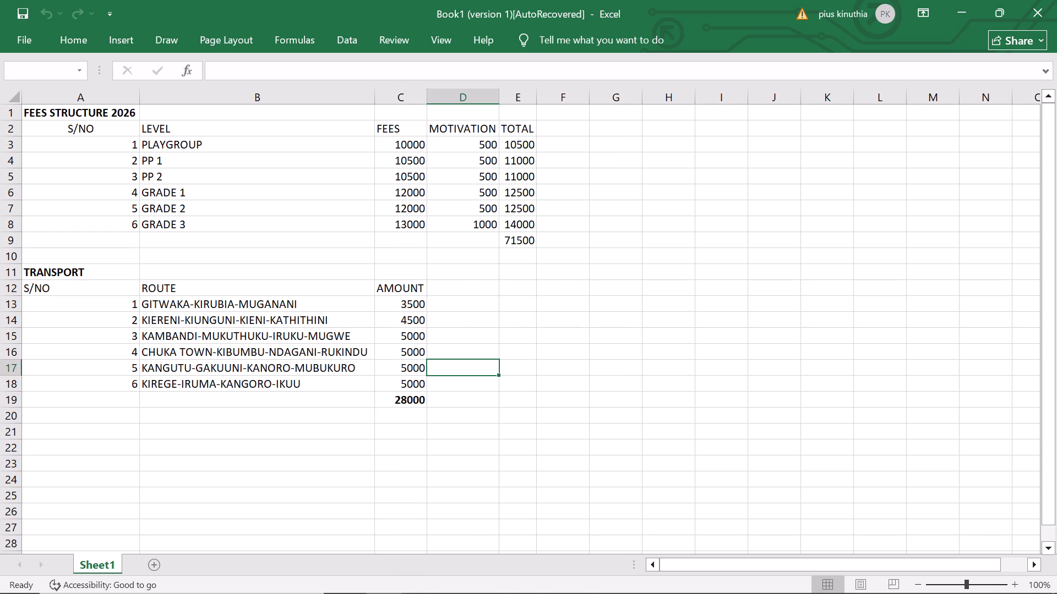
# Make the 71500 total in cell E9 below the fees table's TOTAL column bold.
pyautogui.click(523, 240)
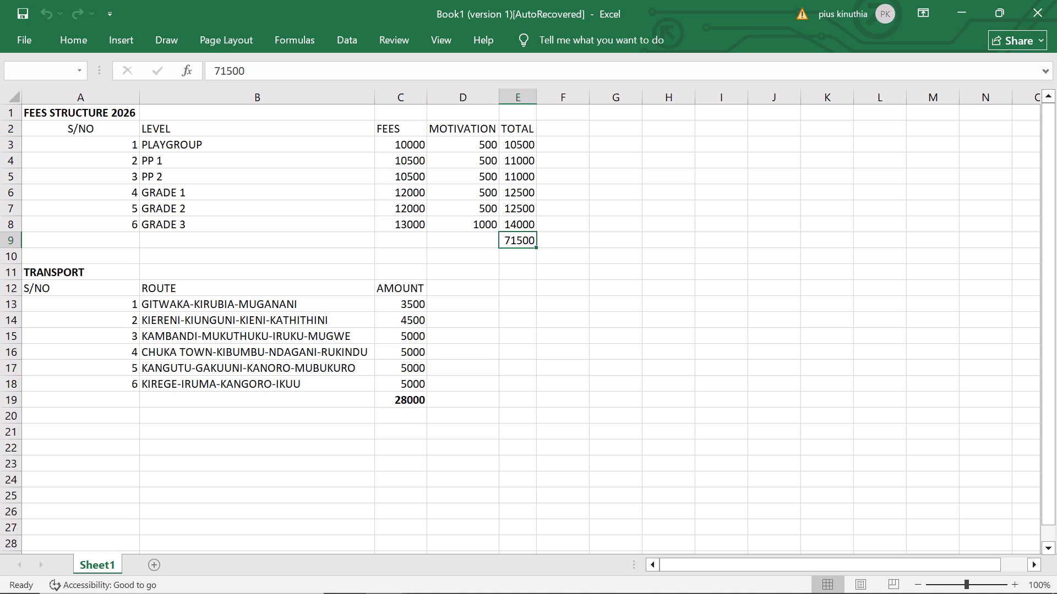
pyautogui.rightClick(523, 240)
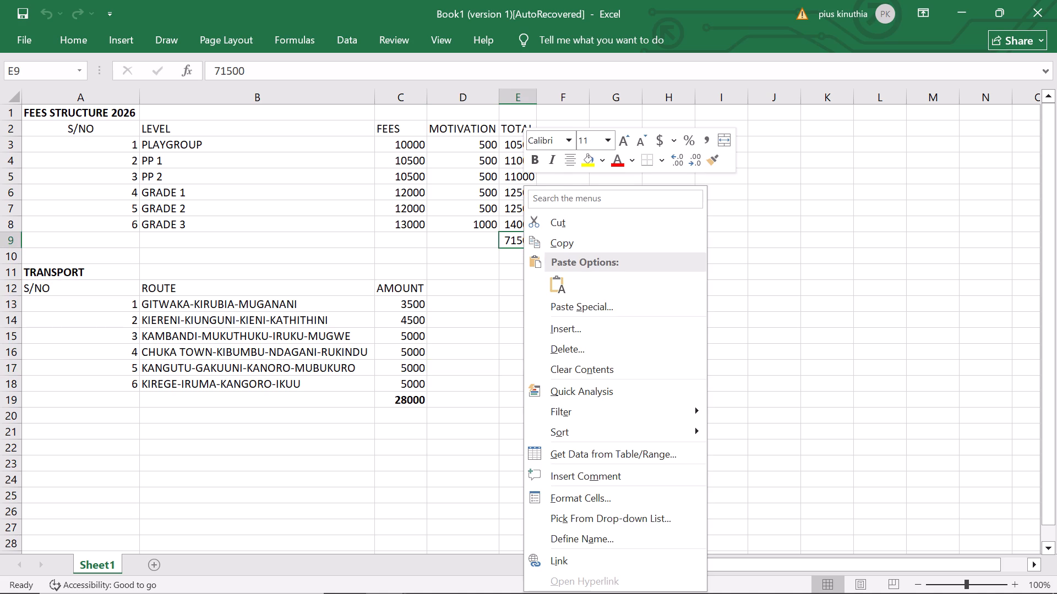
pyautogui.click(533, 159)
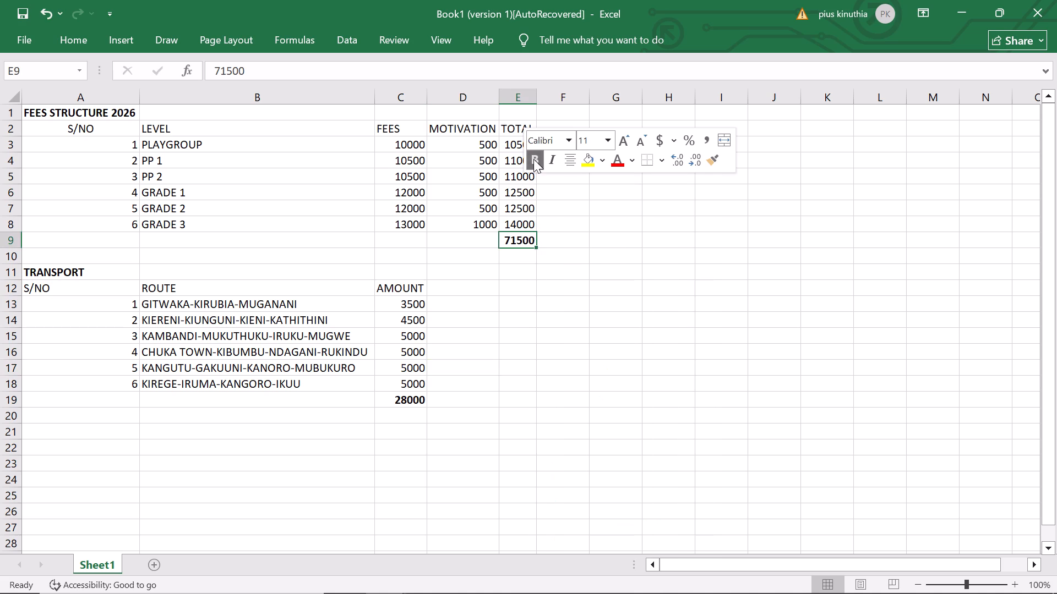
pyautogui.click(514, 392)
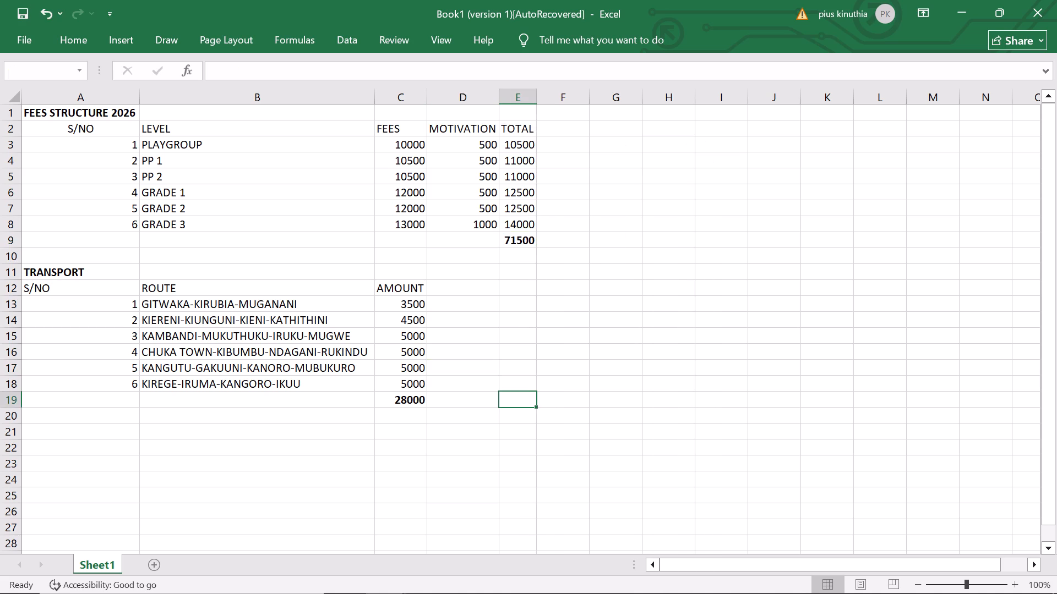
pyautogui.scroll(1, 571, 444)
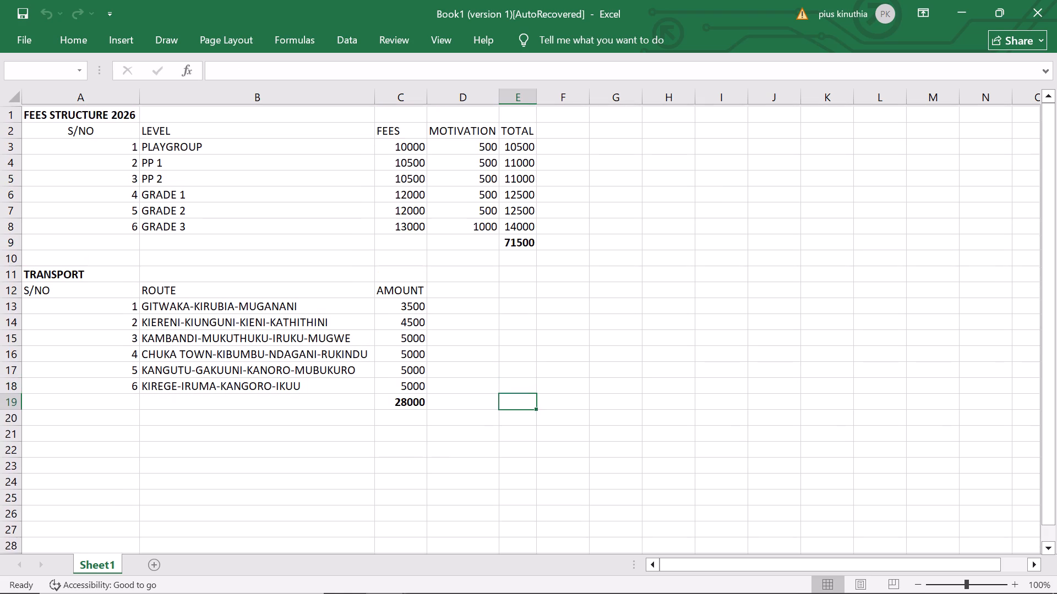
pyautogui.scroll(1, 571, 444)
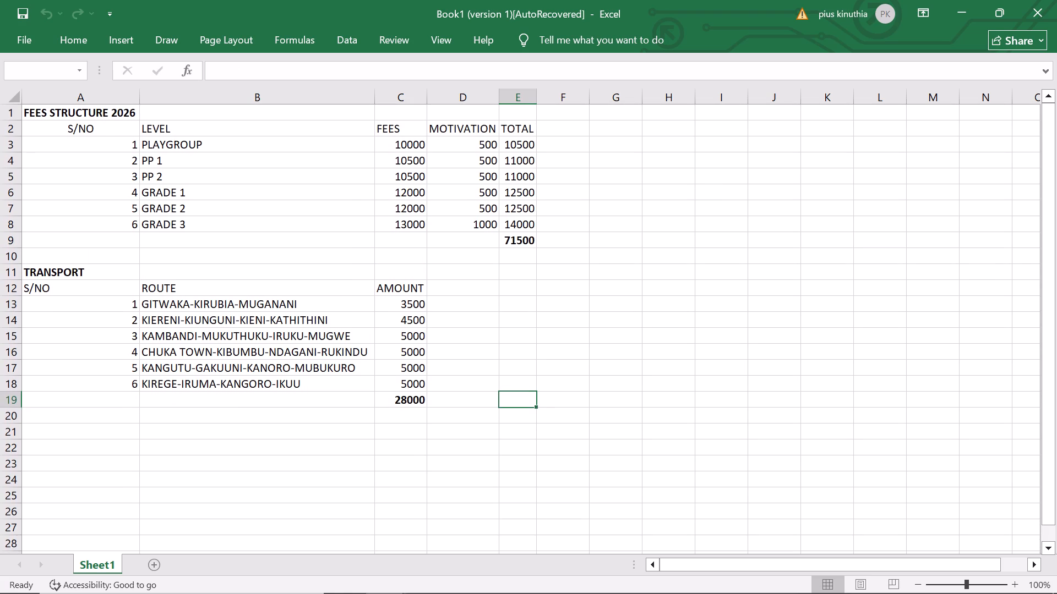
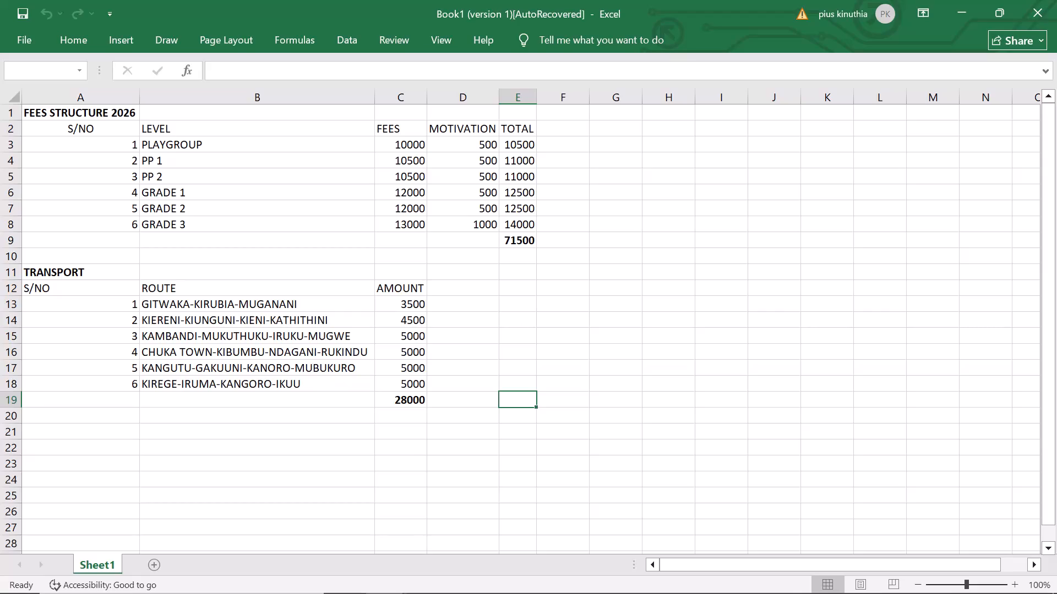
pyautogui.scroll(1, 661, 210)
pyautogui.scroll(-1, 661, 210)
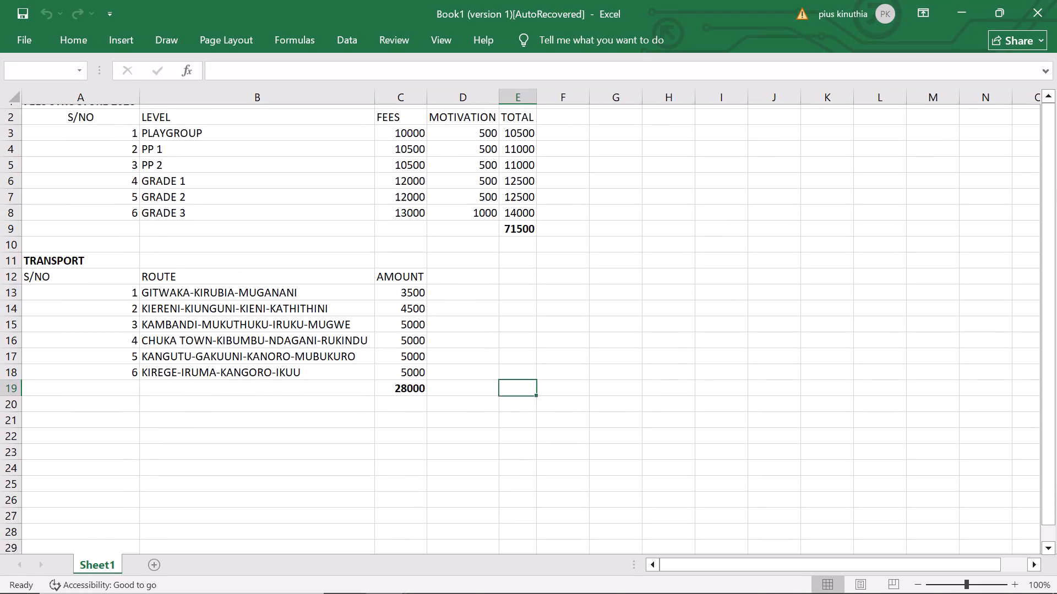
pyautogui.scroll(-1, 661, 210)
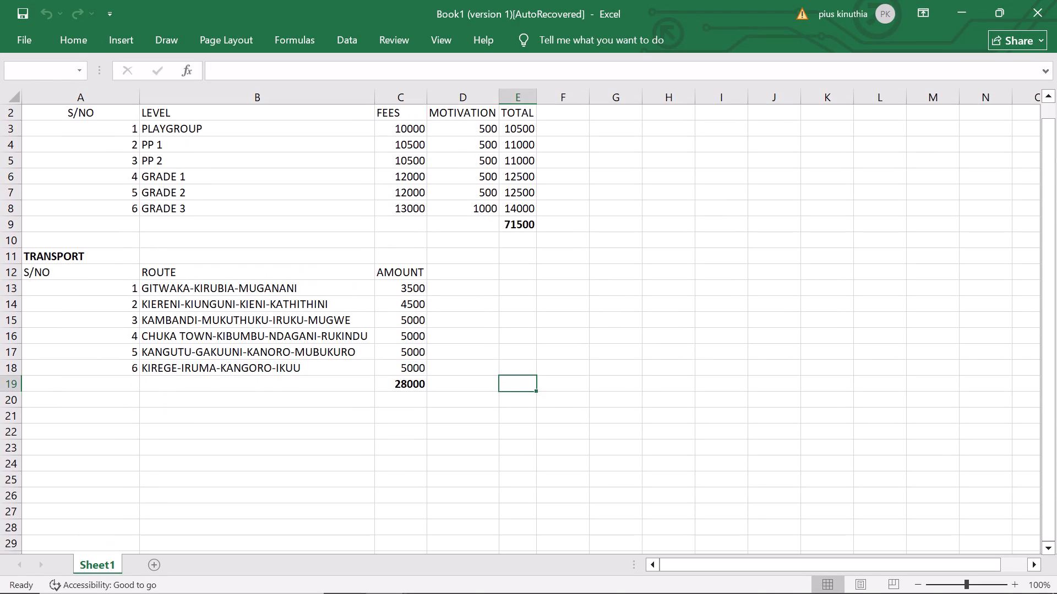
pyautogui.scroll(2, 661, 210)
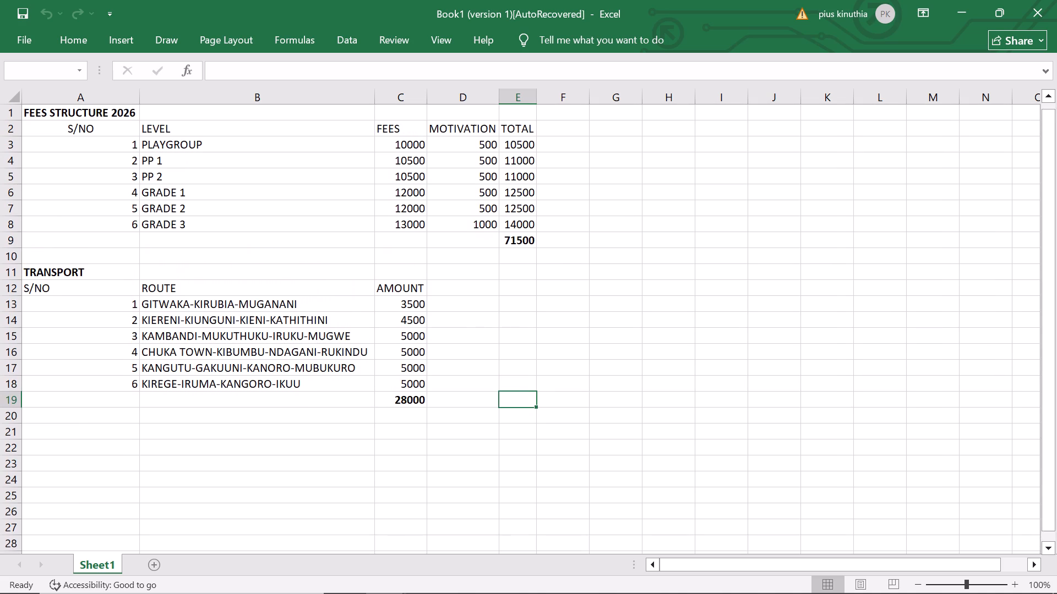
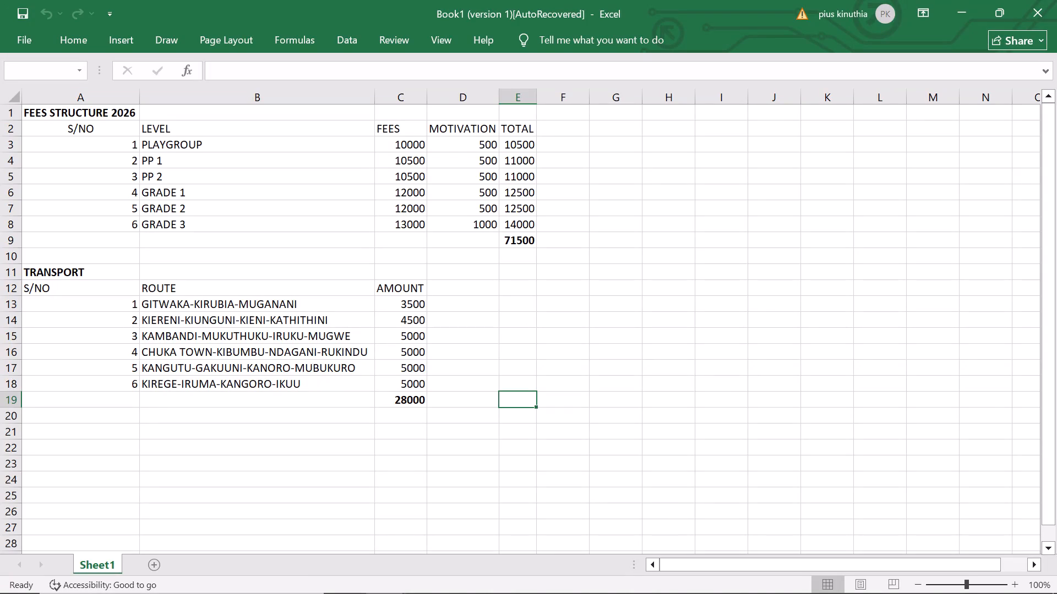
# Select the fees table range A2:E9, from the S/NO header through the grand total row.
pyautogui.scroll(1, 510, 244)
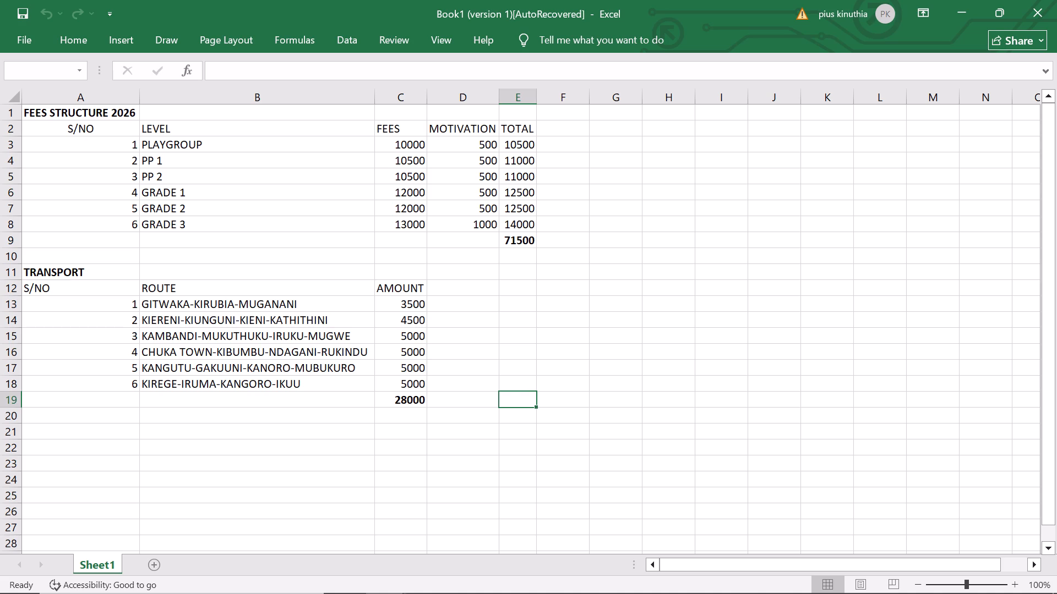
pyautogui.moveTo(32, 127); pyautogui.dragTo(82, 133)
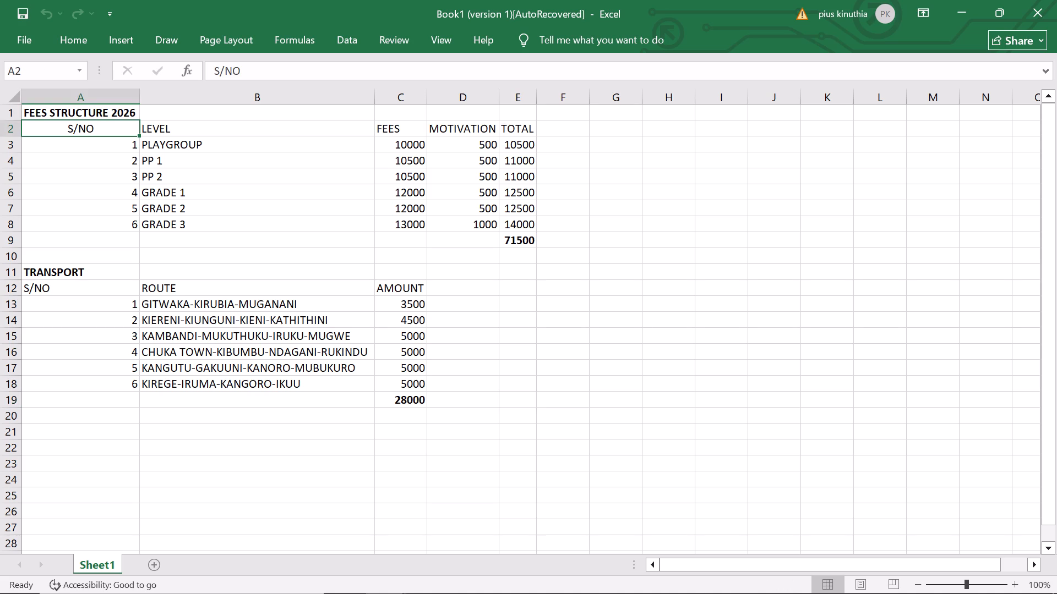
pyautogui.moveTo(82, 133); pyautogui.dragTo(425, 258)
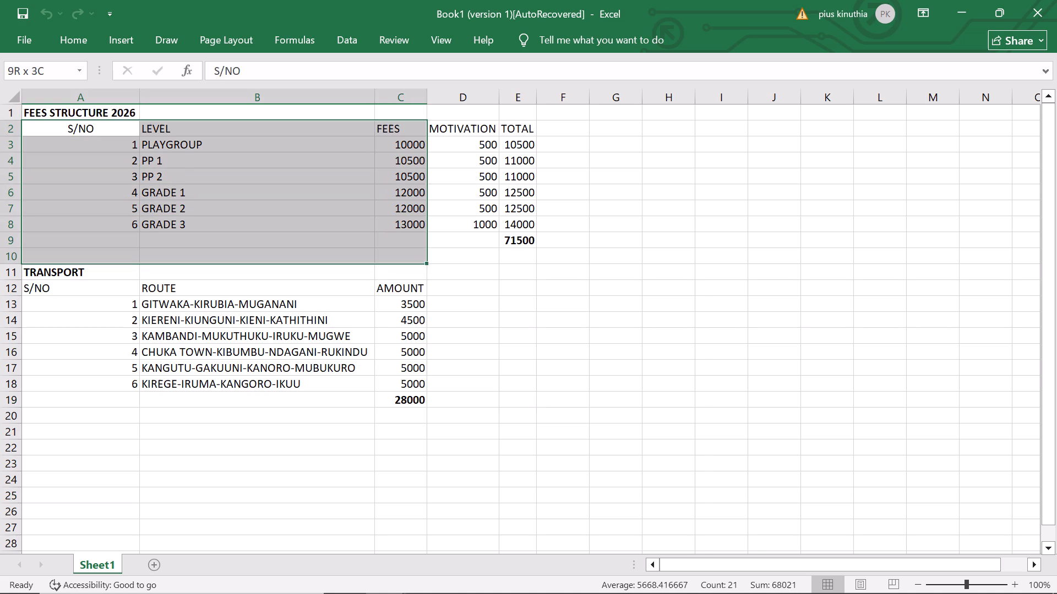
pyautogui.moveTo(425, 258); pyautogui.dragTo(533, 254)
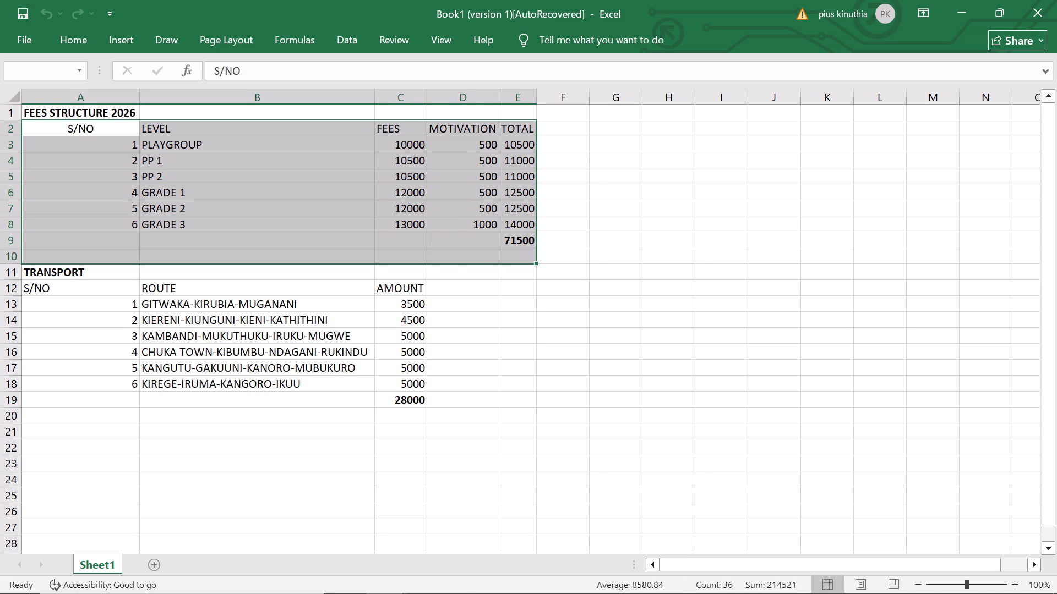
pyautogui.click(67, 185)
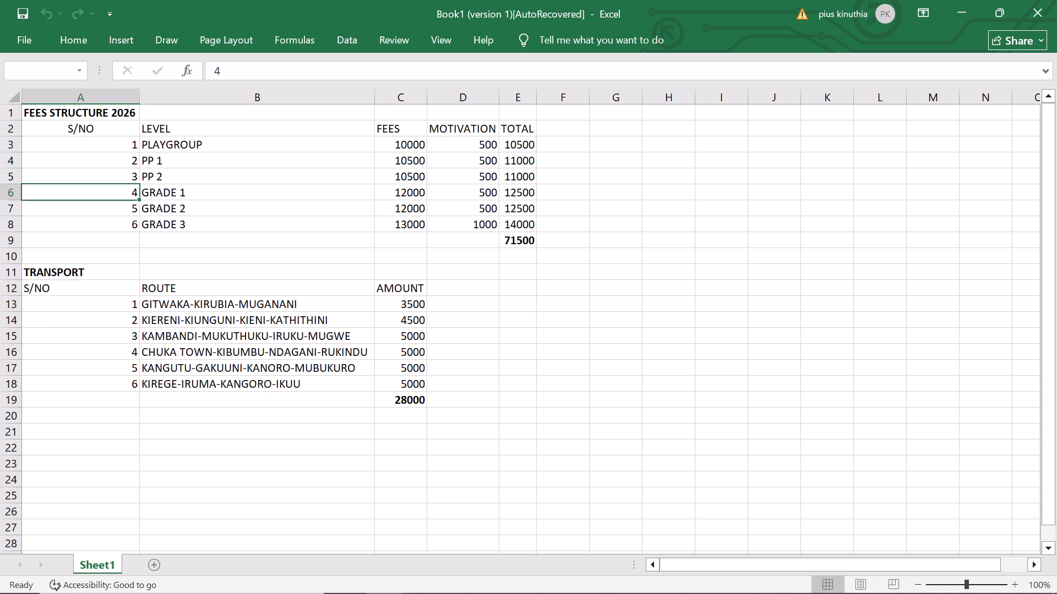
pyautogui.moveTo(23, 125); pyautogui.dragTo(238, 164)
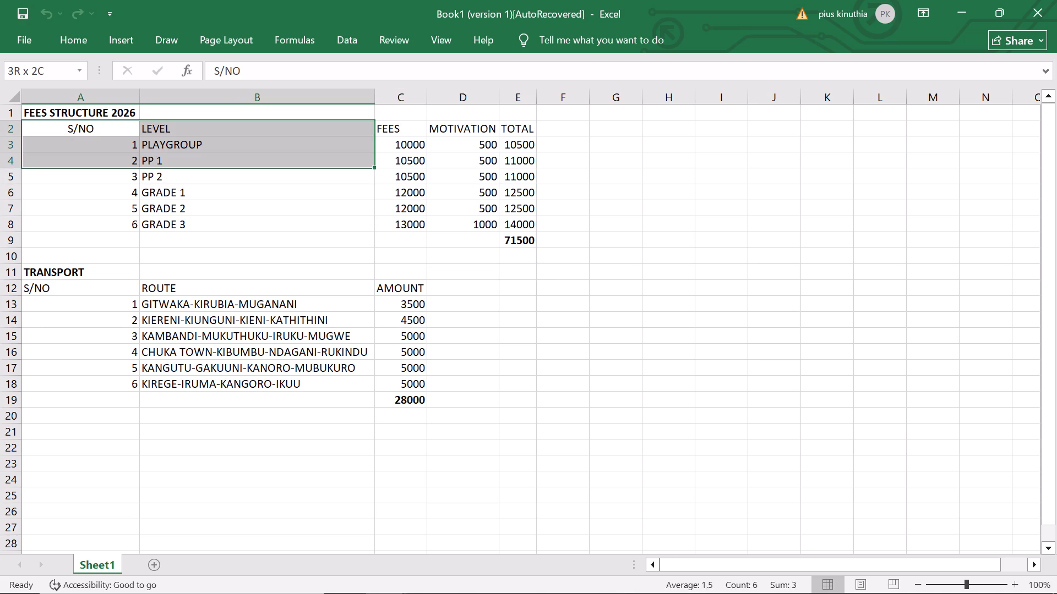
pyautogui.moveTo(238, 164); pyautogui.dragTo(521, 232)
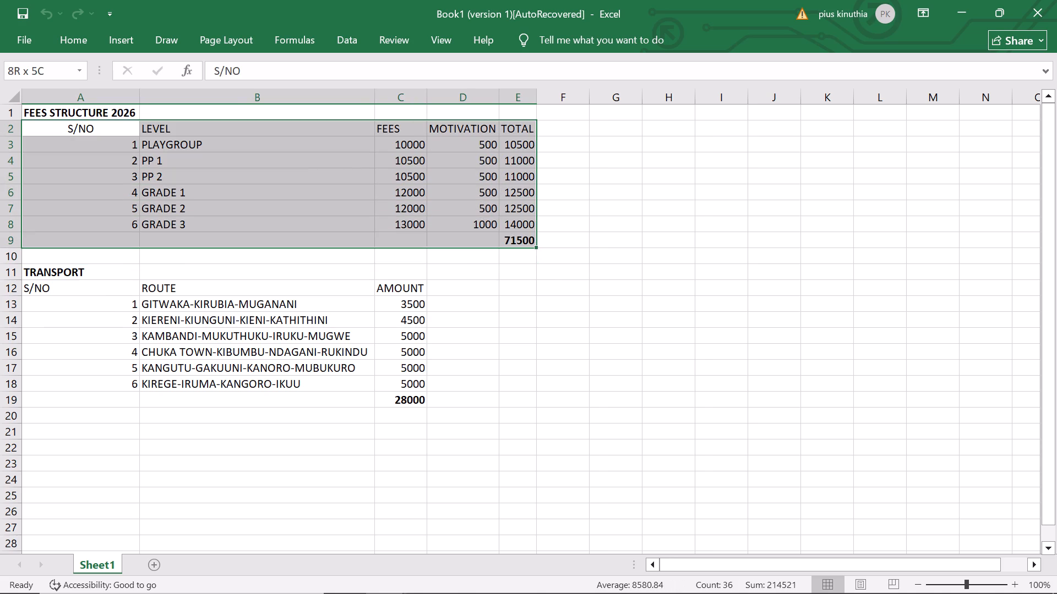
pyautogui.moveTo(521, 232); pyautogui.dragTo(522, 234)
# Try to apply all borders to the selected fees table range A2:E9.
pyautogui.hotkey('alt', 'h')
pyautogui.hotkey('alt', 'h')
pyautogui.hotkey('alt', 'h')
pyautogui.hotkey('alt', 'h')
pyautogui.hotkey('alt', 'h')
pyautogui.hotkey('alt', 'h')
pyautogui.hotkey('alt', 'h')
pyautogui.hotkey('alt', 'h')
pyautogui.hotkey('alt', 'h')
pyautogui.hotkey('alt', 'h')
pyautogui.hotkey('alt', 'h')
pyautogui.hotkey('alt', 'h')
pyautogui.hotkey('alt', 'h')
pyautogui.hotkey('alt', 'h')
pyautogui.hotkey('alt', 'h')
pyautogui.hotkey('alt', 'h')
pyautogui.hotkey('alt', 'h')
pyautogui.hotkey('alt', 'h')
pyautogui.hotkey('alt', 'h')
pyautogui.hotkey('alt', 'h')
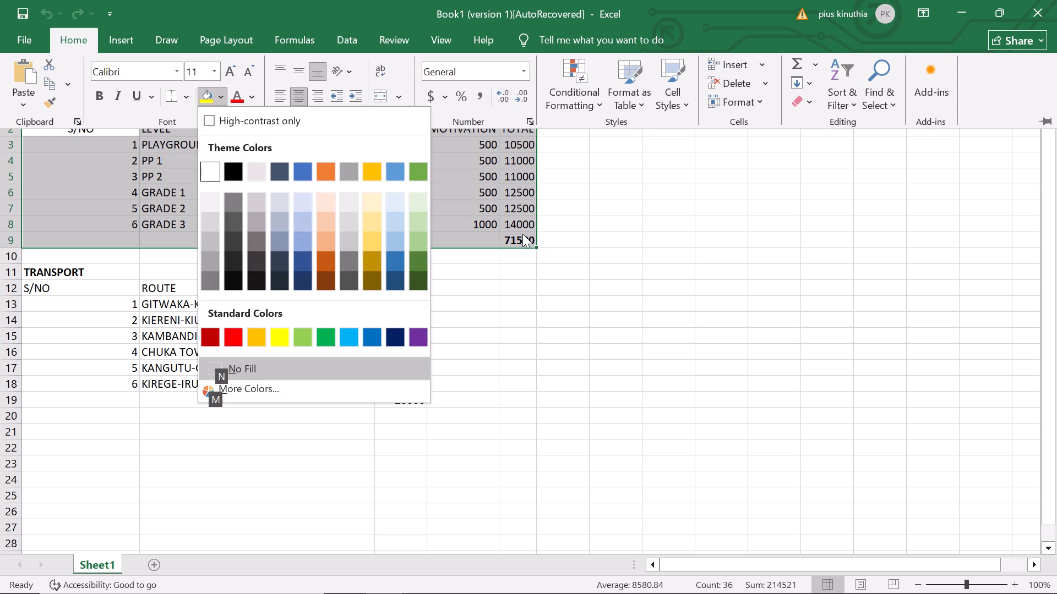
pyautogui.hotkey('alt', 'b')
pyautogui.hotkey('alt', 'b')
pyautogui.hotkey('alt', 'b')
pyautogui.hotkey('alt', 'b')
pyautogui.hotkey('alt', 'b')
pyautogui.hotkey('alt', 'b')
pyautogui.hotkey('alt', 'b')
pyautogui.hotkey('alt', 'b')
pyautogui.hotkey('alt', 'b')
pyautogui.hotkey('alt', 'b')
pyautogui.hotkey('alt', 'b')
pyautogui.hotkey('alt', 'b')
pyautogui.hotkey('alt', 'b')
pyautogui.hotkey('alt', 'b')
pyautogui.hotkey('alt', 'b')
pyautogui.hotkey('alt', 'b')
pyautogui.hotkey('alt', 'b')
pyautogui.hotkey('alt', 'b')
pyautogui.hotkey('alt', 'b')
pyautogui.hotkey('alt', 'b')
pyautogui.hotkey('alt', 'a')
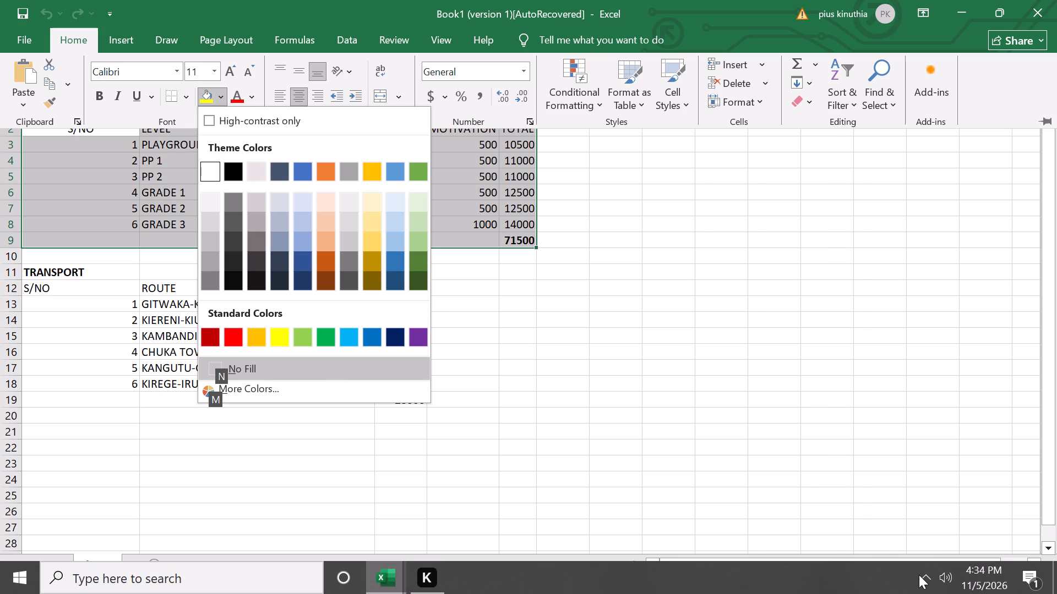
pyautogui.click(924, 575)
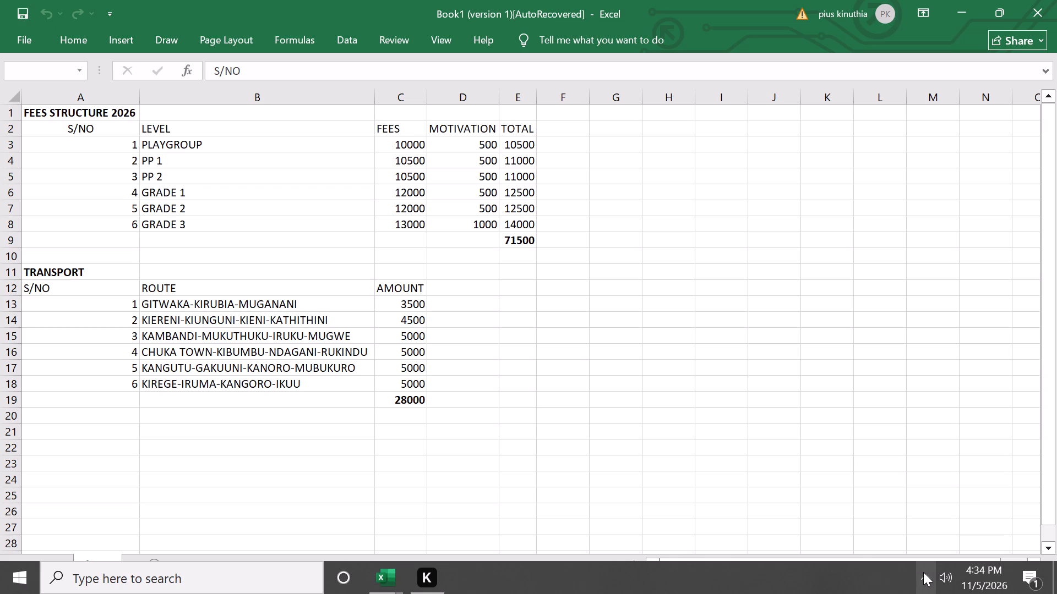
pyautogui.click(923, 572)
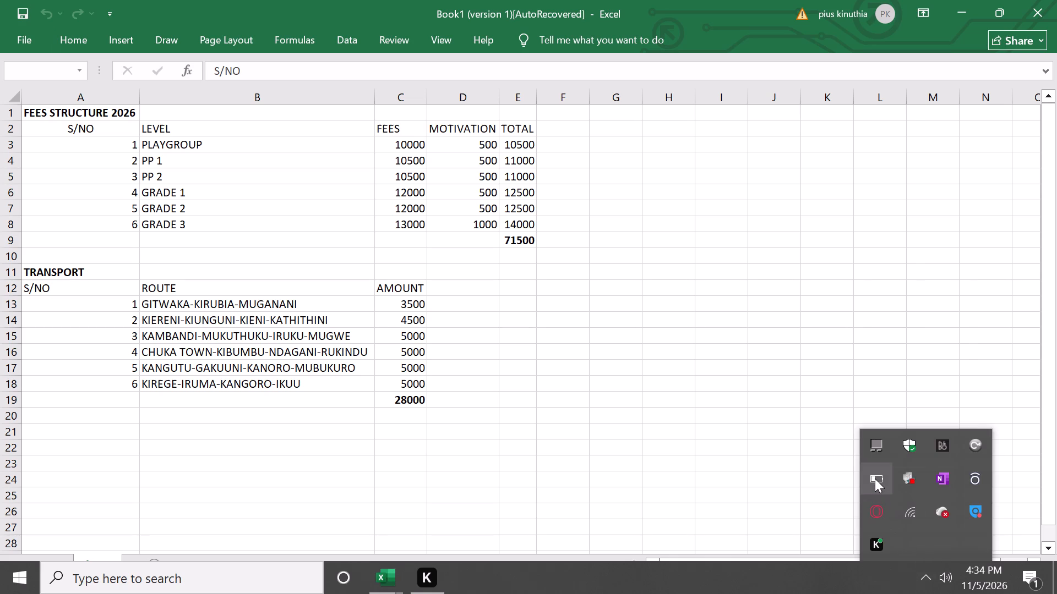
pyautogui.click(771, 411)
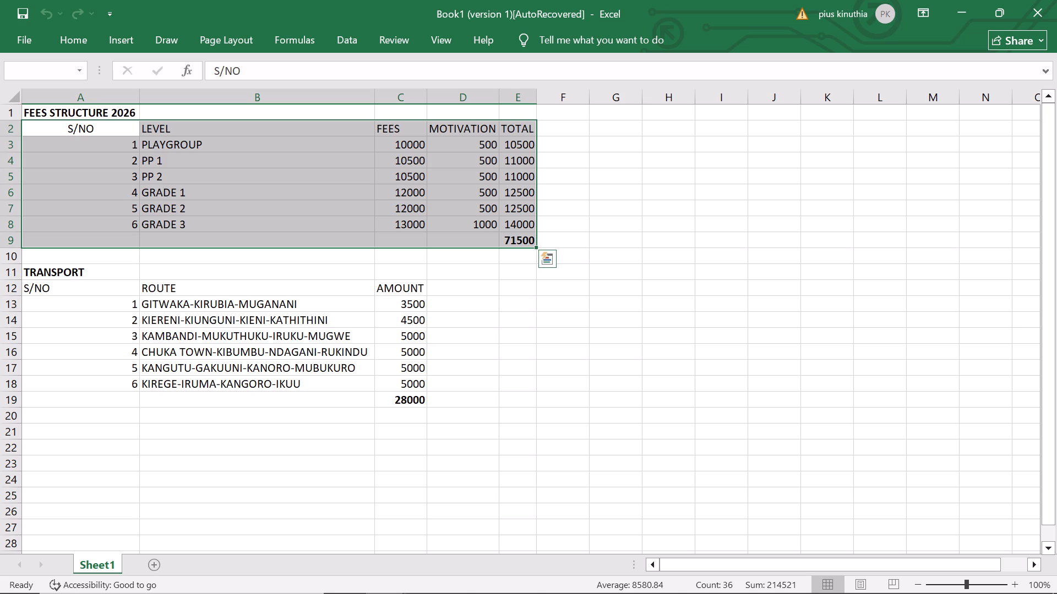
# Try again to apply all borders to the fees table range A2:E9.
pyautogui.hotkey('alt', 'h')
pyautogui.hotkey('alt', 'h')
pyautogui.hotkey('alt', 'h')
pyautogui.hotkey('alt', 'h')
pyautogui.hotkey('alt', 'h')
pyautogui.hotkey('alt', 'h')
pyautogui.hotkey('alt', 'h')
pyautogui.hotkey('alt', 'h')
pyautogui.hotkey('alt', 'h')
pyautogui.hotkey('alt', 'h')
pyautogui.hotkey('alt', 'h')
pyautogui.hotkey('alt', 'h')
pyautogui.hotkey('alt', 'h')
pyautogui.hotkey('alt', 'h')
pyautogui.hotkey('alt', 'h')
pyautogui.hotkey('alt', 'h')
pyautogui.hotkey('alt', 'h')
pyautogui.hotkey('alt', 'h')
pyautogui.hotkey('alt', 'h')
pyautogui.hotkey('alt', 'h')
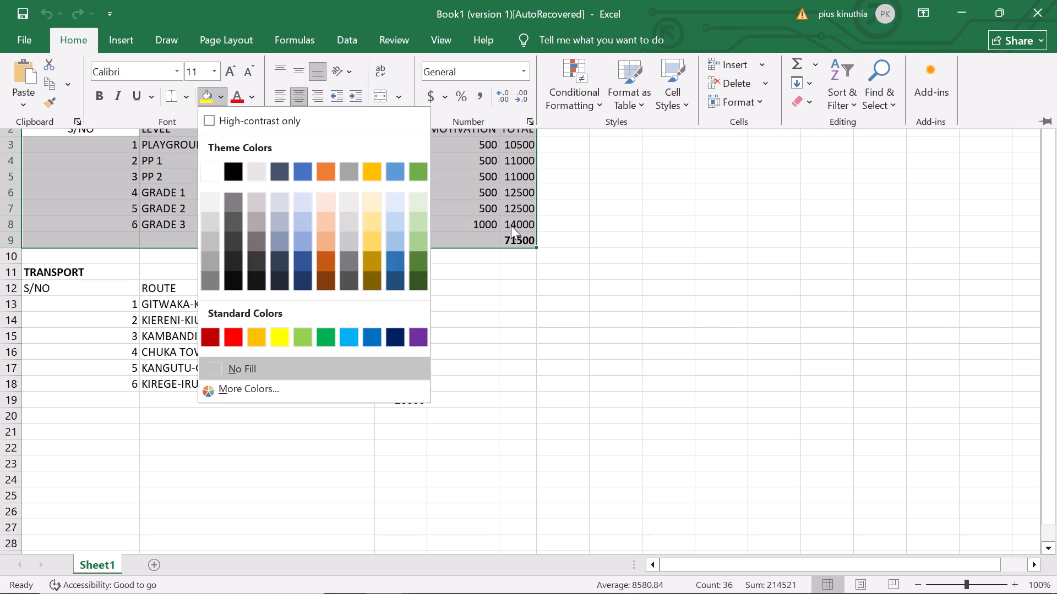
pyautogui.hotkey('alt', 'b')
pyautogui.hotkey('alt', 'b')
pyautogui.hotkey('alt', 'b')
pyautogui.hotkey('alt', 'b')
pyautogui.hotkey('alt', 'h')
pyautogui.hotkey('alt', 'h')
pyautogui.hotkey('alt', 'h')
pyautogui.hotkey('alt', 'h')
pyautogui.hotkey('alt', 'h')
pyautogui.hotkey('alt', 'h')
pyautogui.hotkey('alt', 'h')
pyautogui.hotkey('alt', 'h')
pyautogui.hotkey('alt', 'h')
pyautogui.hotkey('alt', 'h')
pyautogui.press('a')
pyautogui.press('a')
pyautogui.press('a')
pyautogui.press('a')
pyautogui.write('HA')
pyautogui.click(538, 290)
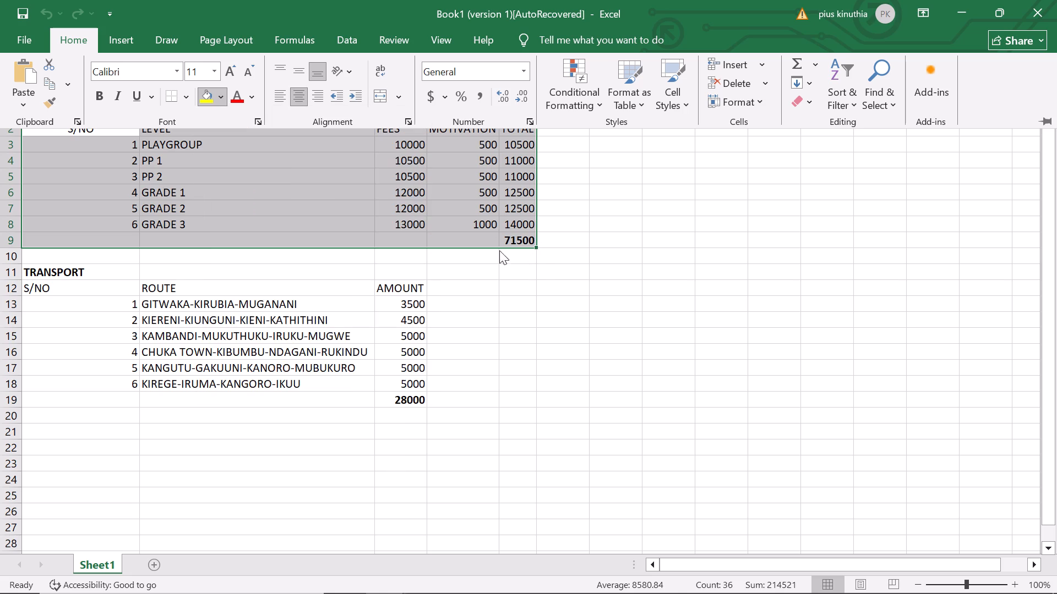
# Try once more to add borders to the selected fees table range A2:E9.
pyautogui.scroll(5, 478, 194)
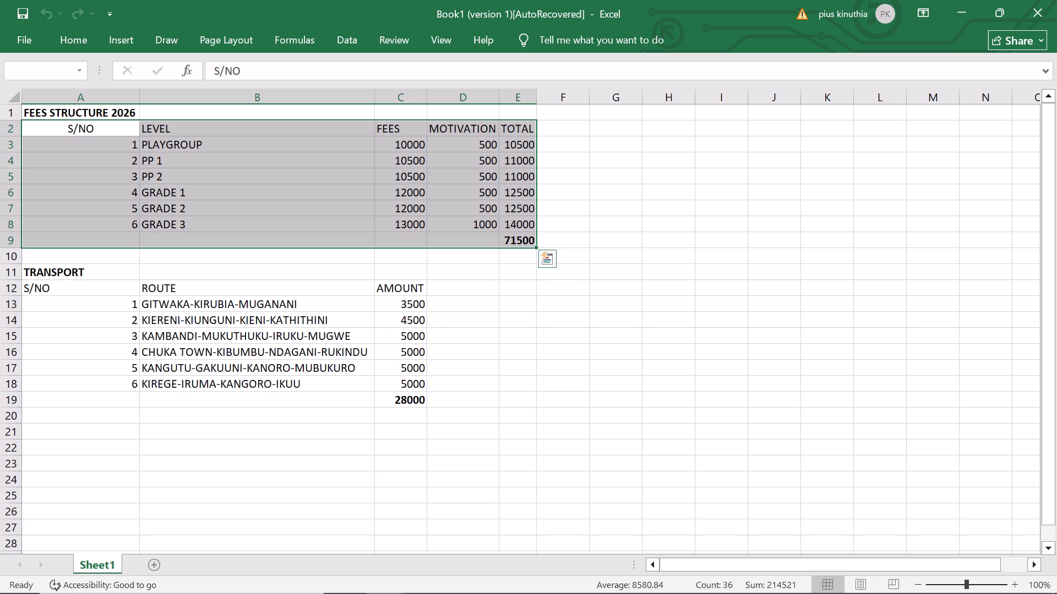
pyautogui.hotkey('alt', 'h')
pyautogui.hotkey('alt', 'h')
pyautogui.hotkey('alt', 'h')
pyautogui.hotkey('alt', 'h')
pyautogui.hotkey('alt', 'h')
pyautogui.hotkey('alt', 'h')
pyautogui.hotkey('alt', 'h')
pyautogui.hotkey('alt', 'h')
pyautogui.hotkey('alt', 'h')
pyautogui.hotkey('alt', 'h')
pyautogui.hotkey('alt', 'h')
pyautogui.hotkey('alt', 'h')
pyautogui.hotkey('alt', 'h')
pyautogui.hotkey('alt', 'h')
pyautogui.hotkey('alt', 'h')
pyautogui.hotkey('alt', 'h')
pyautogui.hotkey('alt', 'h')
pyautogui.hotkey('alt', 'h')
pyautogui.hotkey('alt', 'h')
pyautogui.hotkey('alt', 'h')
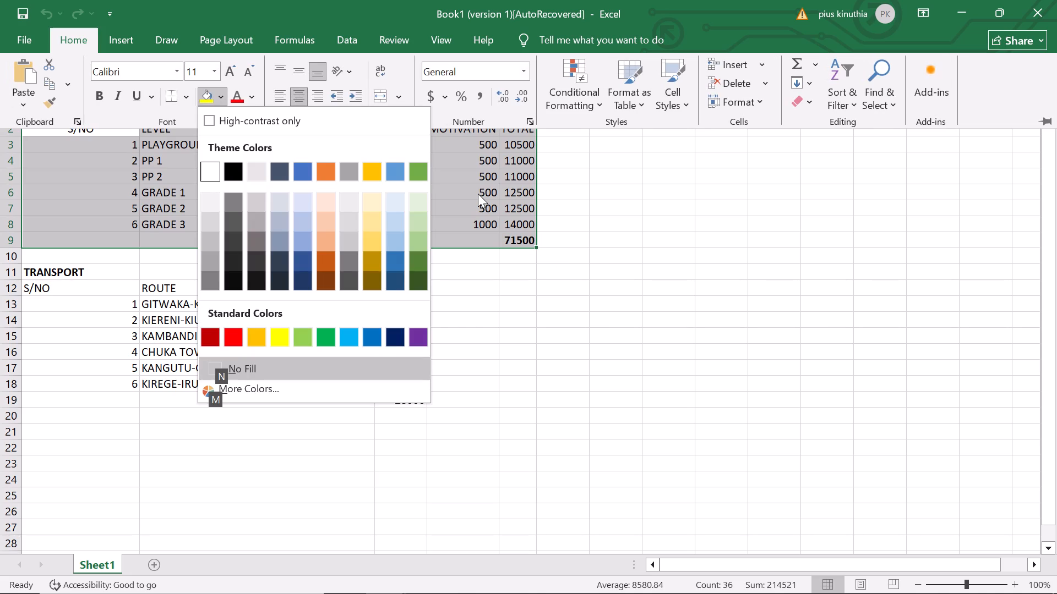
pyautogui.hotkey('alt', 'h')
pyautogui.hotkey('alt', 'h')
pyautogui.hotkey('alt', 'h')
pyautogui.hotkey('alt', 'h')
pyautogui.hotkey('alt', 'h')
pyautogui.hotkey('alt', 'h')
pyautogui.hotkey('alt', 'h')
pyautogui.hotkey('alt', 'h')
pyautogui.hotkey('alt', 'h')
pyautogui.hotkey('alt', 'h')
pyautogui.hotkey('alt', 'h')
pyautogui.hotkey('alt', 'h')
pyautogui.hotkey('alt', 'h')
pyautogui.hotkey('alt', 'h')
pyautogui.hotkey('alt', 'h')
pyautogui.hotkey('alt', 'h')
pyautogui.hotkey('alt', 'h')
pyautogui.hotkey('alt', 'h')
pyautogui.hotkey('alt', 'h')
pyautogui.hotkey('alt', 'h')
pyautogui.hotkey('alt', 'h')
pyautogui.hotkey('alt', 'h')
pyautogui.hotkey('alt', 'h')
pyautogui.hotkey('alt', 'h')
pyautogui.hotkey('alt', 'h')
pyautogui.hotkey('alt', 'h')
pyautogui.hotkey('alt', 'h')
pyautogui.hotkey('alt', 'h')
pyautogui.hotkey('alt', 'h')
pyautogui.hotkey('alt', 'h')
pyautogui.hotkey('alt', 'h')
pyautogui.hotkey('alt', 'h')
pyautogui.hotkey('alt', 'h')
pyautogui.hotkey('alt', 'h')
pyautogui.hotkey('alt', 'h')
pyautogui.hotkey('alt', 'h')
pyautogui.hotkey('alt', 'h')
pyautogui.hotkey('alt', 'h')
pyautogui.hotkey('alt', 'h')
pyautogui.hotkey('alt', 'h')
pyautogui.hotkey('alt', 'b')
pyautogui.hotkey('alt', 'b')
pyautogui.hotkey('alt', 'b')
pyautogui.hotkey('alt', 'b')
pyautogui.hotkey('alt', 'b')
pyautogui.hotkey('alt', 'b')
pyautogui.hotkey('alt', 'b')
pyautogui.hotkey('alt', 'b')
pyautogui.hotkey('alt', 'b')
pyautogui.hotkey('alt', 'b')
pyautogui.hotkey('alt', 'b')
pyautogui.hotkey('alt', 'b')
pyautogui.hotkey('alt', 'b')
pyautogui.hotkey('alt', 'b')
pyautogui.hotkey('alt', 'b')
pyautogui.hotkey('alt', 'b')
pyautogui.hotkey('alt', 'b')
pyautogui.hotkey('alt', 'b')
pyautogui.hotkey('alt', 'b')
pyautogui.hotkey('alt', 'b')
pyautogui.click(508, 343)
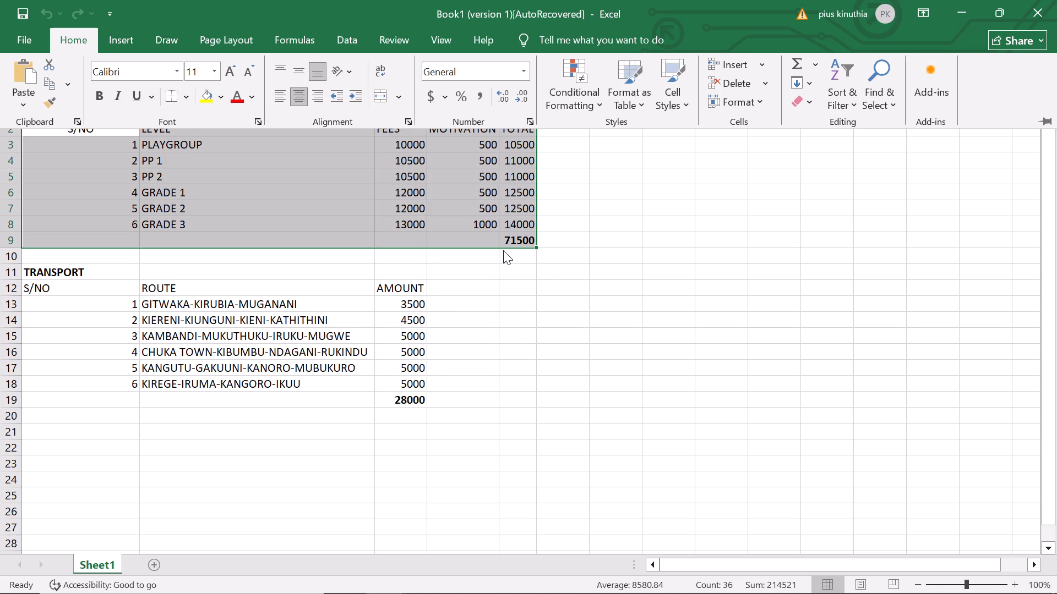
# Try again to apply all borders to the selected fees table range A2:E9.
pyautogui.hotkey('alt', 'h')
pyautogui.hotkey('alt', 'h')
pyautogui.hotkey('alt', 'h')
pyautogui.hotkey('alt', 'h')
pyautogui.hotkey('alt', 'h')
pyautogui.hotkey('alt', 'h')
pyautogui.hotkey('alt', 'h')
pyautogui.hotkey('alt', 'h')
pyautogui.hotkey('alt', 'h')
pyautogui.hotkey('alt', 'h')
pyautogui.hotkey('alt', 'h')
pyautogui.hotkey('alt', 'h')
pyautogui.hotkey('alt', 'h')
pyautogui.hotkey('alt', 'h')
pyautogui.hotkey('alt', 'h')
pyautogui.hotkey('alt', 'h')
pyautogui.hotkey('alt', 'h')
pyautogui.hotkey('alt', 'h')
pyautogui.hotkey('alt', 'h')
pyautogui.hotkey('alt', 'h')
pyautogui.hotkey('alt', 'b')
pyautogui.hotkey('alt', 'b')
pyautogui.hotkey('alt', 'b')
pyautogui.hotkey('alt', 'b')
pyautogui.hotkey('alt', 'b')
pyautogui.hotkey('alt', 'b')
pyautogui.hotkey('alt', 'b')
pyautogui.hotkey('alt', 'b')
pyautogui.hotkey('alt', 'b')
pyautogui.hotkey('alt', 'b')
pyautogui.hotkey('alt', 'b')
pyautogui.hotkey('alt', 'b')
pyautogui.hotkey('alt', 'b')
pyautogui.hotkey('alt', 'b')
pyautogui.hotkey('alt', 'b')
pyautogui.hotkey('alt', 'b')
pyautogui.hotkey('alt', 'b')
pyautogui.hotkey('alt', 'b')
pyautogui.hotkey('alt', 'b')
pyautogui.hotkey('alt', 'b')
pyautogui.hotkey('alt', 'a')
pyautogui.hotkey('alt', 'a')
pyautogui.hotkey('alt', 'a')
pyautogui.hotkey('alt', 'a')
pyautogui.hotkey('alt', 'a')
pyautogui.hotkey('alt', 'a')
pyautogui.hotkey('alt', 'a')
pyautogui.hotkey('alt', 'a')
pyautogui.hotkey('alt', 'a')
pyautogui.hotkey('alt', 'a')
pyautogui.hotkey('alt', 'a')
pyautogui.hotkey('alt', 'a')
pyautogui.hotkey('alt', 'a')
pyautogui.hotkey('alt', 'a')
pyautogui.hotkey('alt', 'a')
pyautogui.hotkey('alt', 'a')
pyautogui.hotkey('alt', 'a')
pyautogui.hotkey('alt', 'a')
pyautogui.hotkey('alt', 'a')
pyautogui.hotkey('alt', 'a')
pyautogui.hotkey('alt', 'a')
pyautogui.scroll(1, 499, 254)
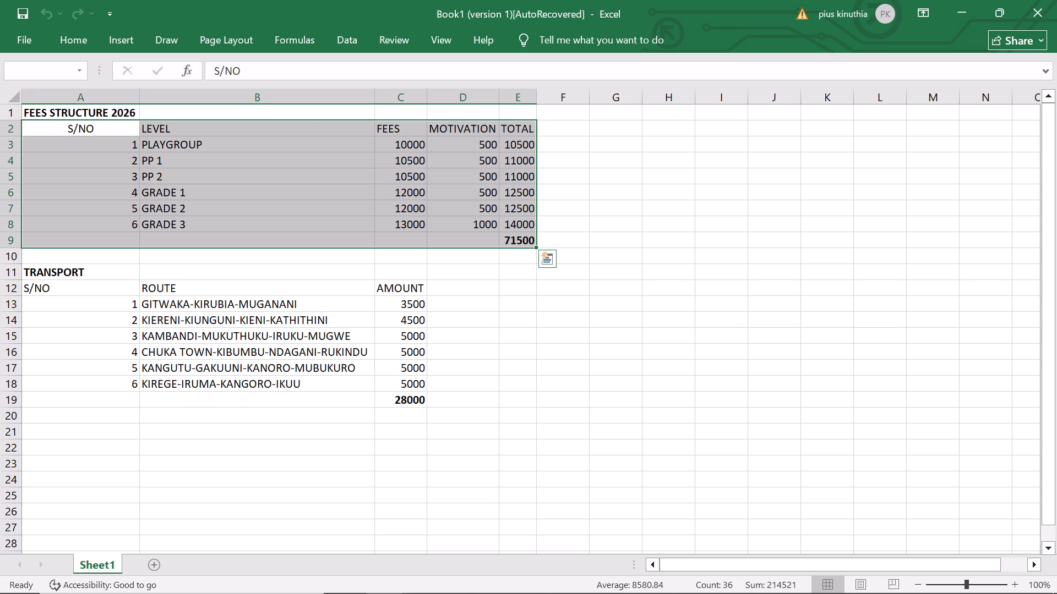
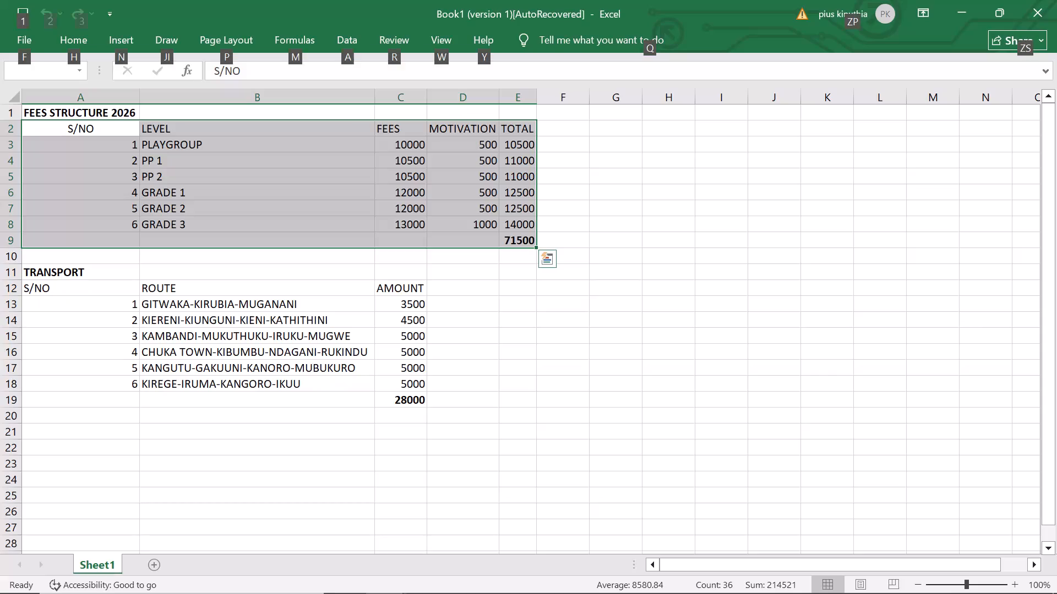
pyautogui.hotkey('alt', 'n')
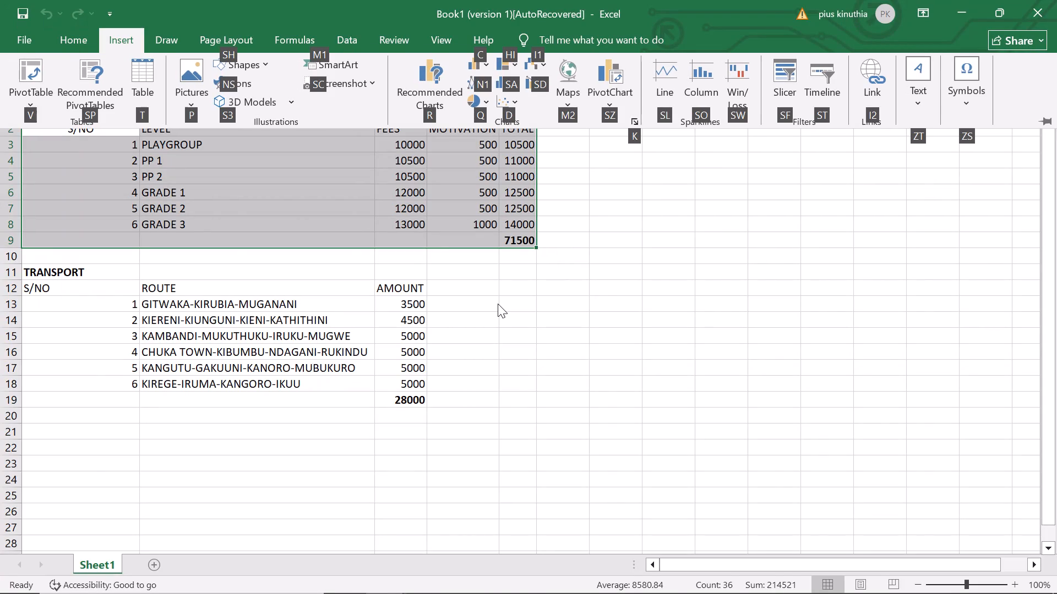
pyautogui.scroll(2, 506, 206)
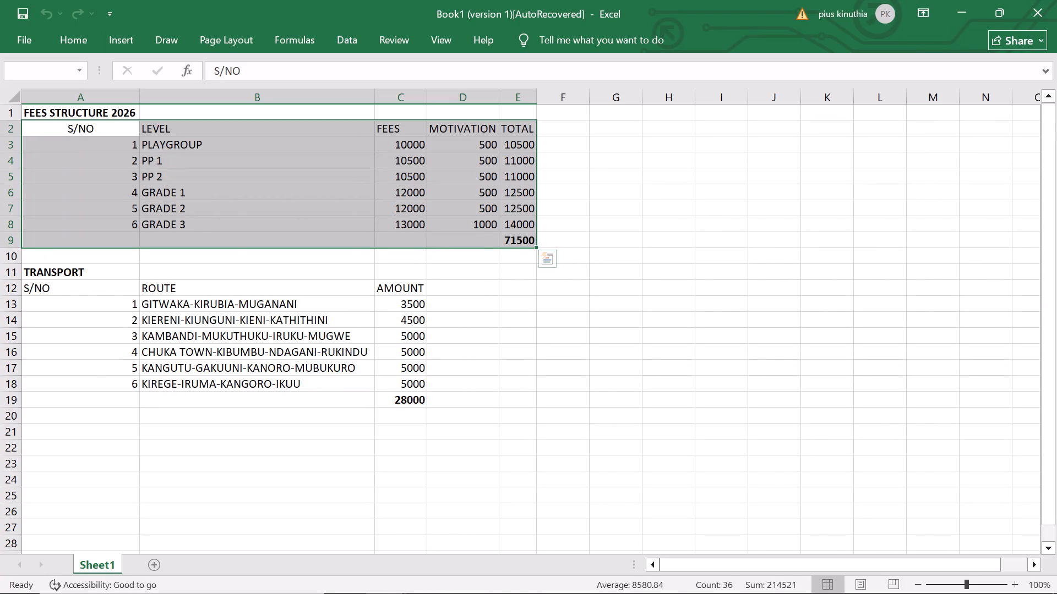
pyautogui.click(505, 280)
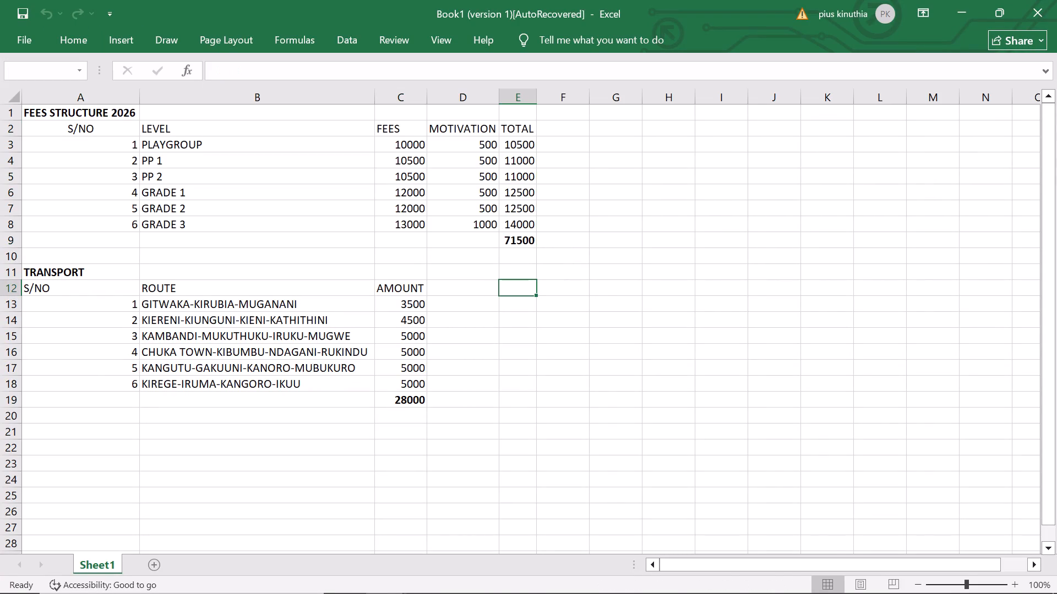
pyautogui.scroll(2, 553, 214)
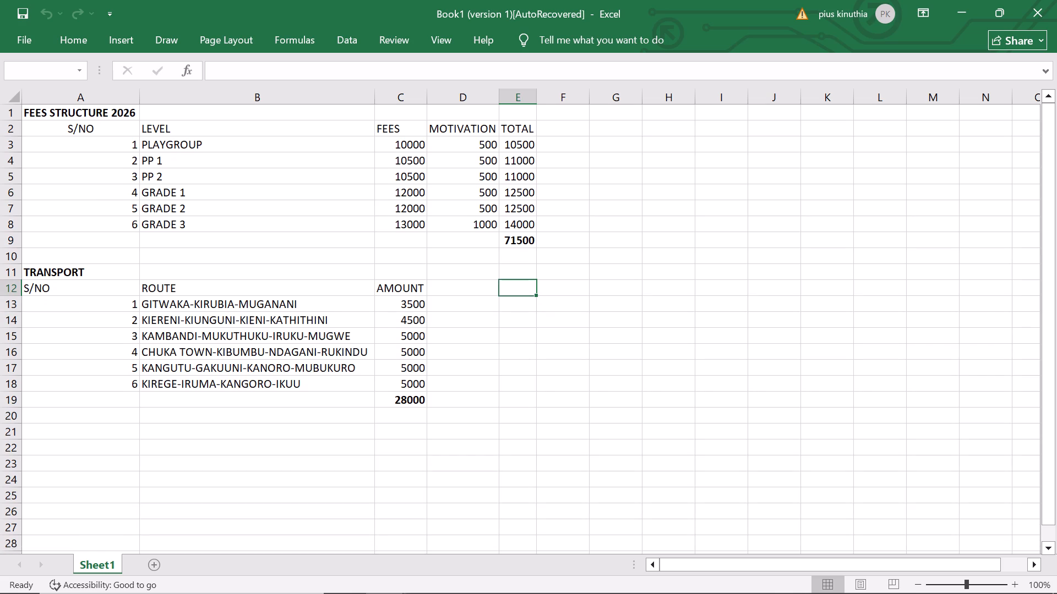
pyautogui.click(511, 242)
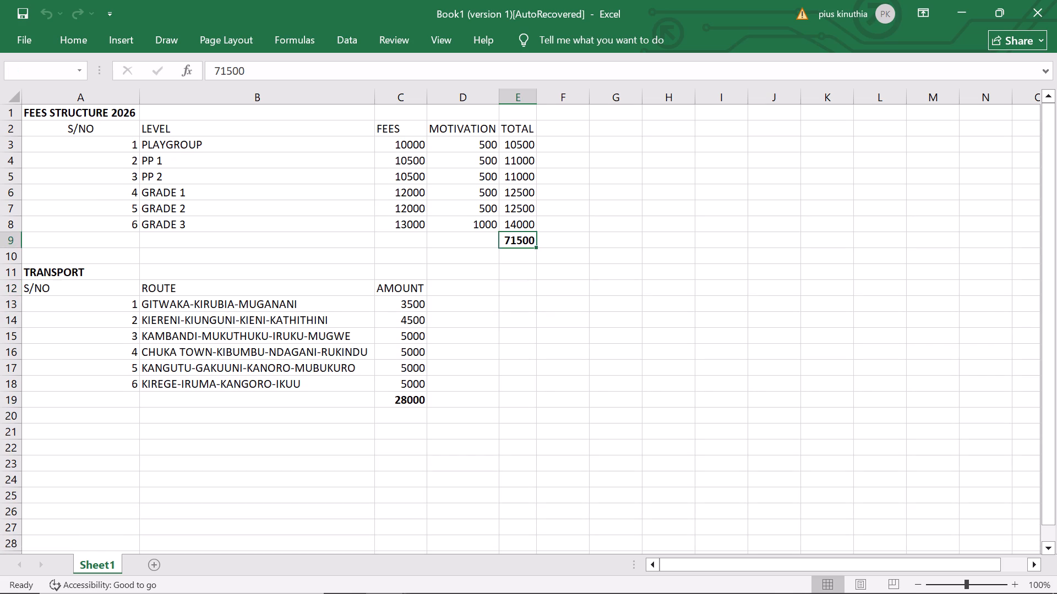